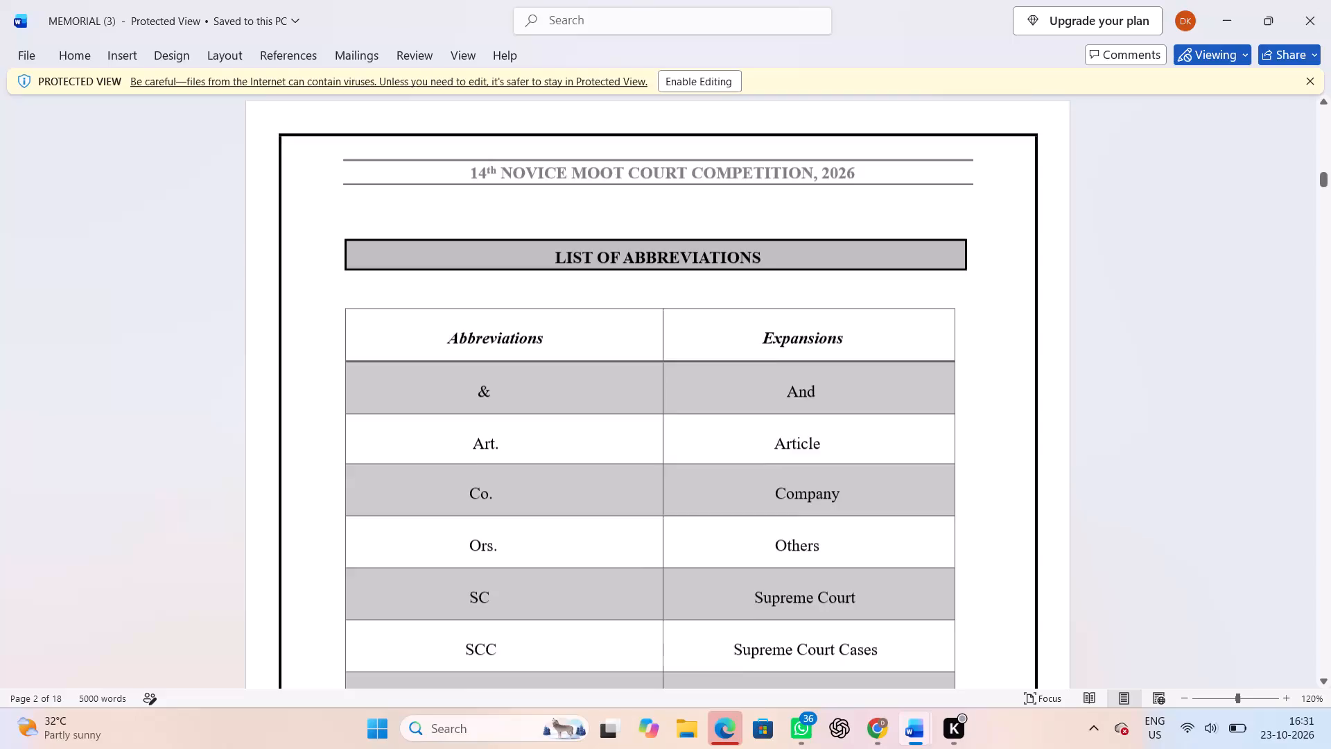
Review the Index of Authorities, checking its cases, statutes and other authorities listings.
scroll(619, 515, down, 5)
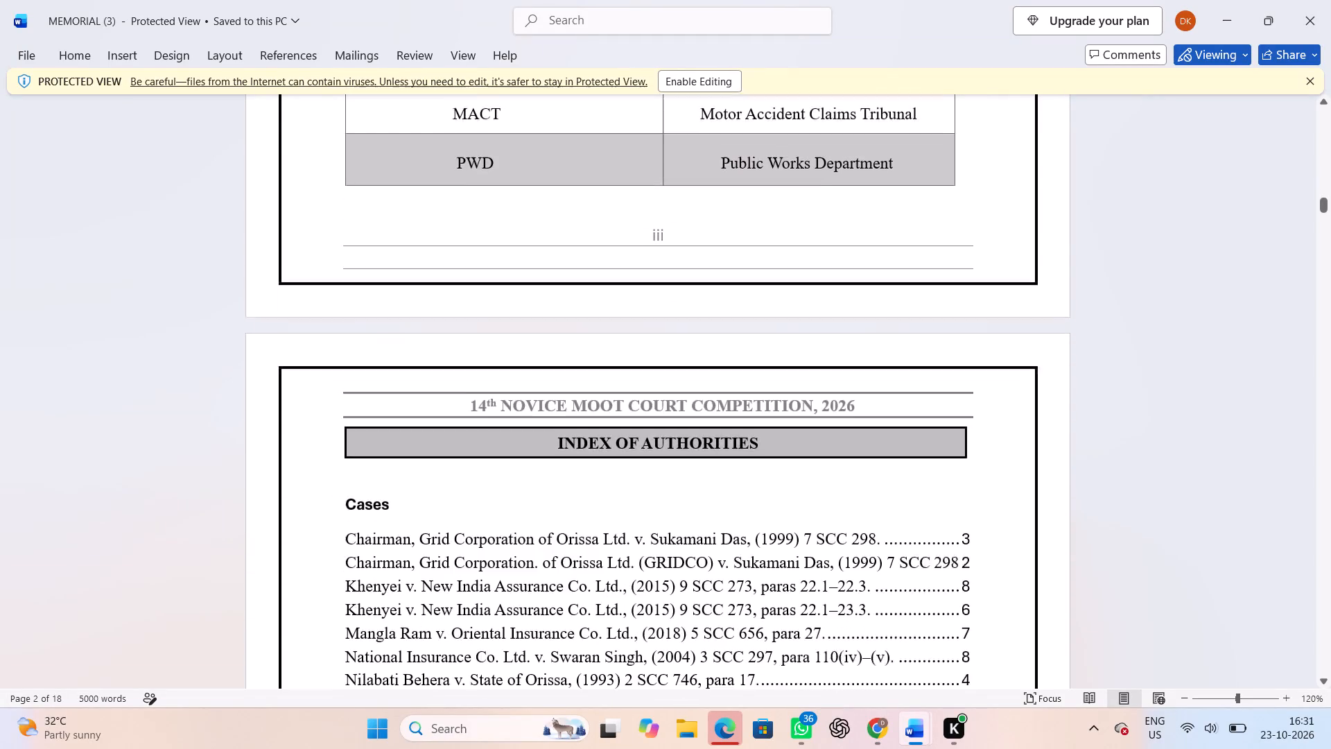
scroll(619, 515, down, 2)
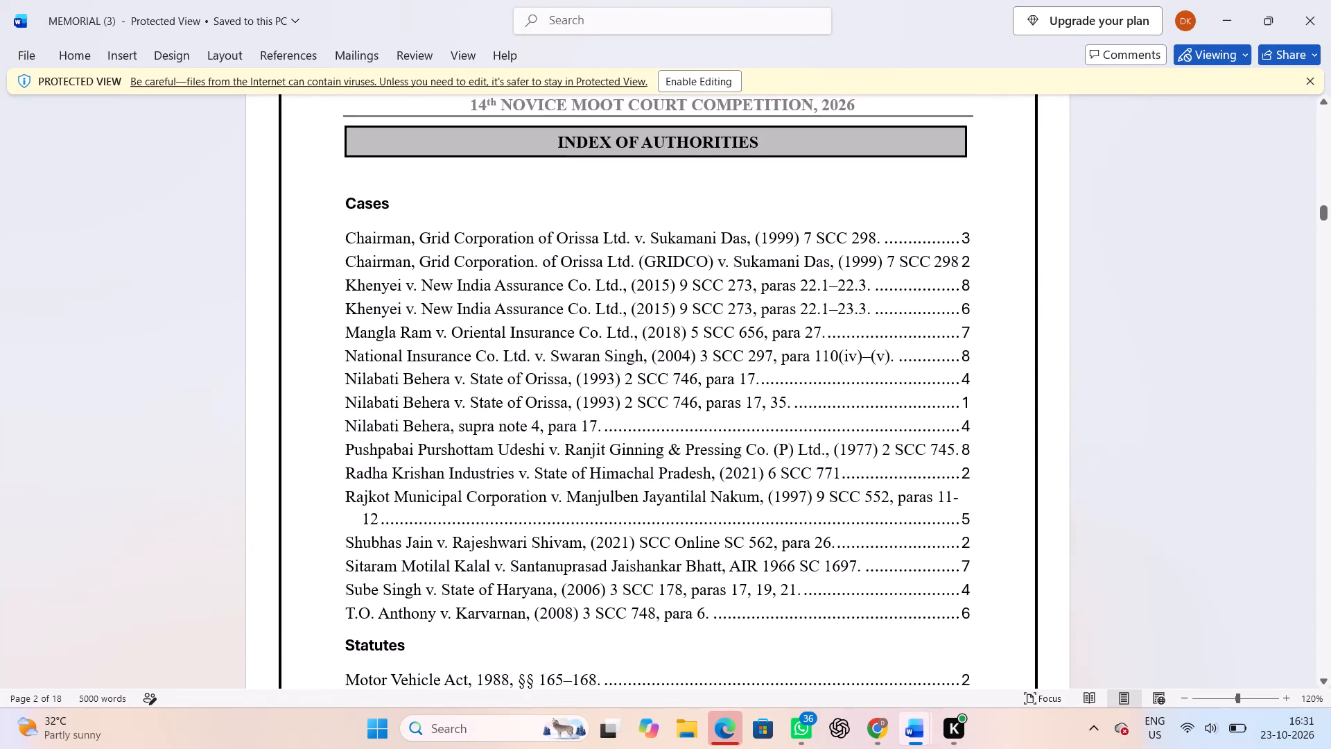
scroll(619, 515, down, 1)
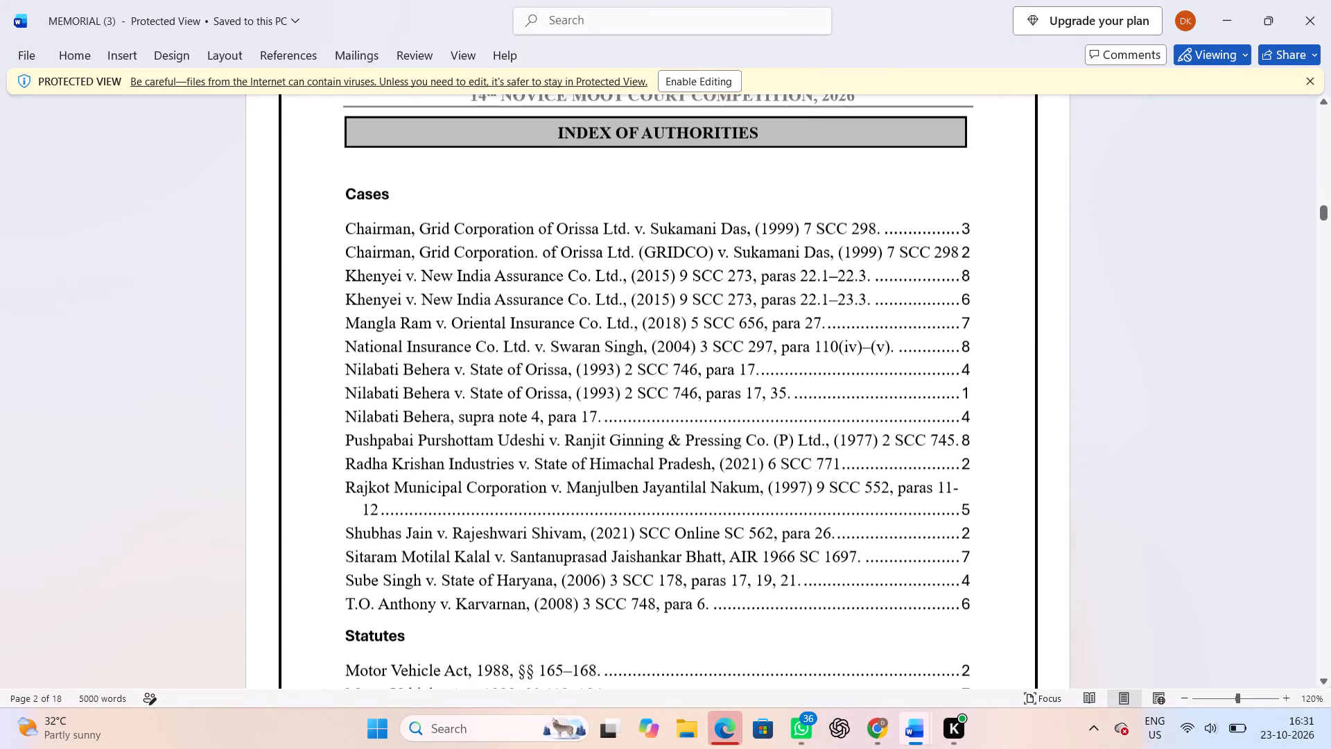
scroll(619, 515, down, 2)
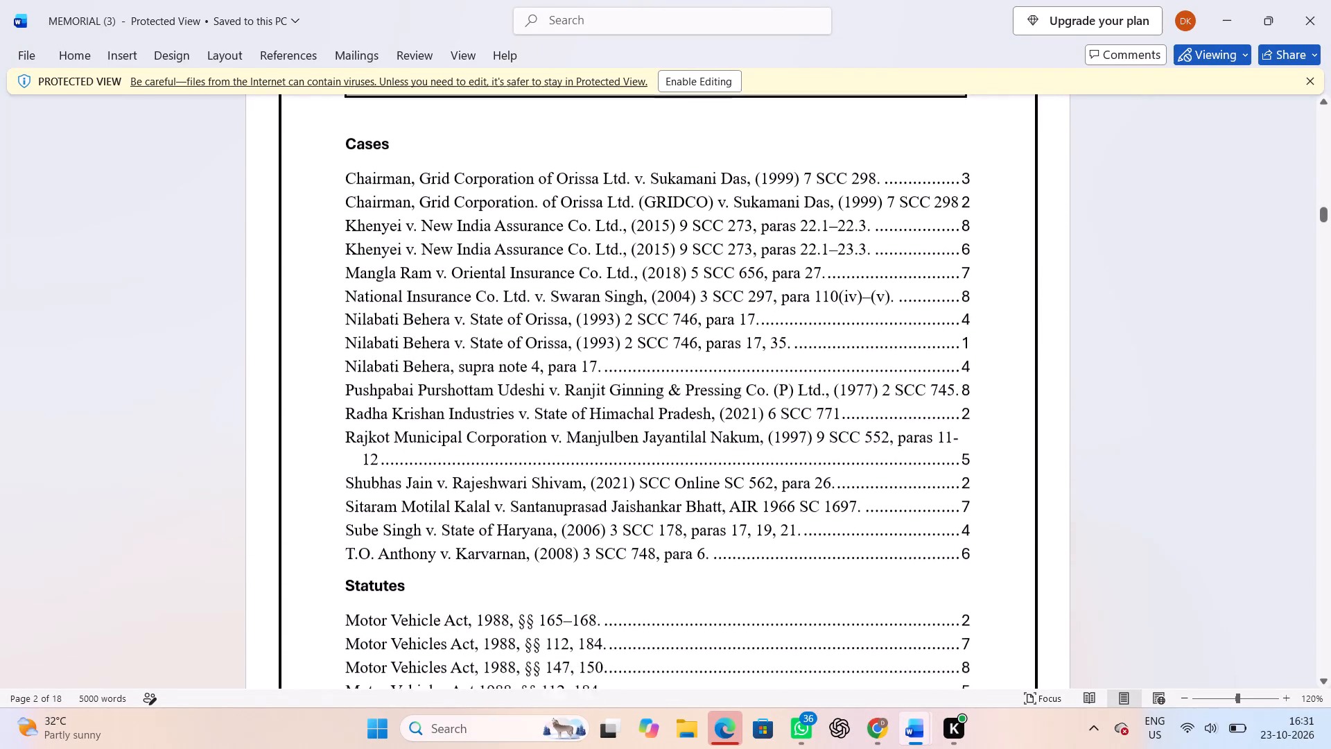
scroll(619, 515, down, 2)
scroll(619, 515, up, 1)
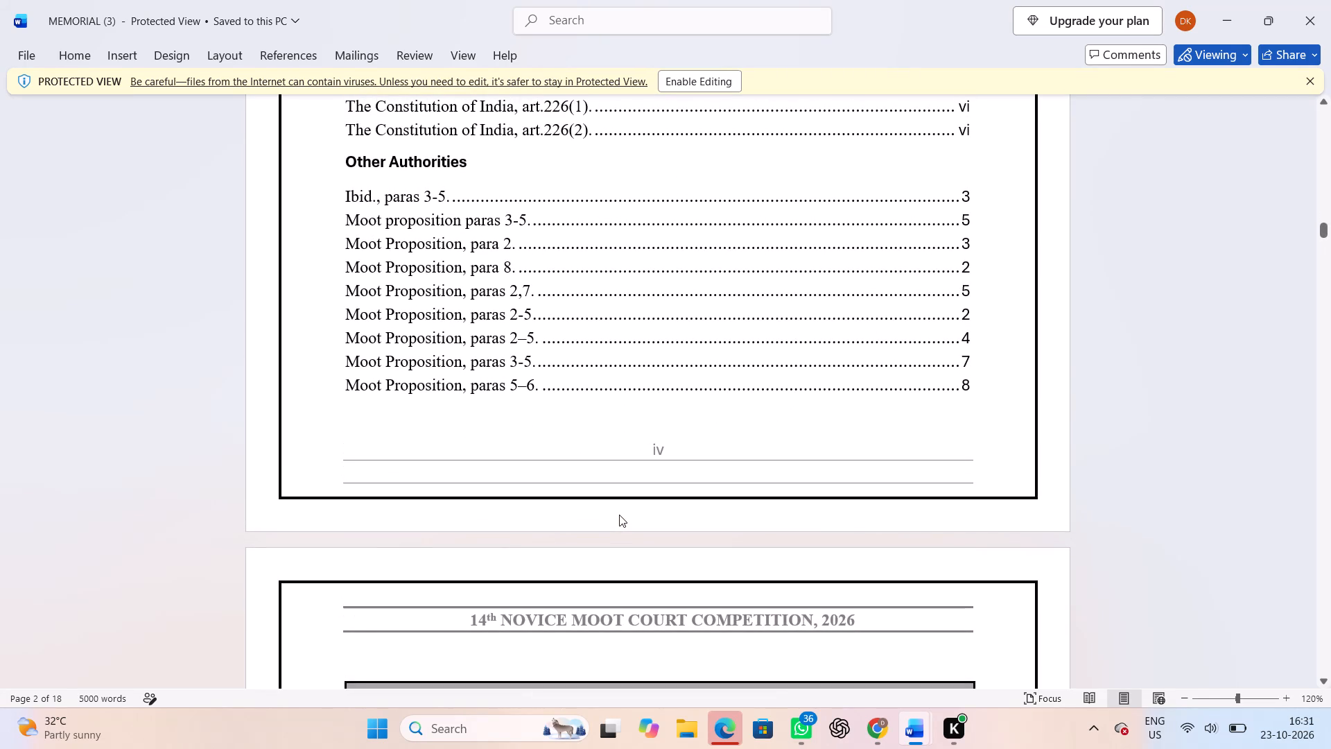
scroll(619, 515, up, 4)
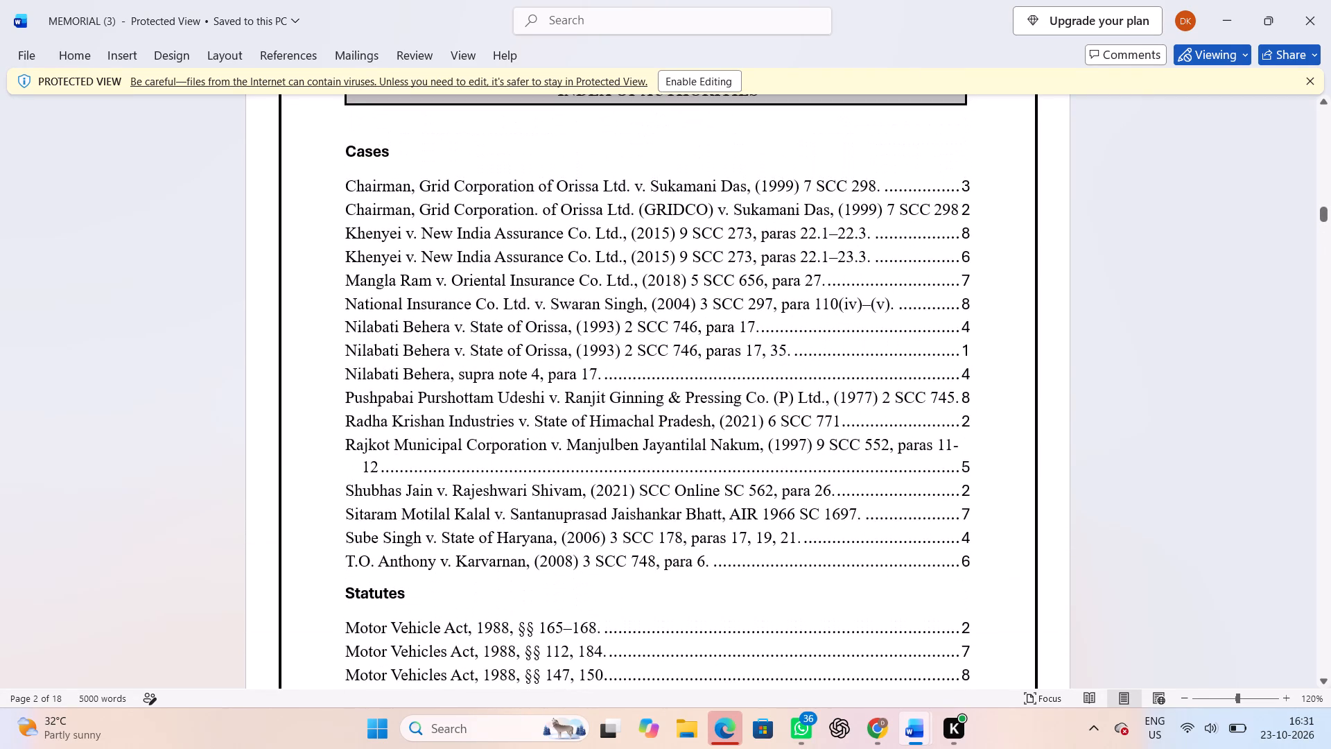
scroll(619, 515, down, 4)
scroll(619, 515, up, 2)
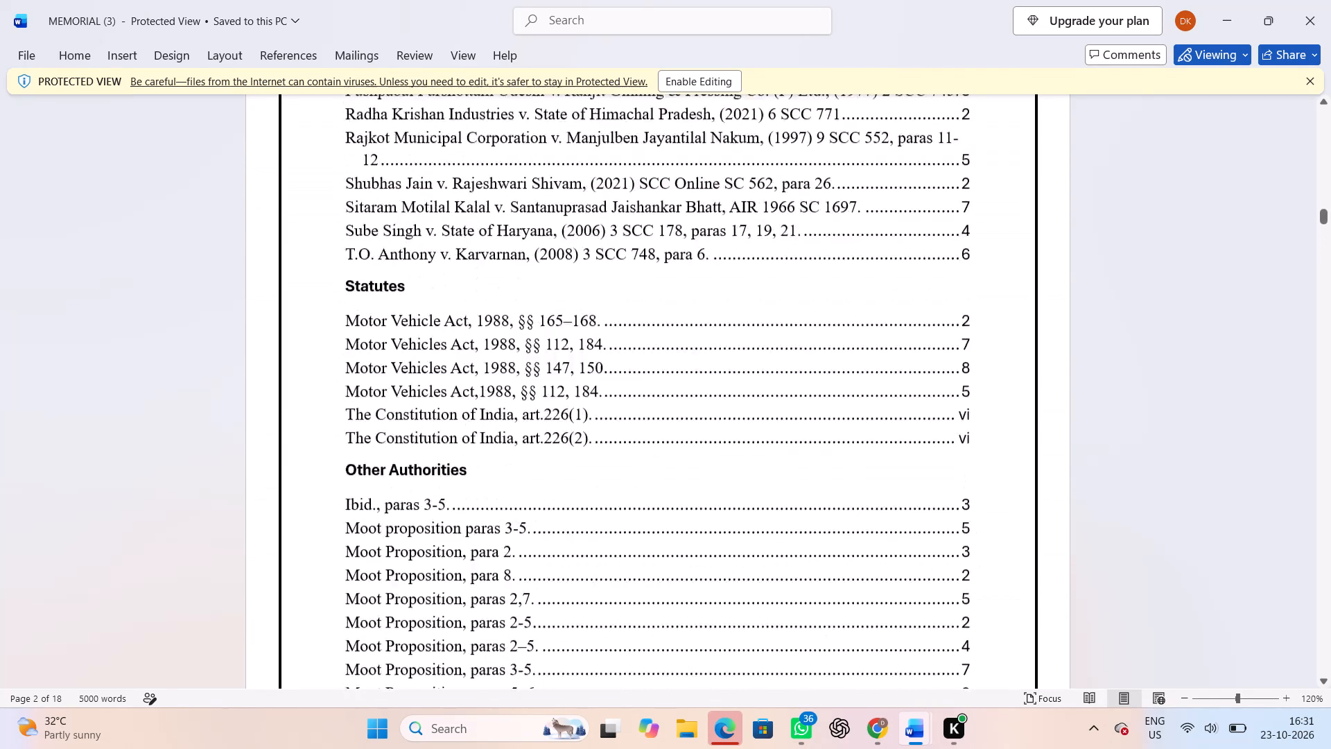
scroll(619, 515, up, 3)
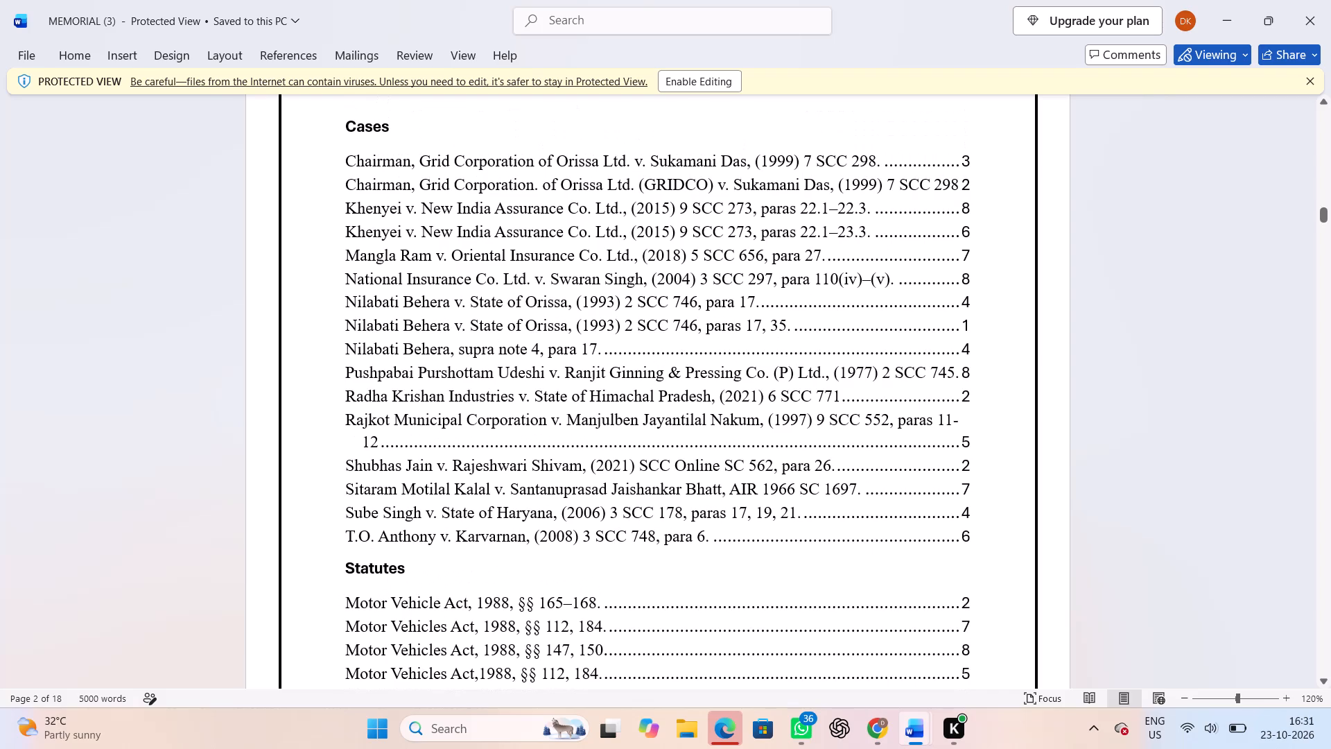
scroll(415, 590, up, 1)
scroll(415, 590, down, 1)
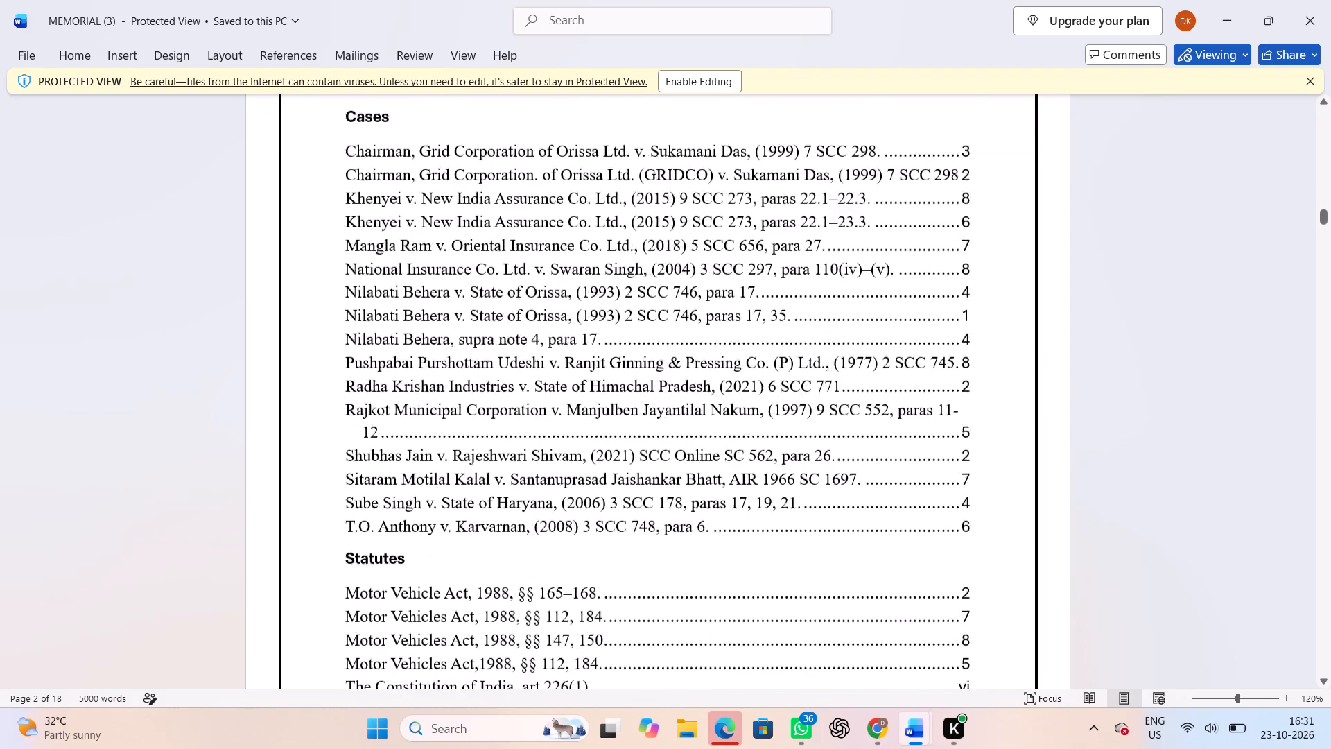
scroll(415, 590, down, 1)
scroll(415, 590, up, 2)
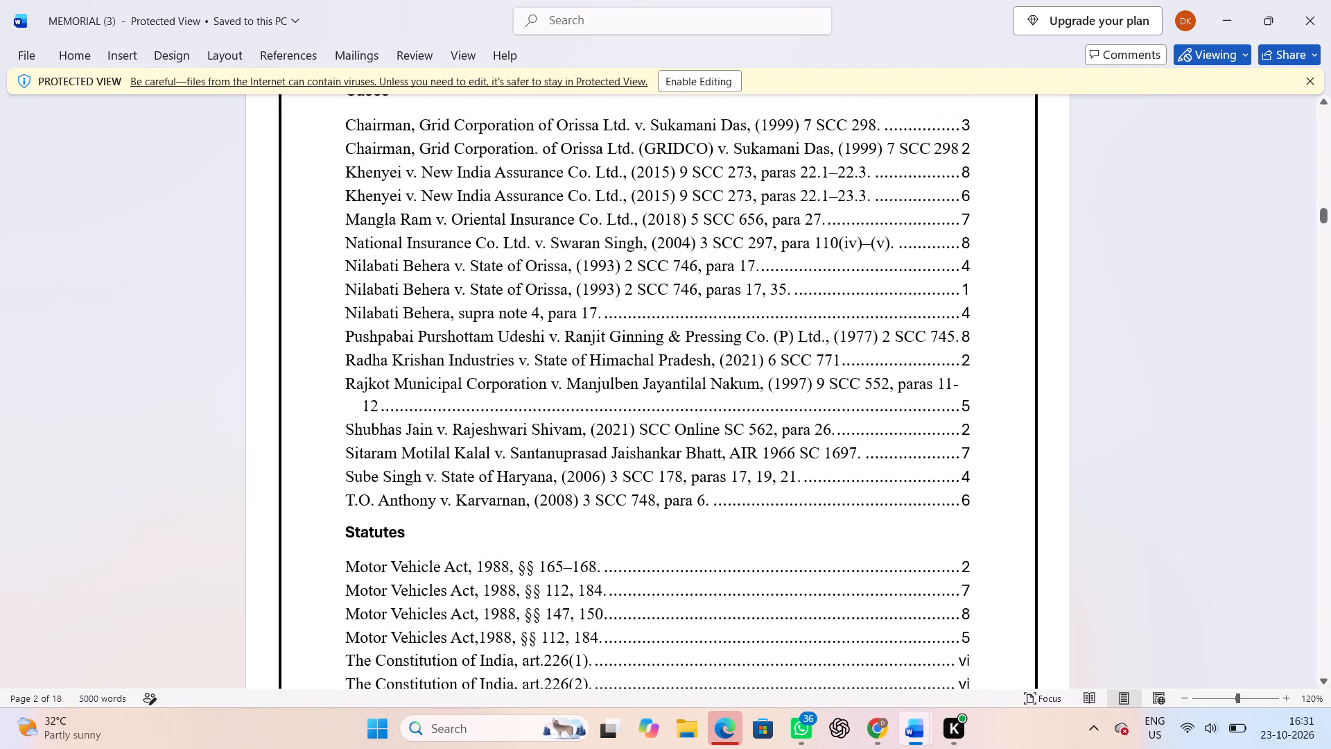
scroll(415, 590, down, 1)
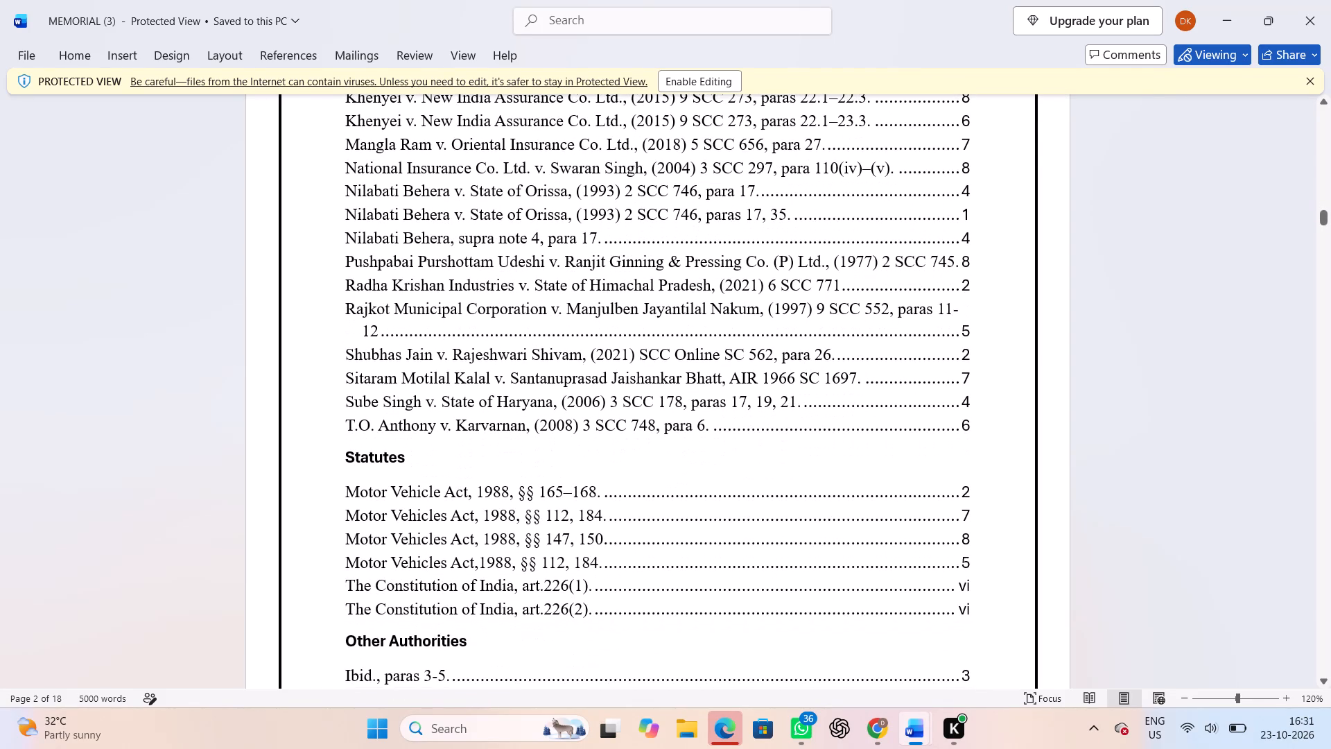
scroll(415, 590, down, 1)
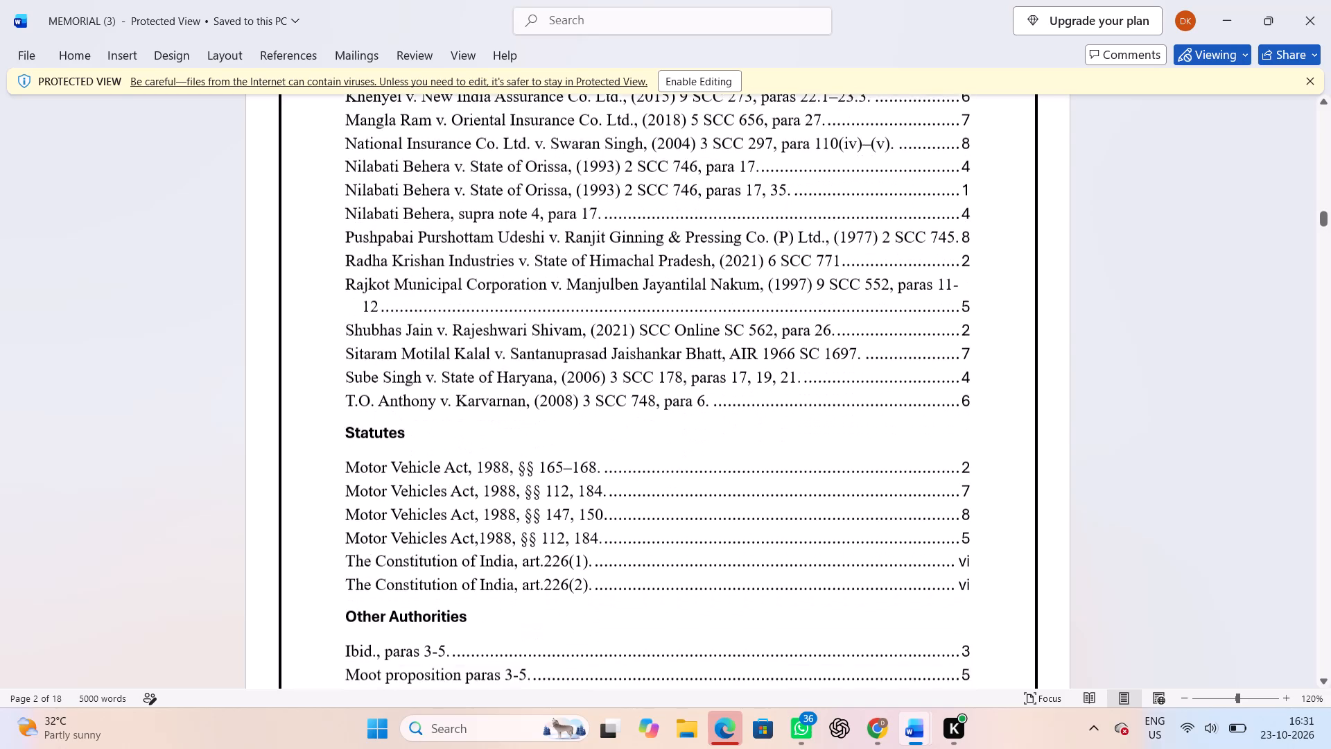
Look through the rest of the memorial, from the Statement of Jurisdiction through the arguments to the Prayer.
scroll(415, 590, down, 5)
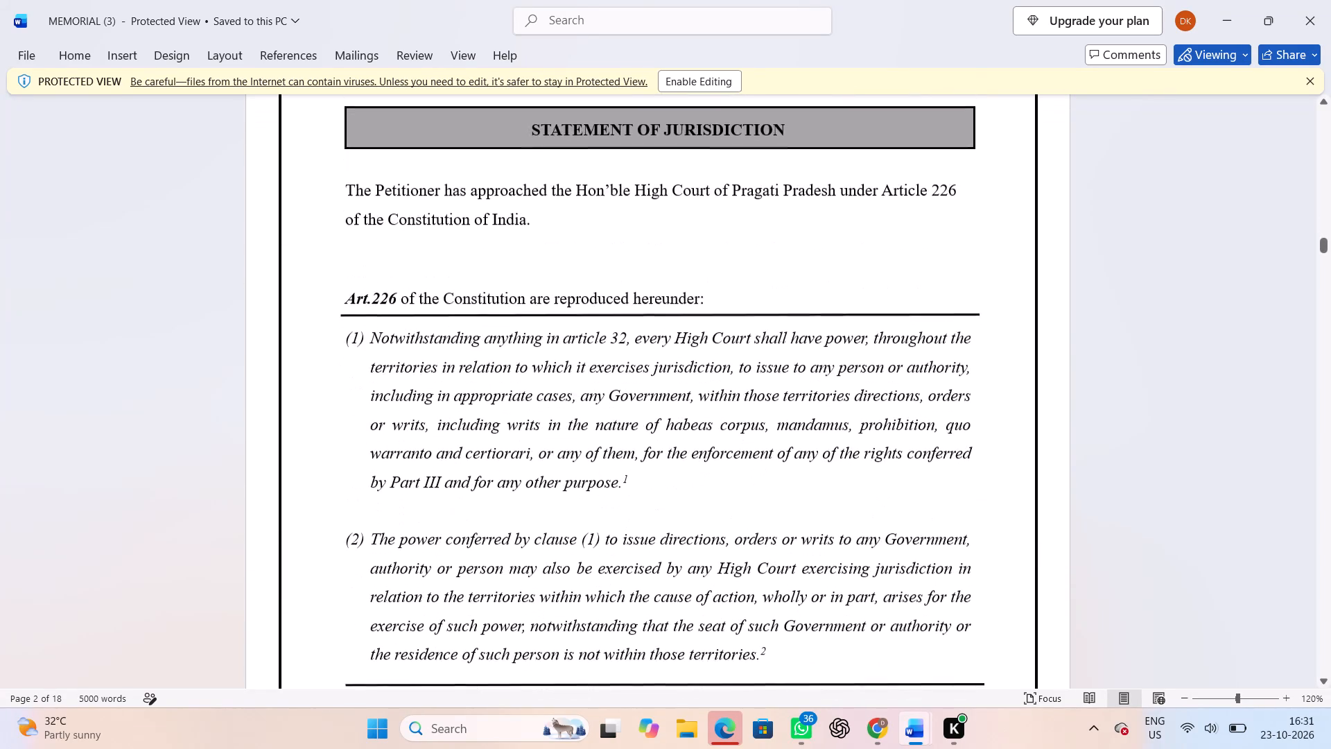
scroll(415, 590, down, 7)
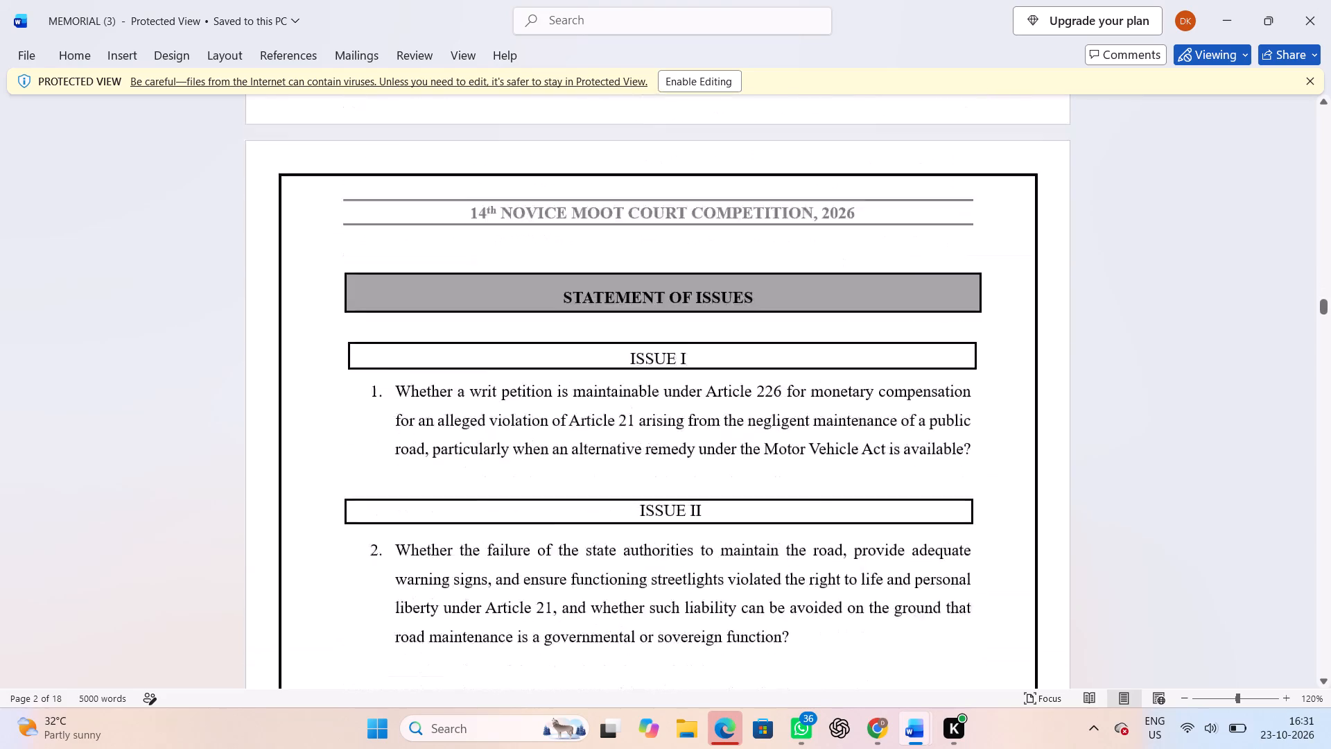
scroll(415, 590, down, 6)
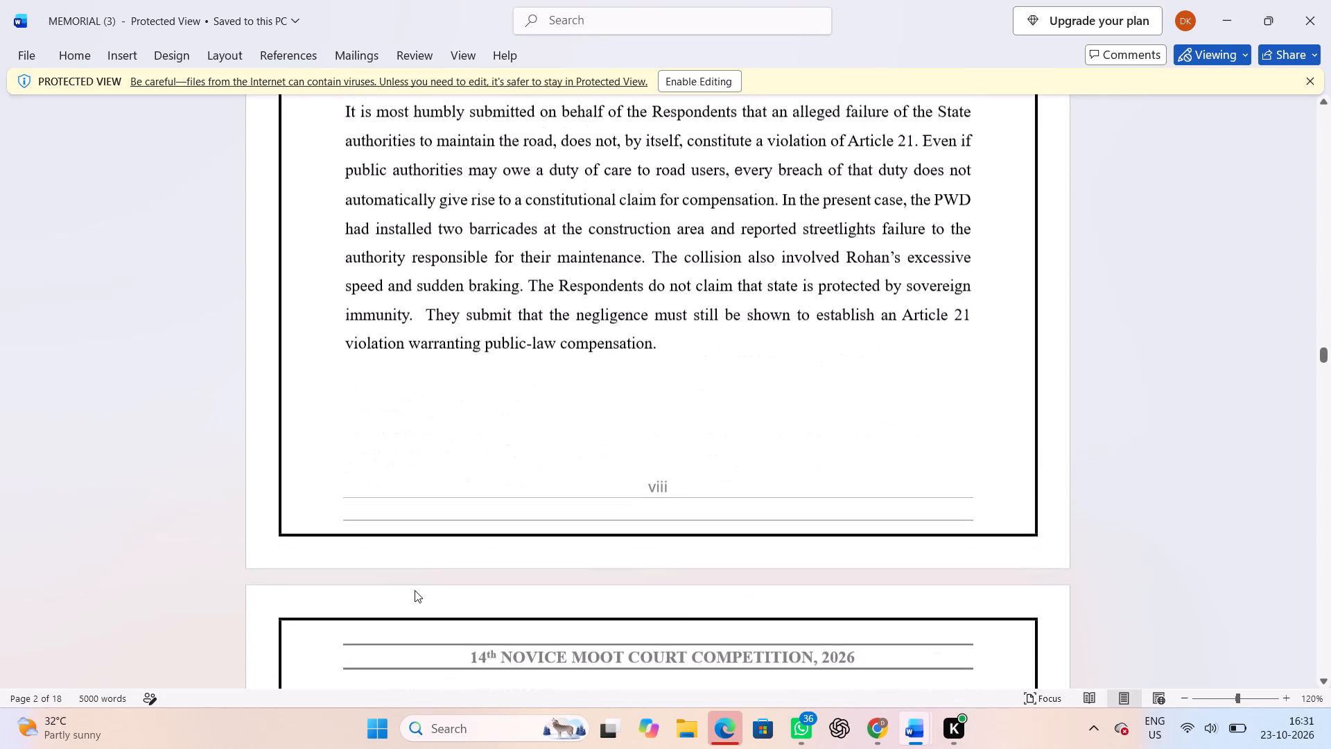
scroll(415, 590, down, 4)
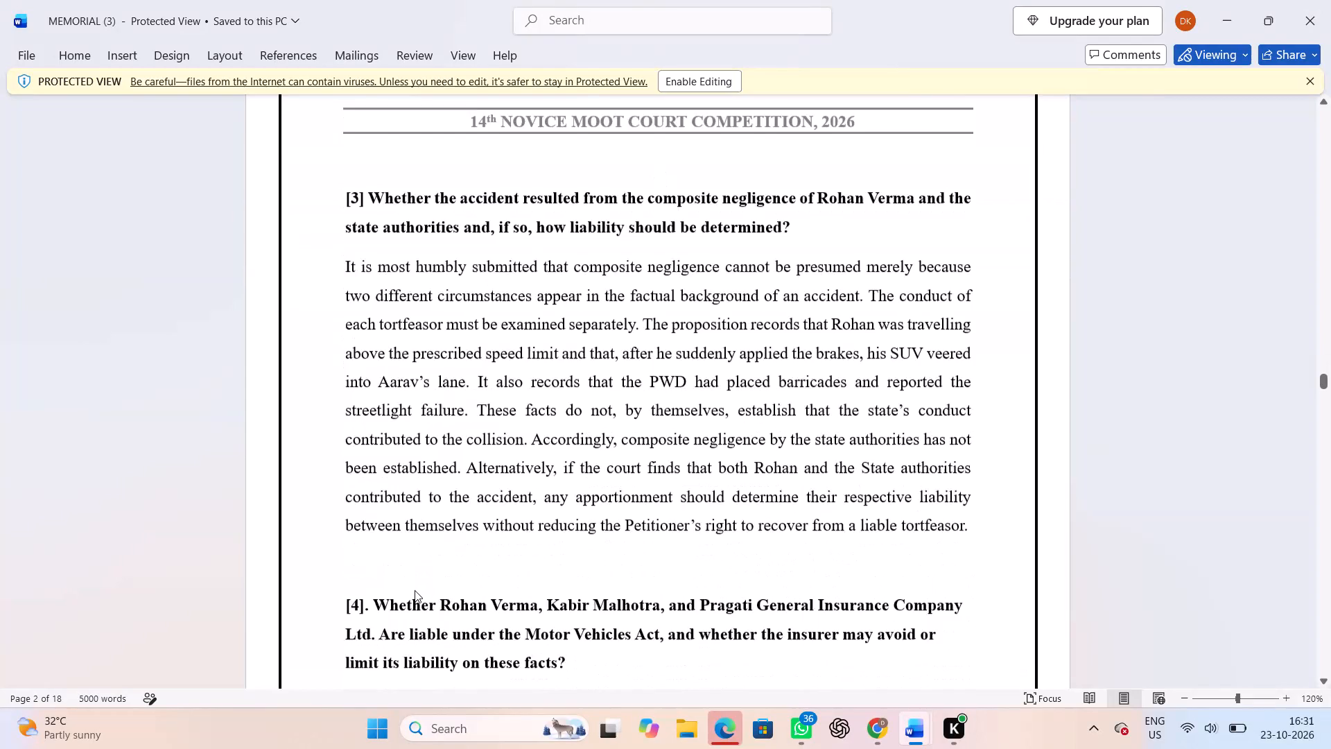
scroll(415, 590, down, 4)
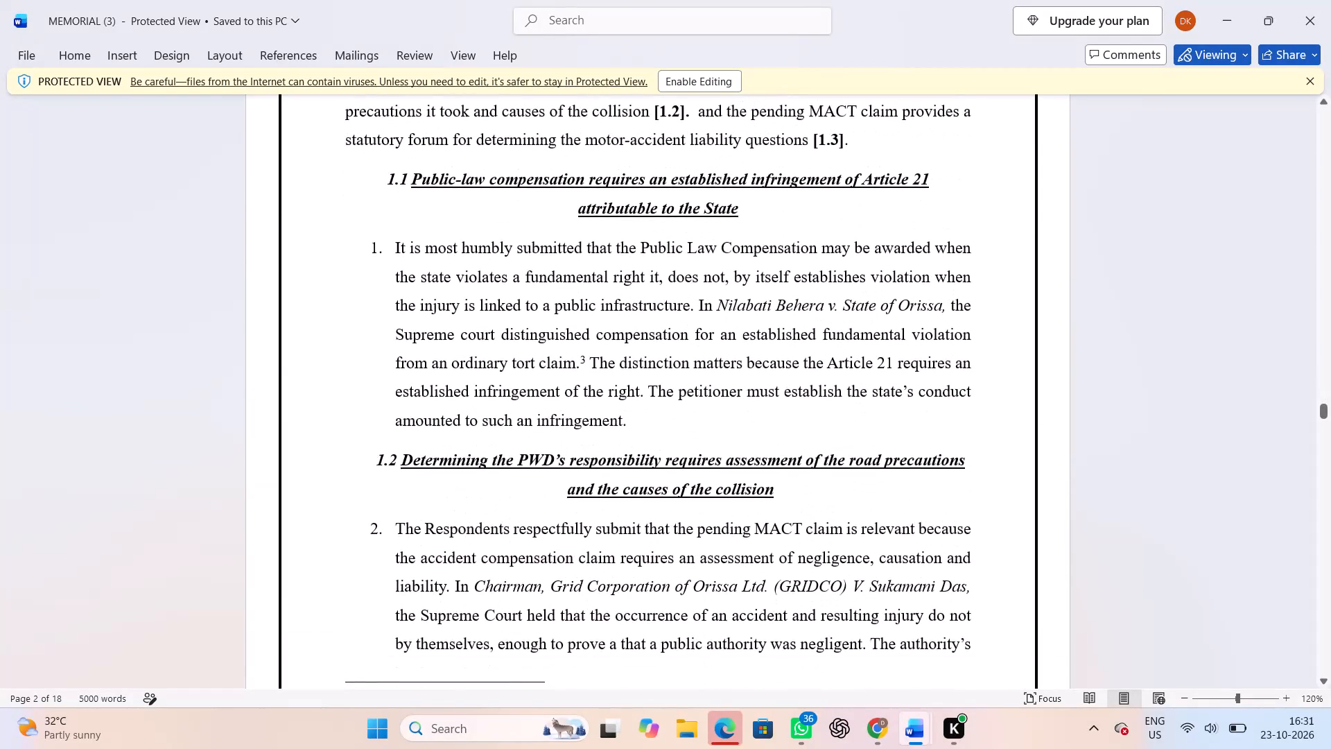
scroll(415, 590, down, 7)
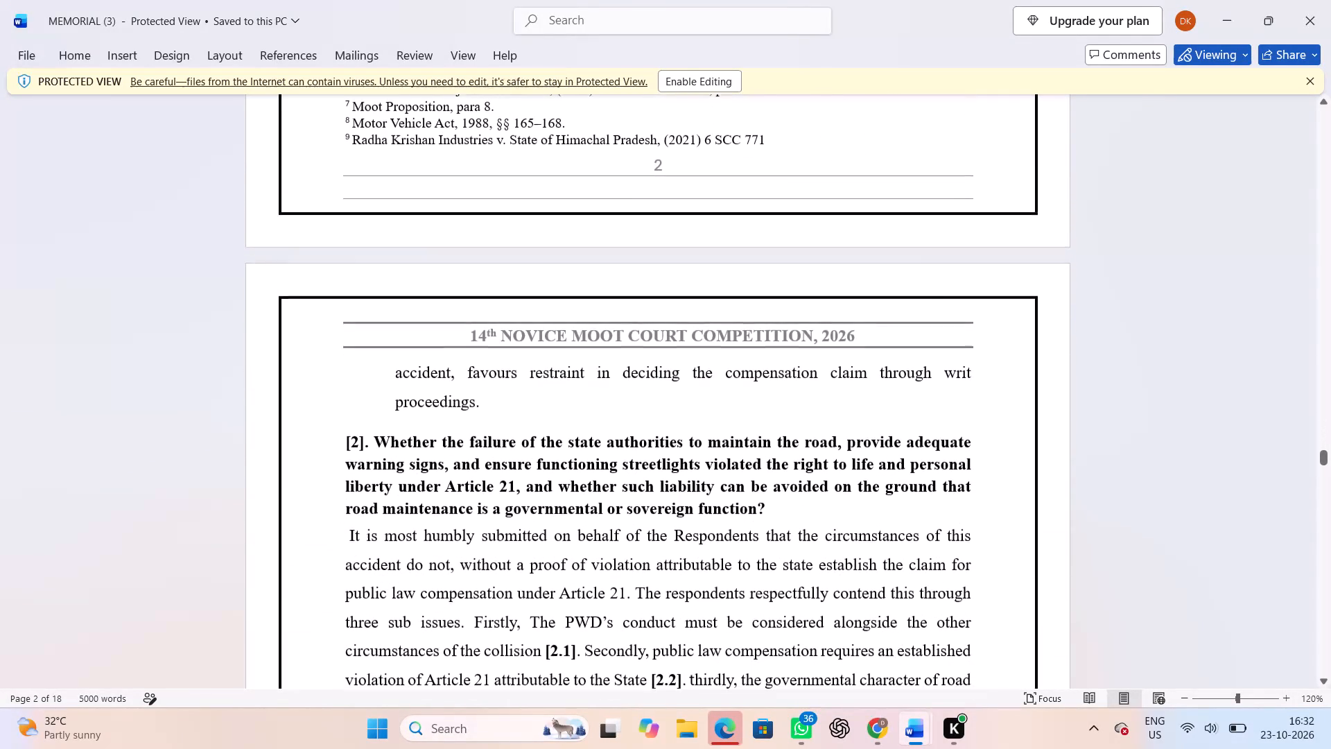
scroll(415, 590, down, 5)
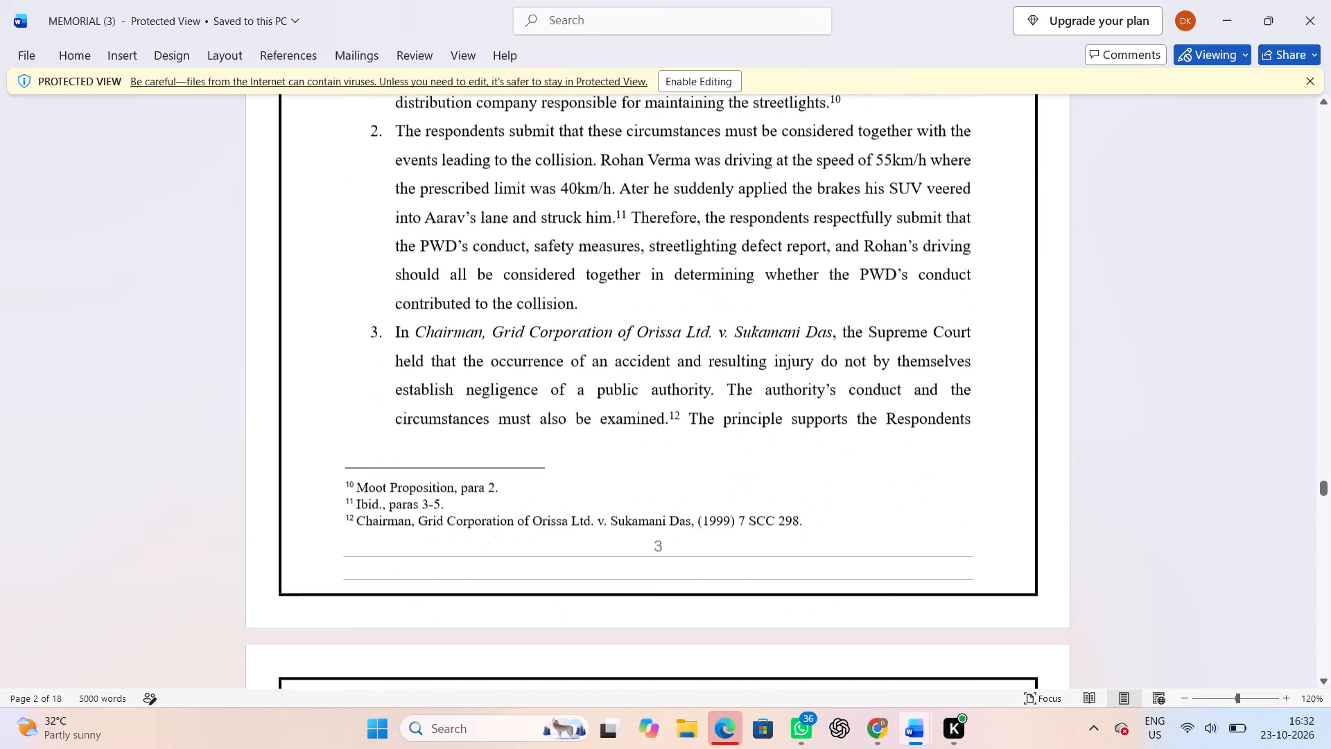
scroll(415, 590, down, 7)
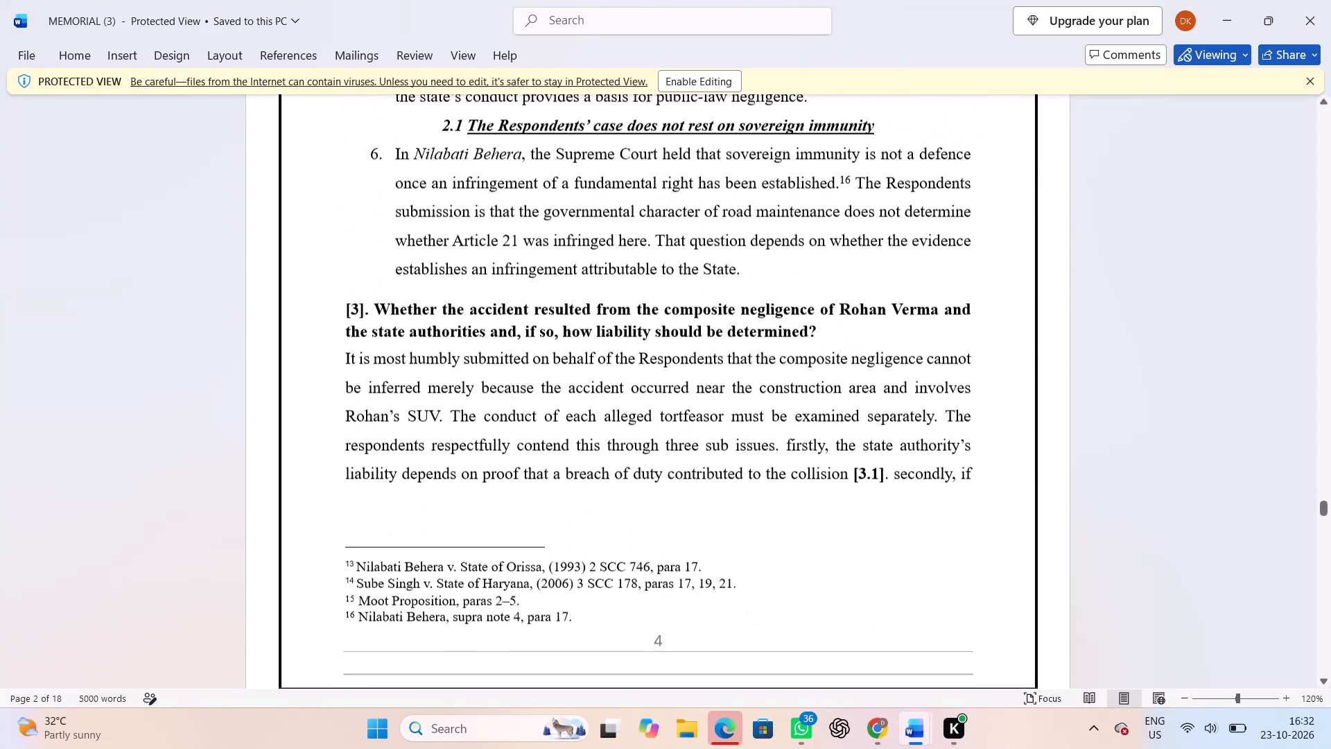
scroll(415, 590, down, 16)
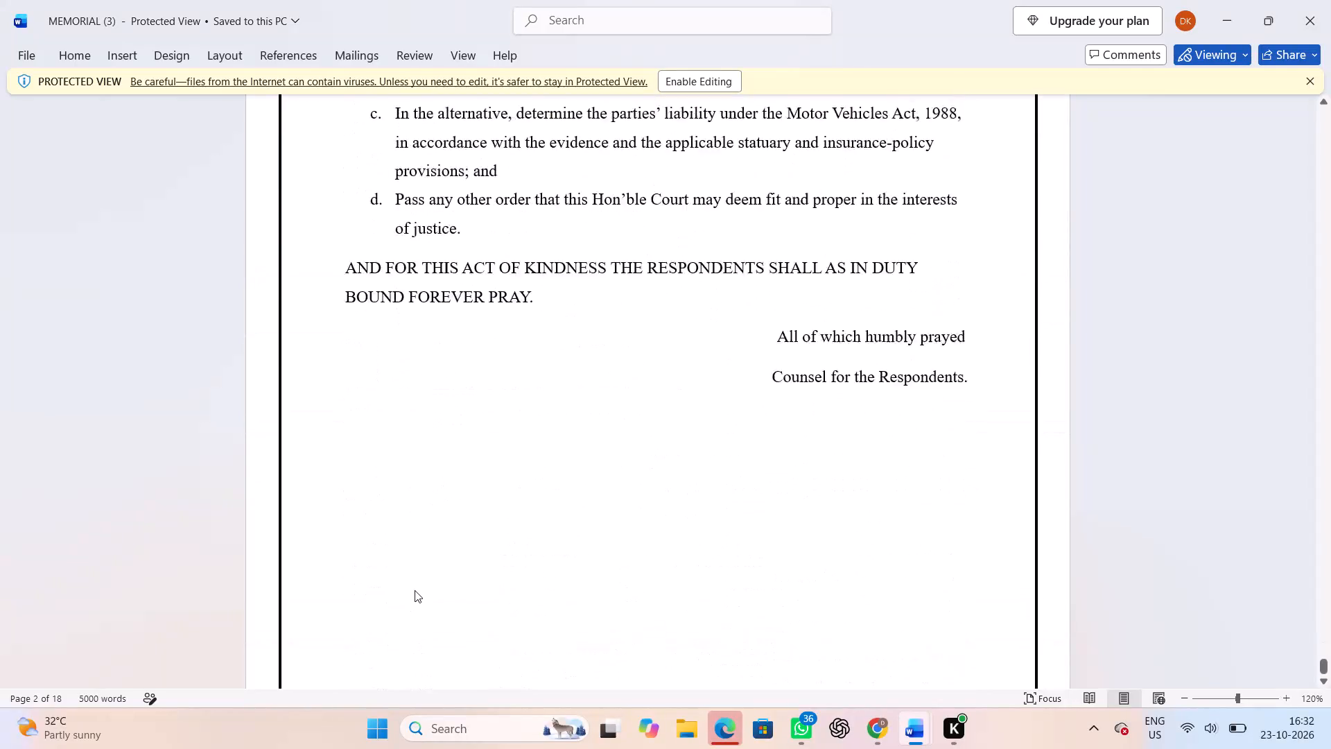
scroll(415, 590, up, 1)
scroll(415, 590, down, 6)
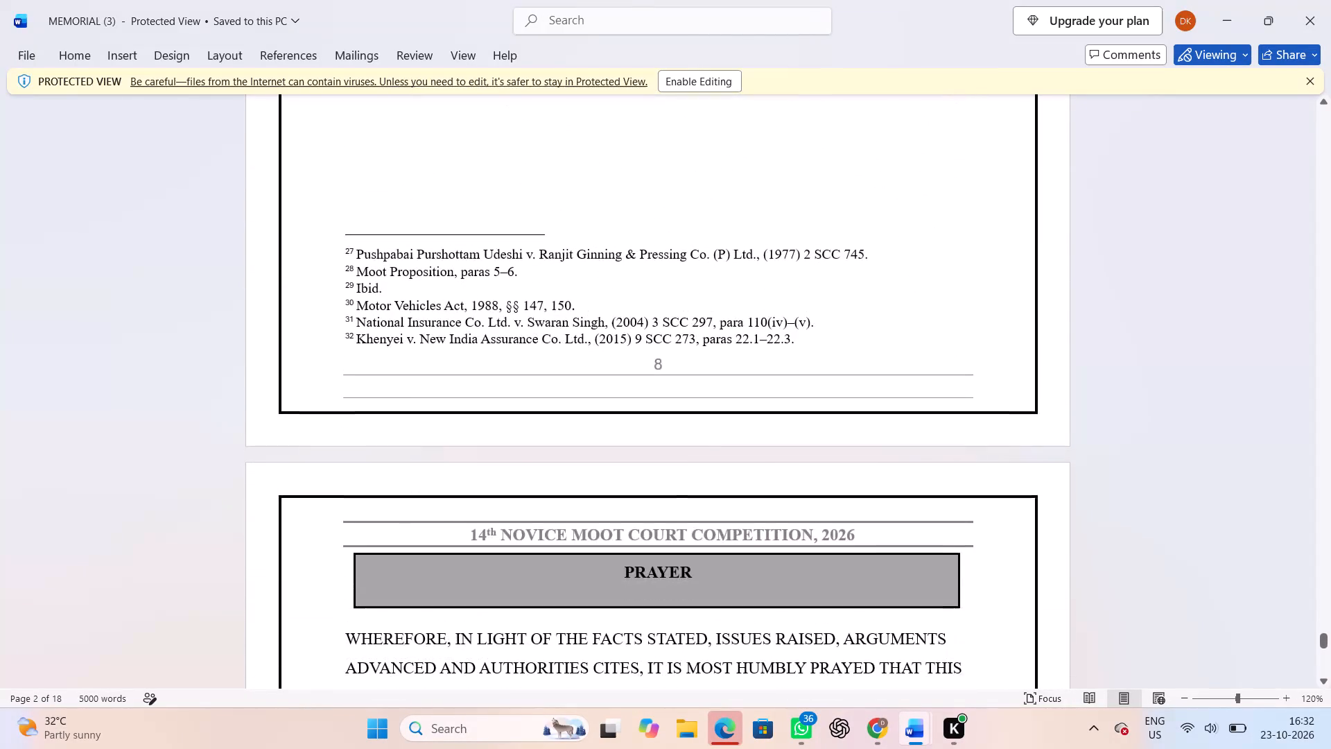
Enable editing of the protected memorial document.
scroll(415, 590, up, 2)
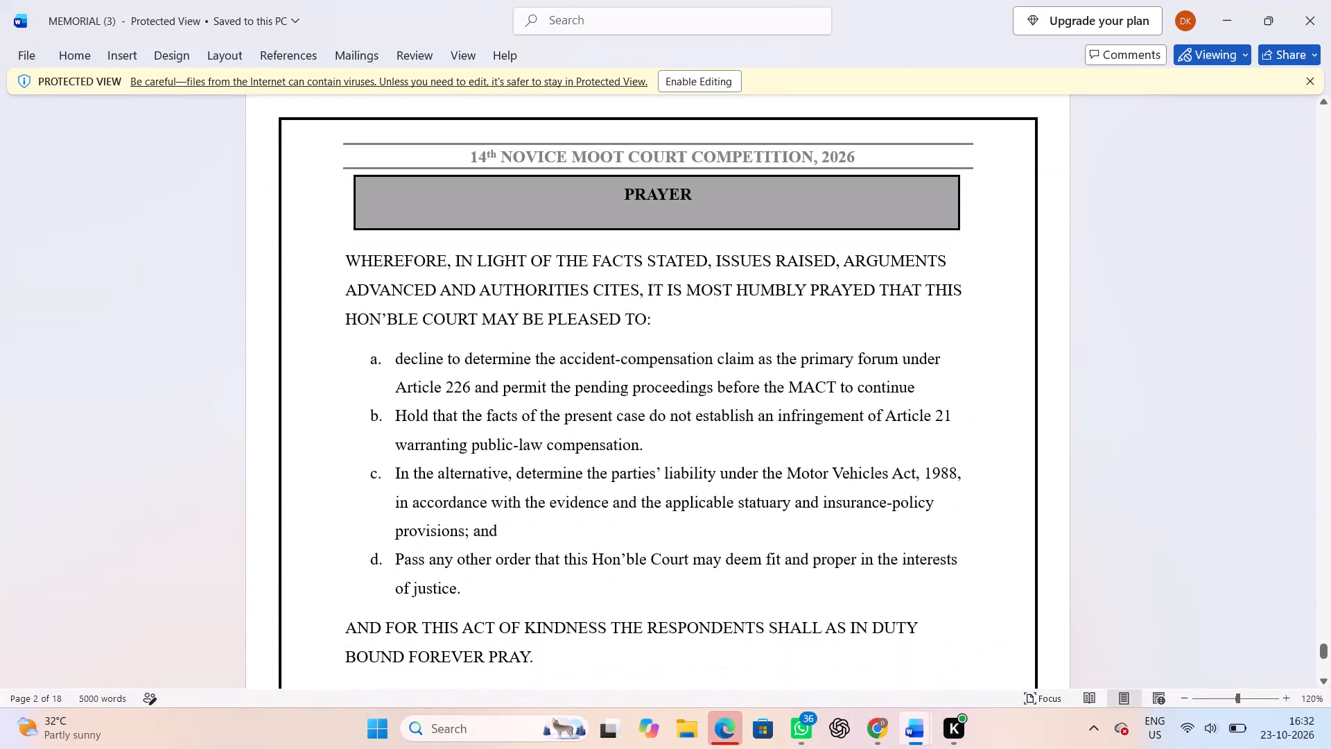
scroll(415, 590, up, 12)
scroll(415, 590, up, 12)
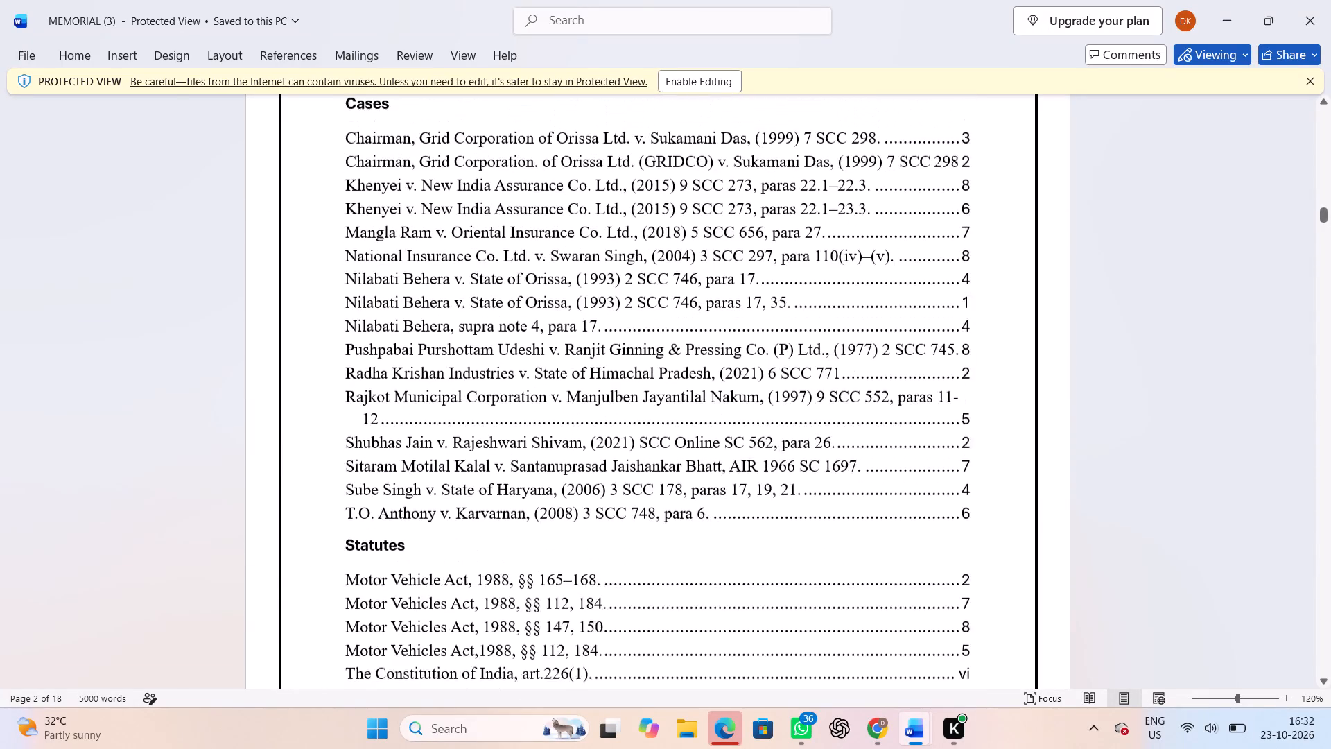
scroll(415, 590, up, 14)
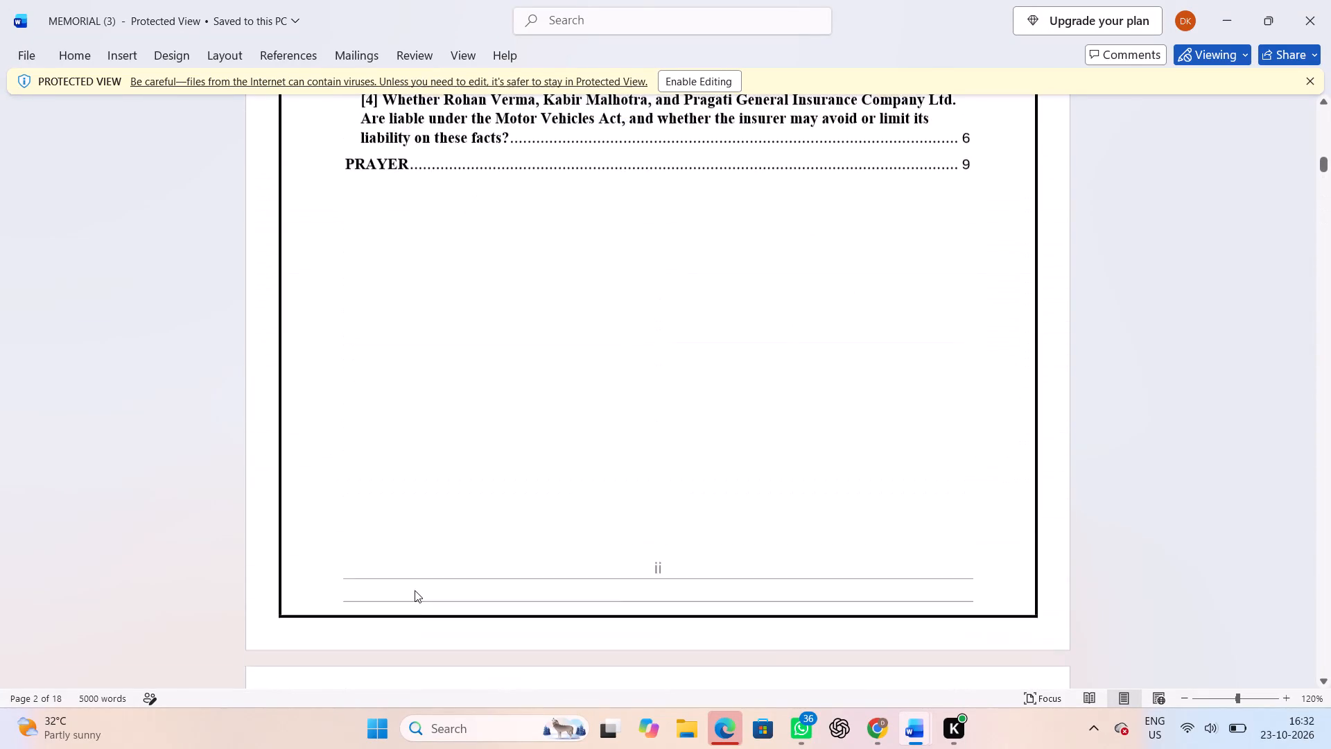
scroll(415, 590, up, 3)
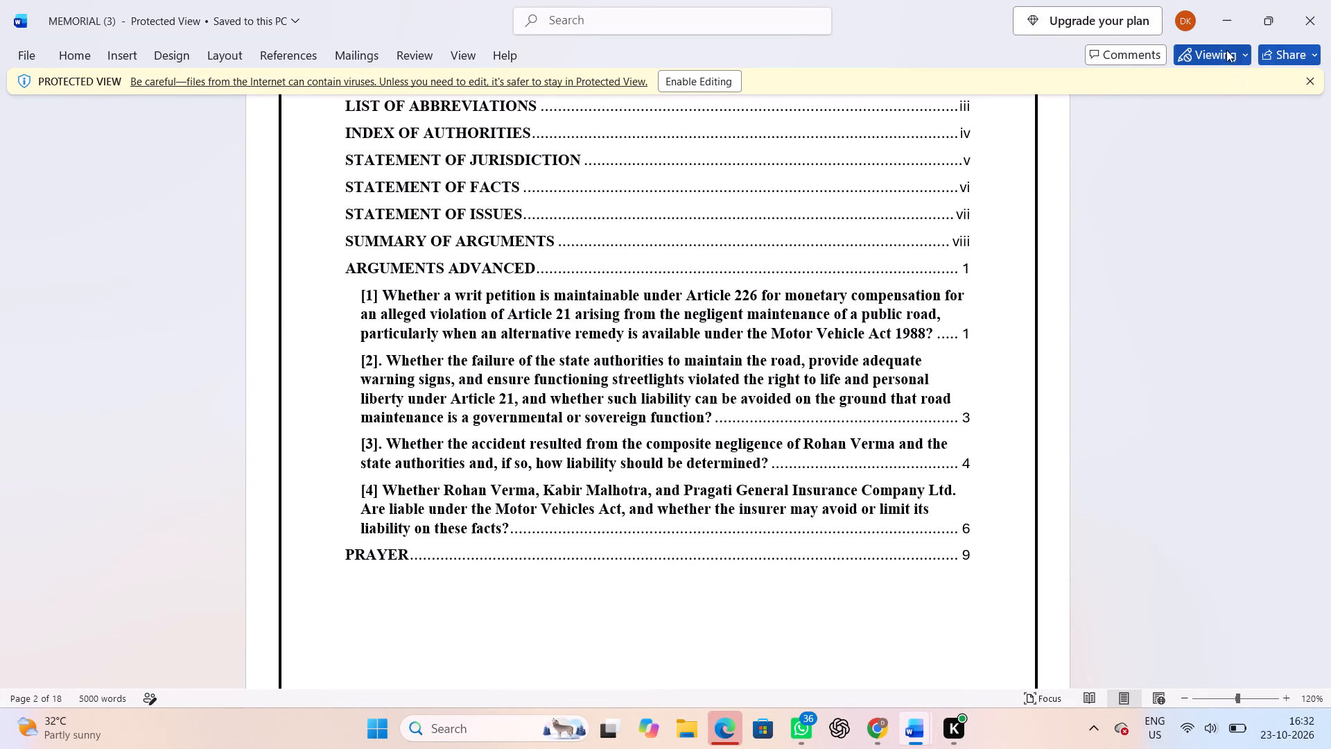
click(727, 85)
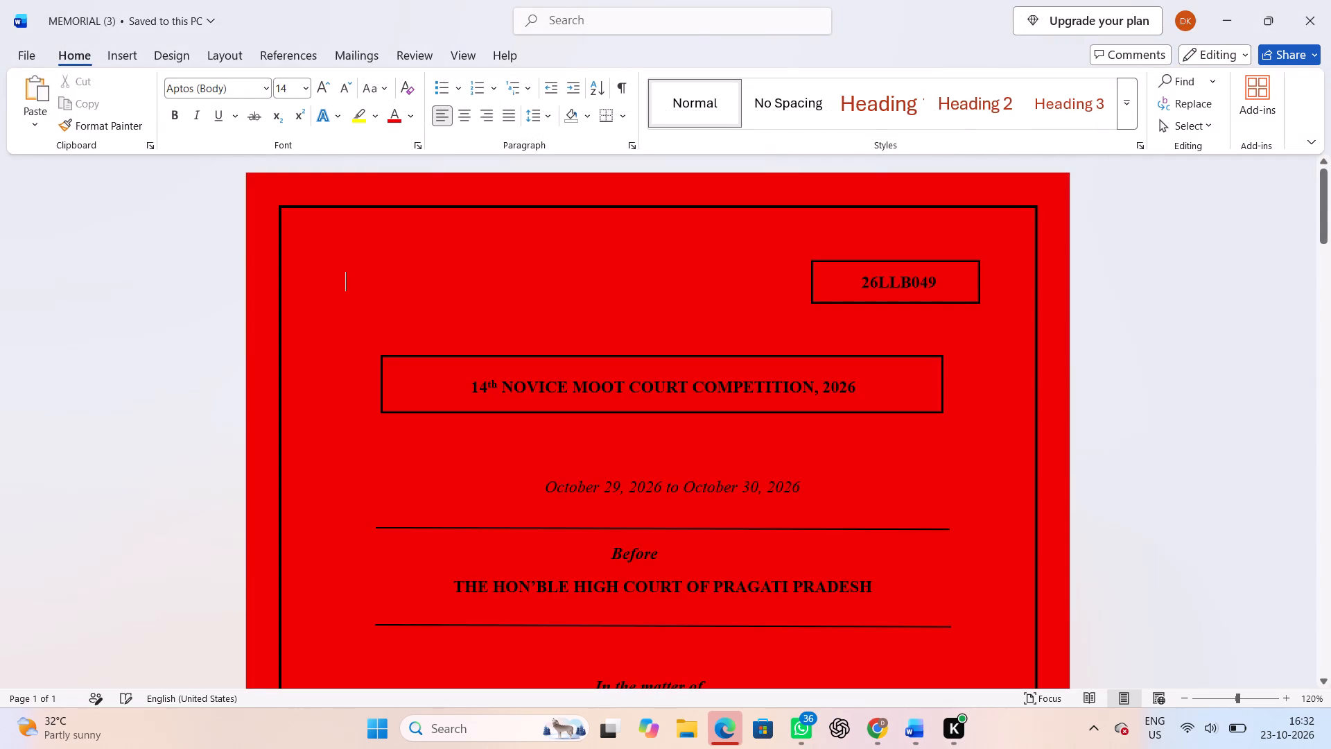
Set the line spacing of the table of contents entries to 1.5.
scroll(823, 325, down, 7)
scroll(823, 325, up, 1)
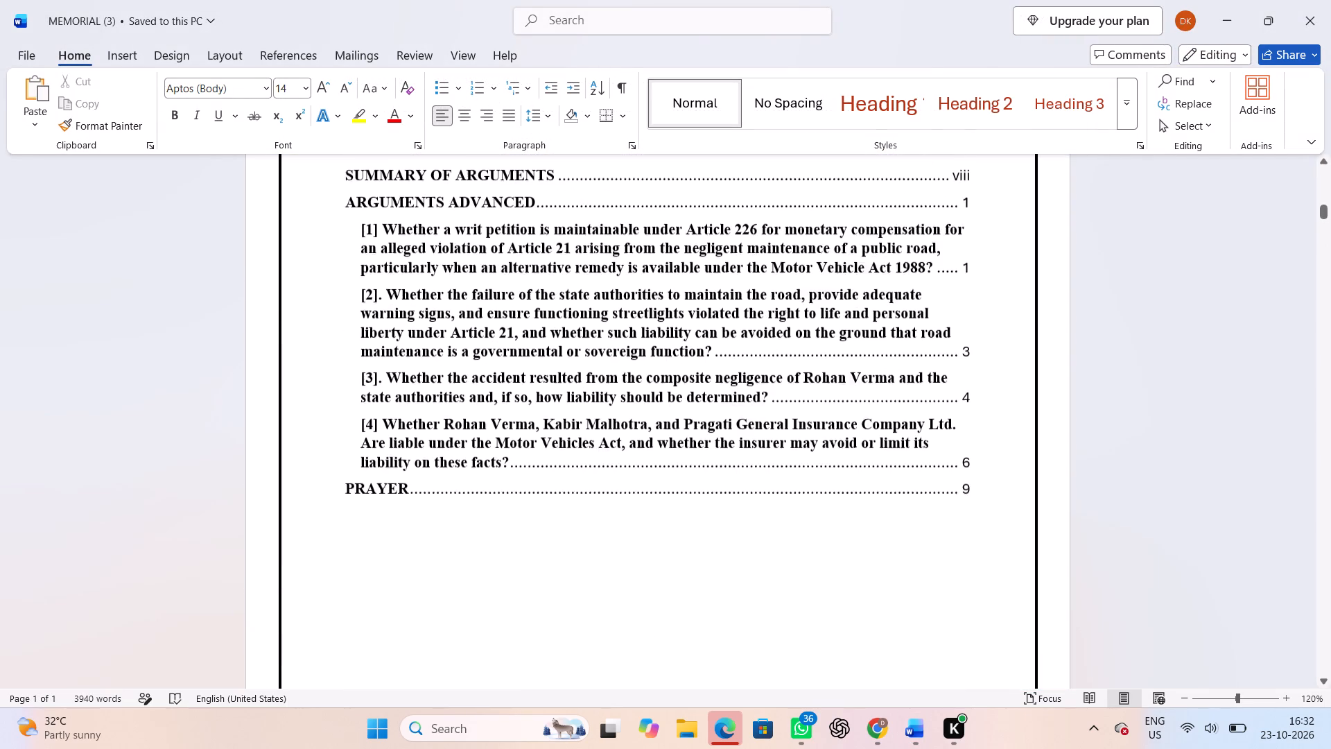
scroll(823, 325, up, 2)
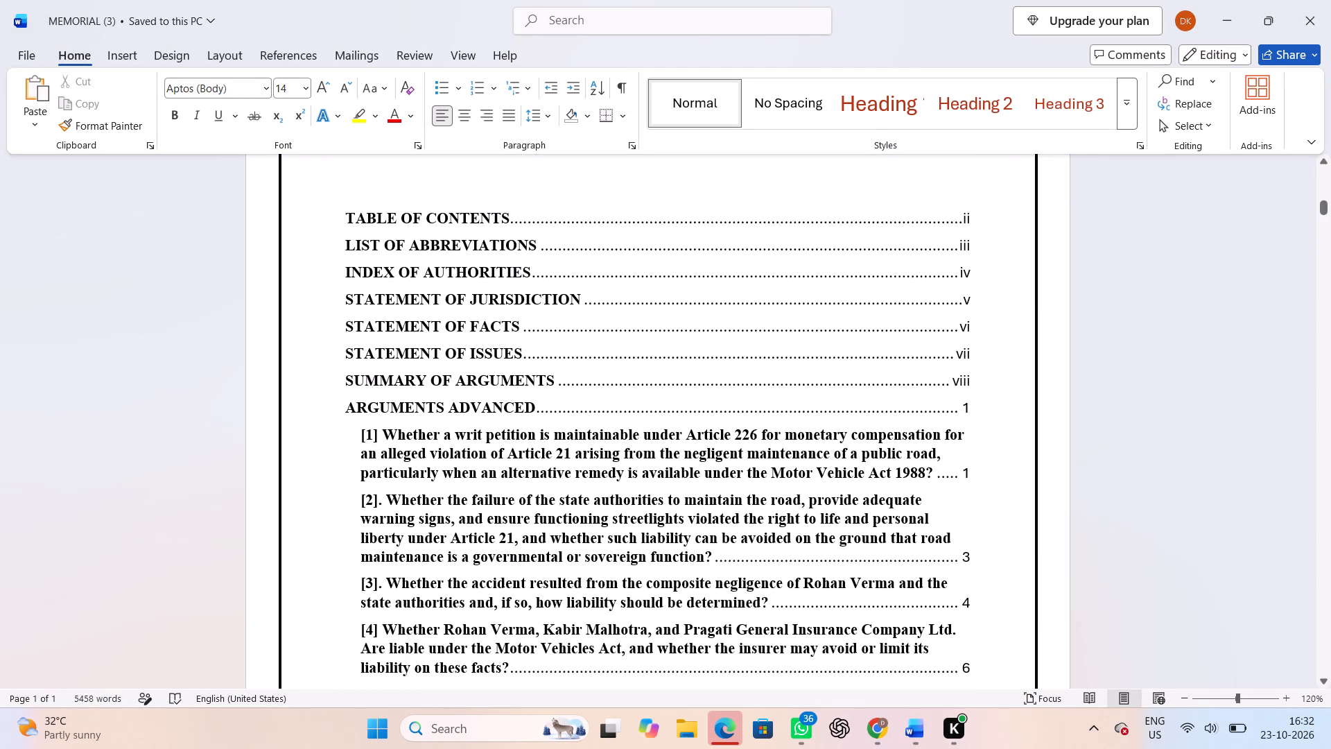
click(816, 481)
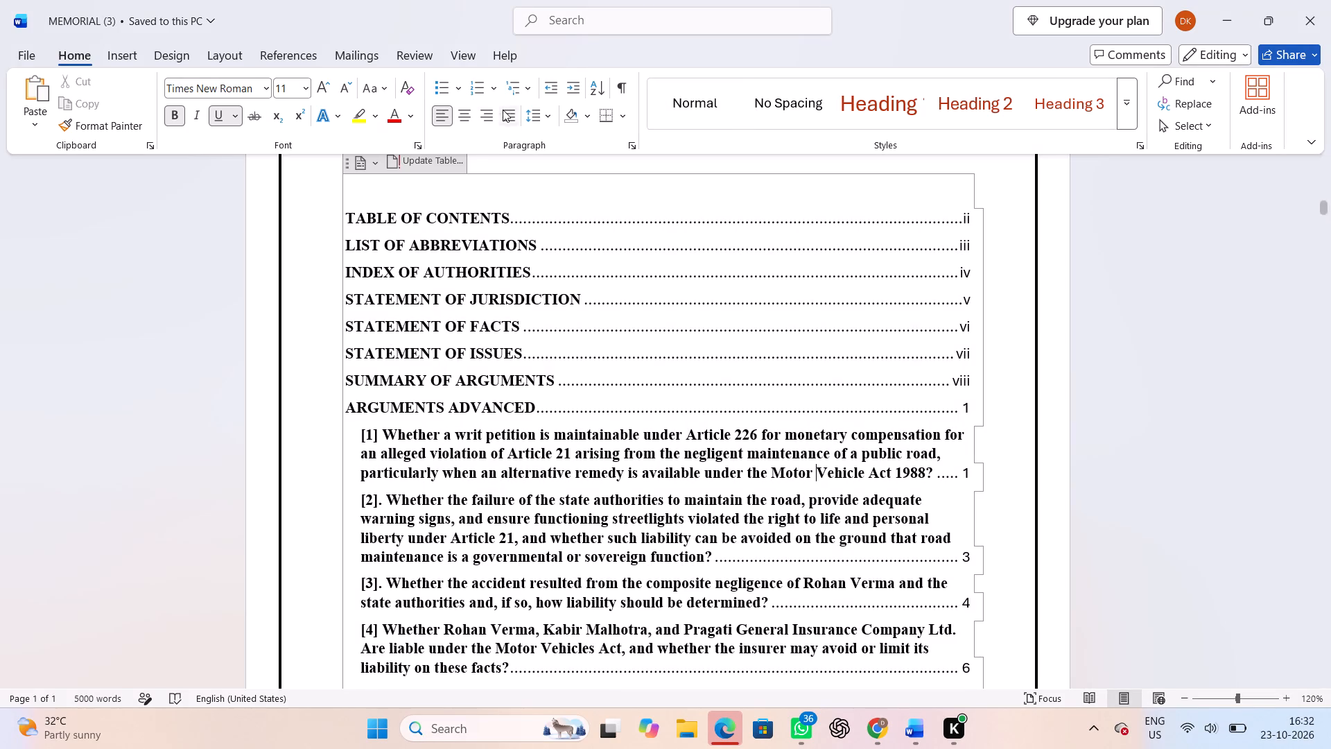
click(546, 121)
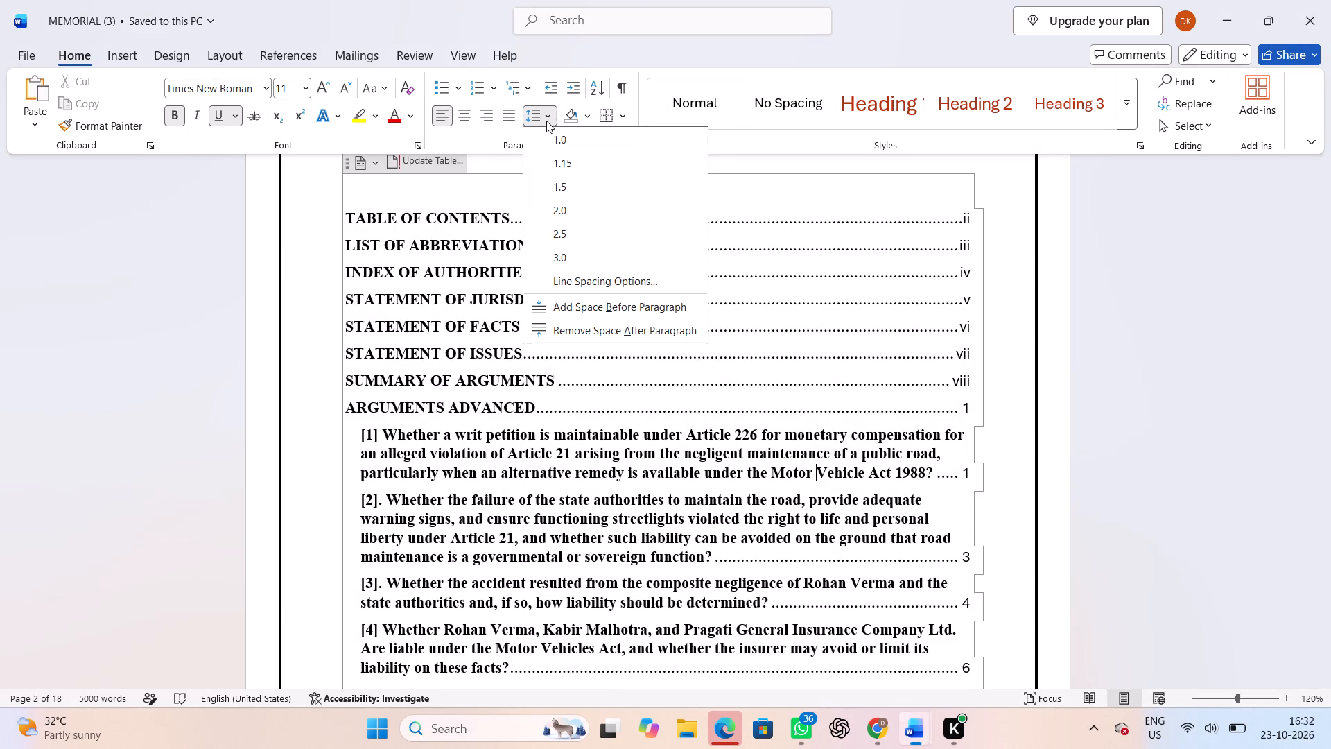
click(568, 182)
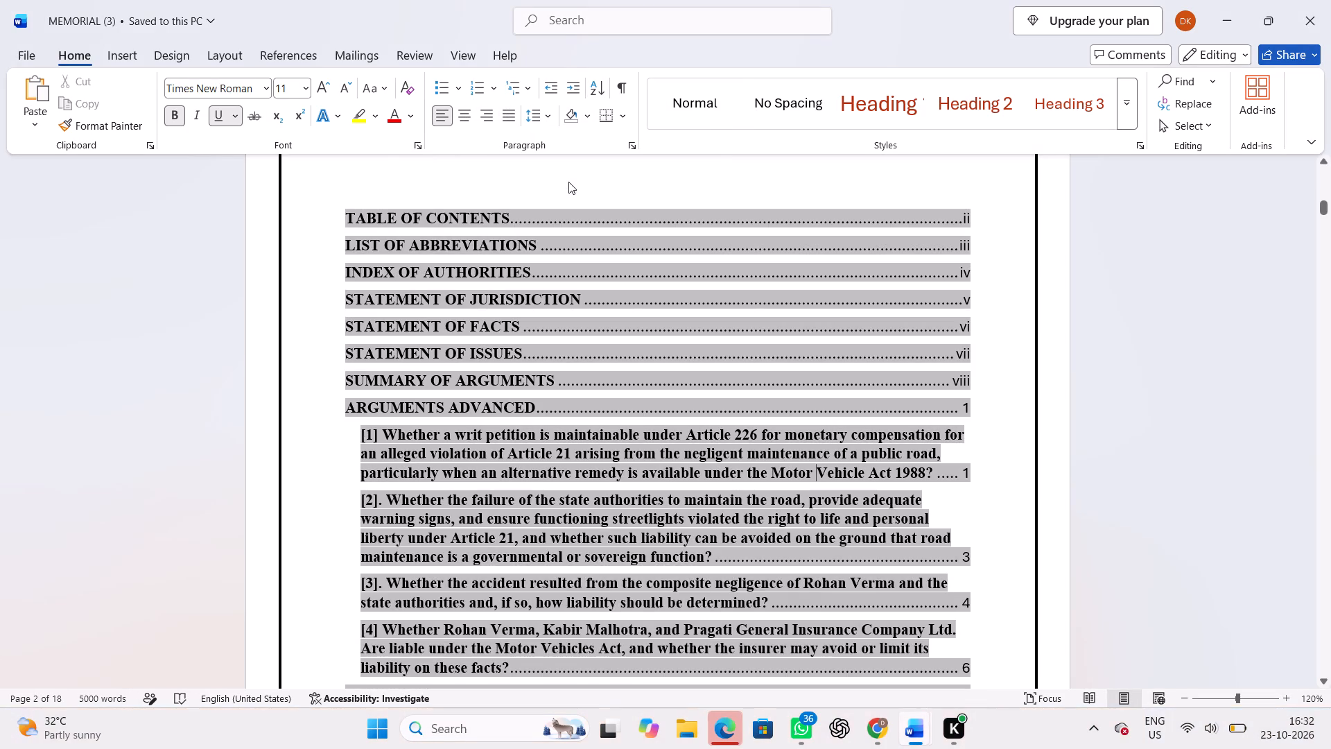
click(542, 531)
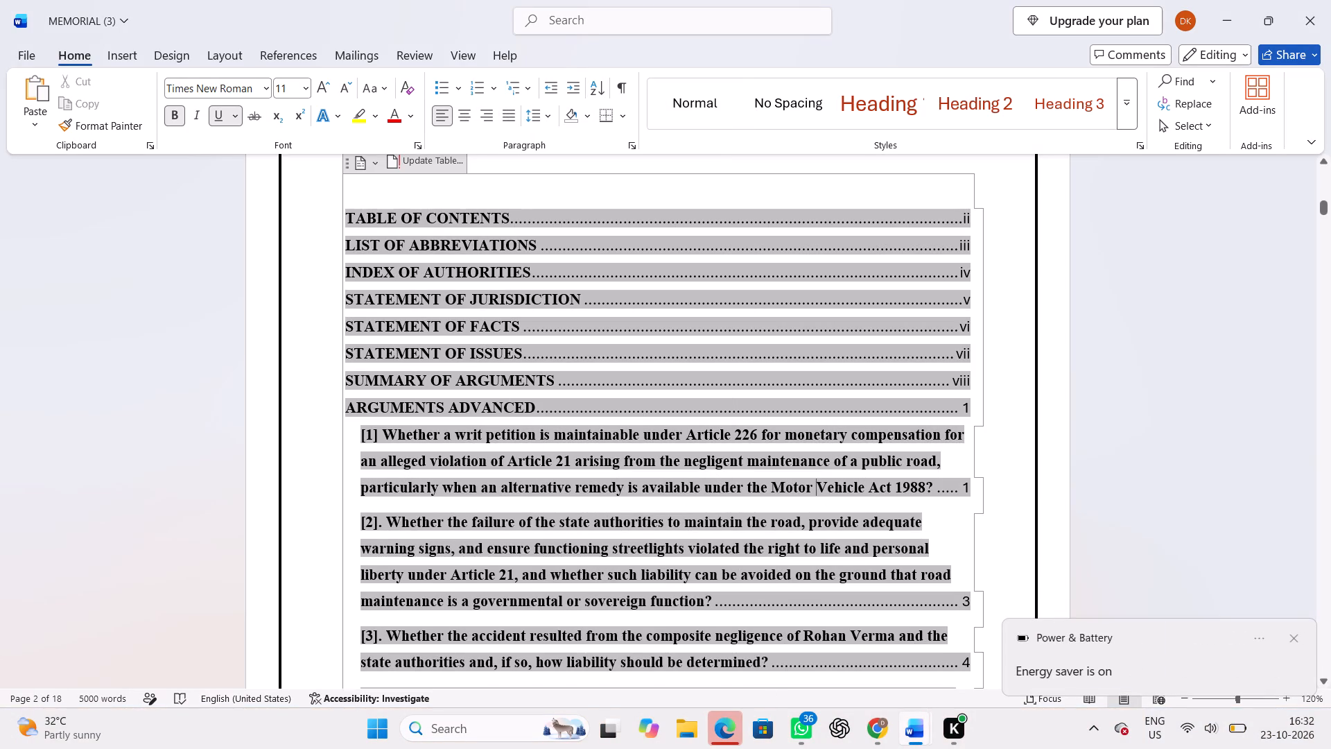
scroll(546, 440, down, 1)
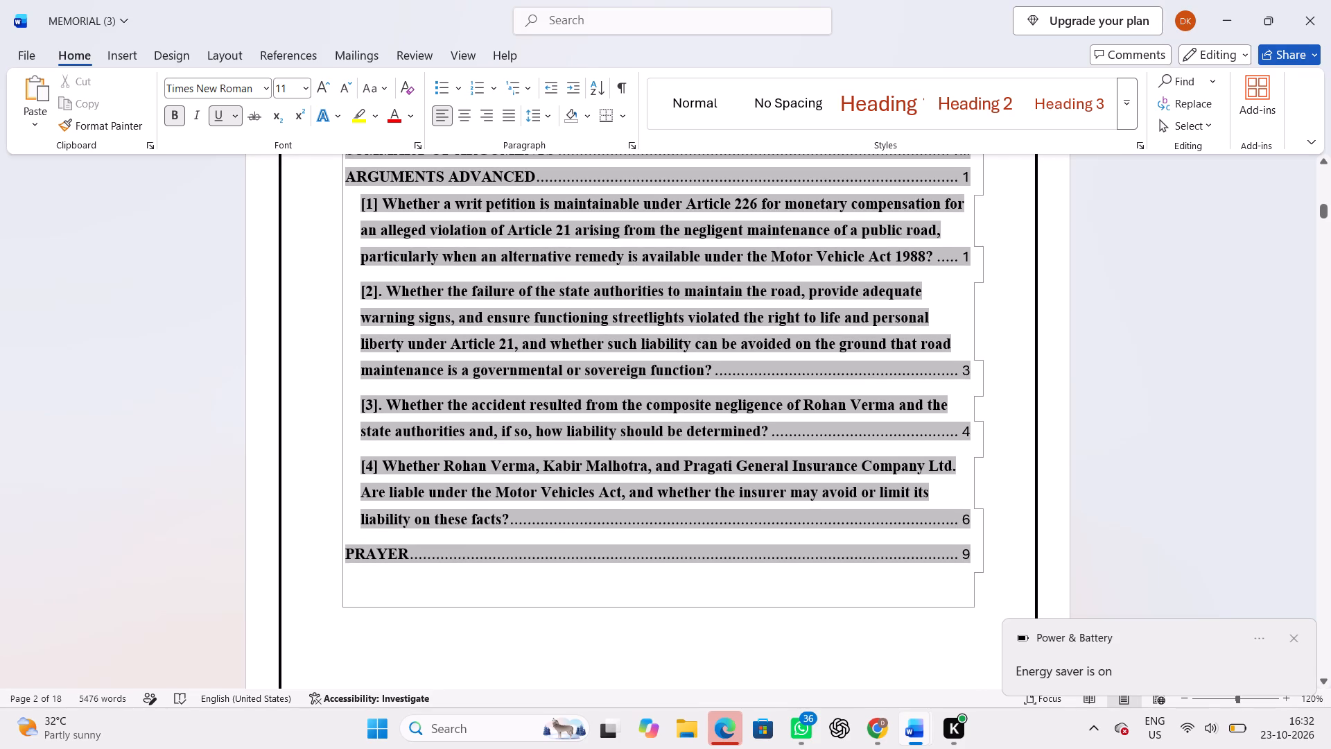
click(525, 652)
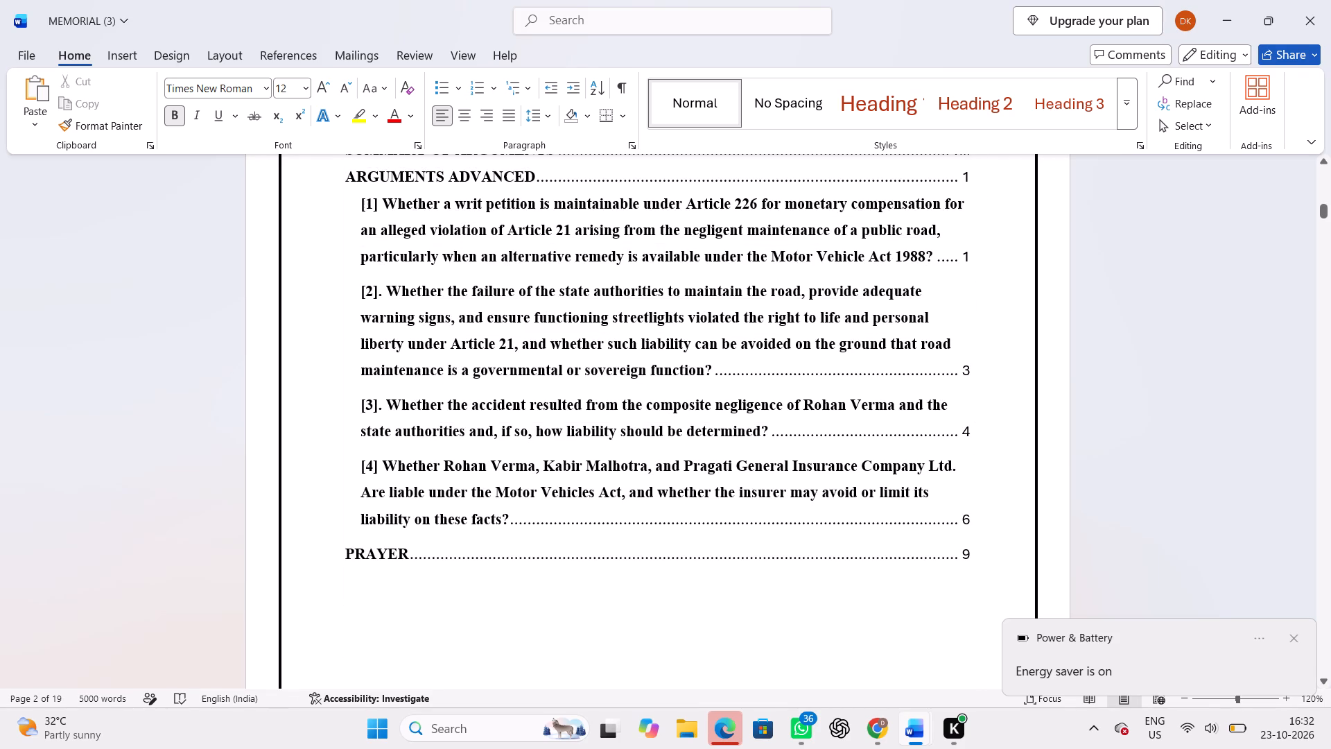
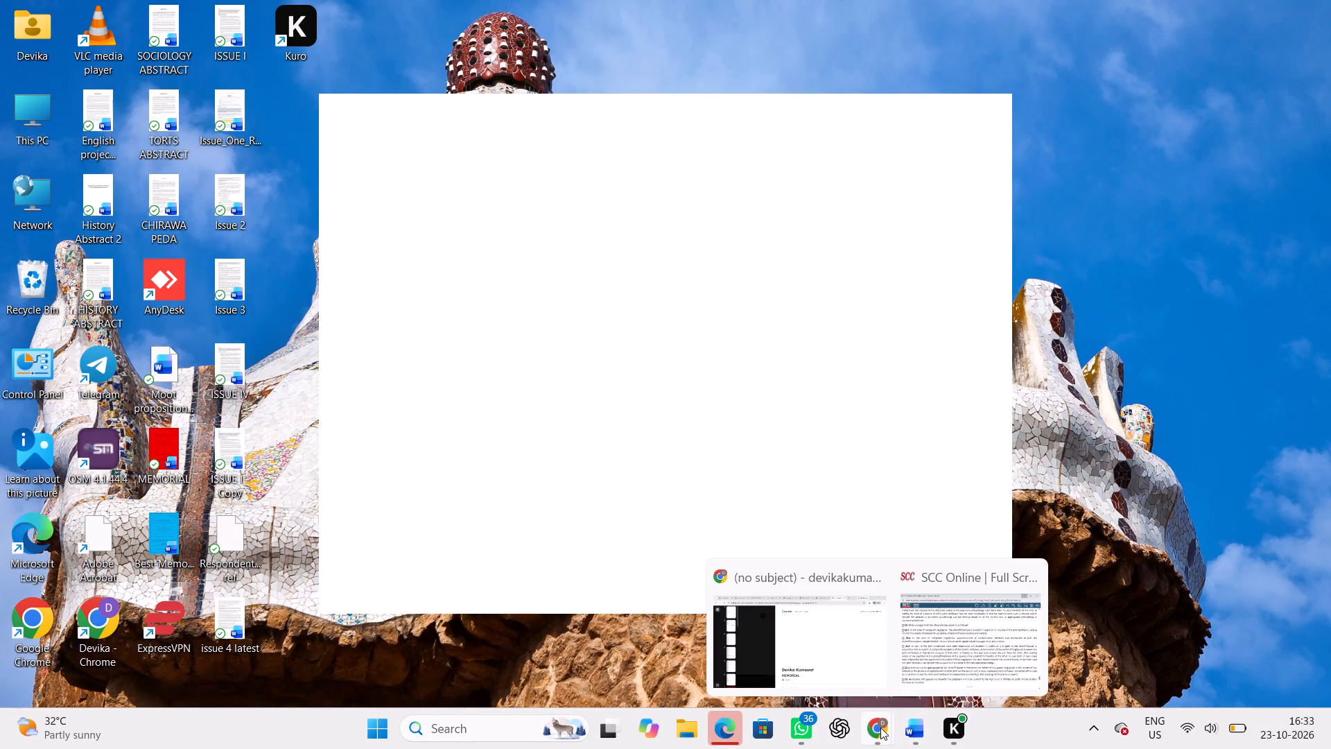
Switch to Chrome, look at the emailed Turnitin report for the memorial, and bring up its online similarity report.
click(850, 663)
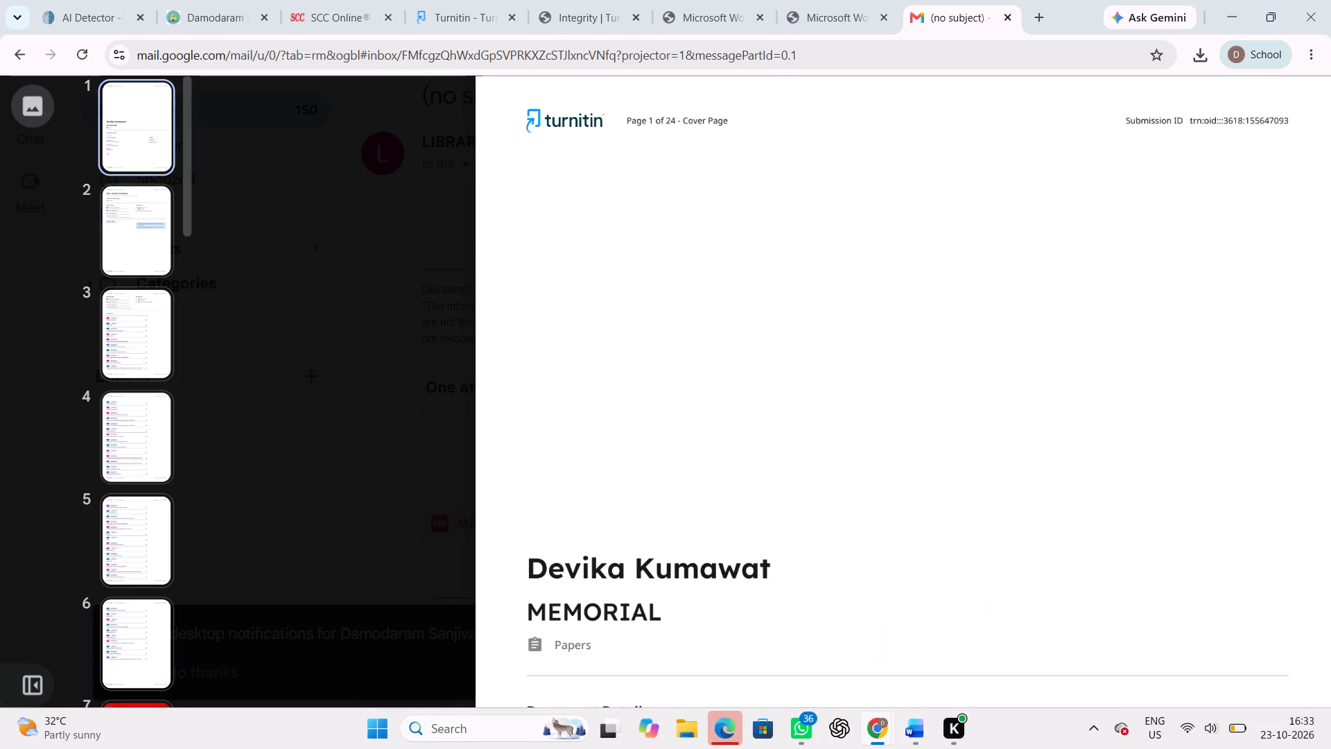
scroll(740, 513, down, 6)
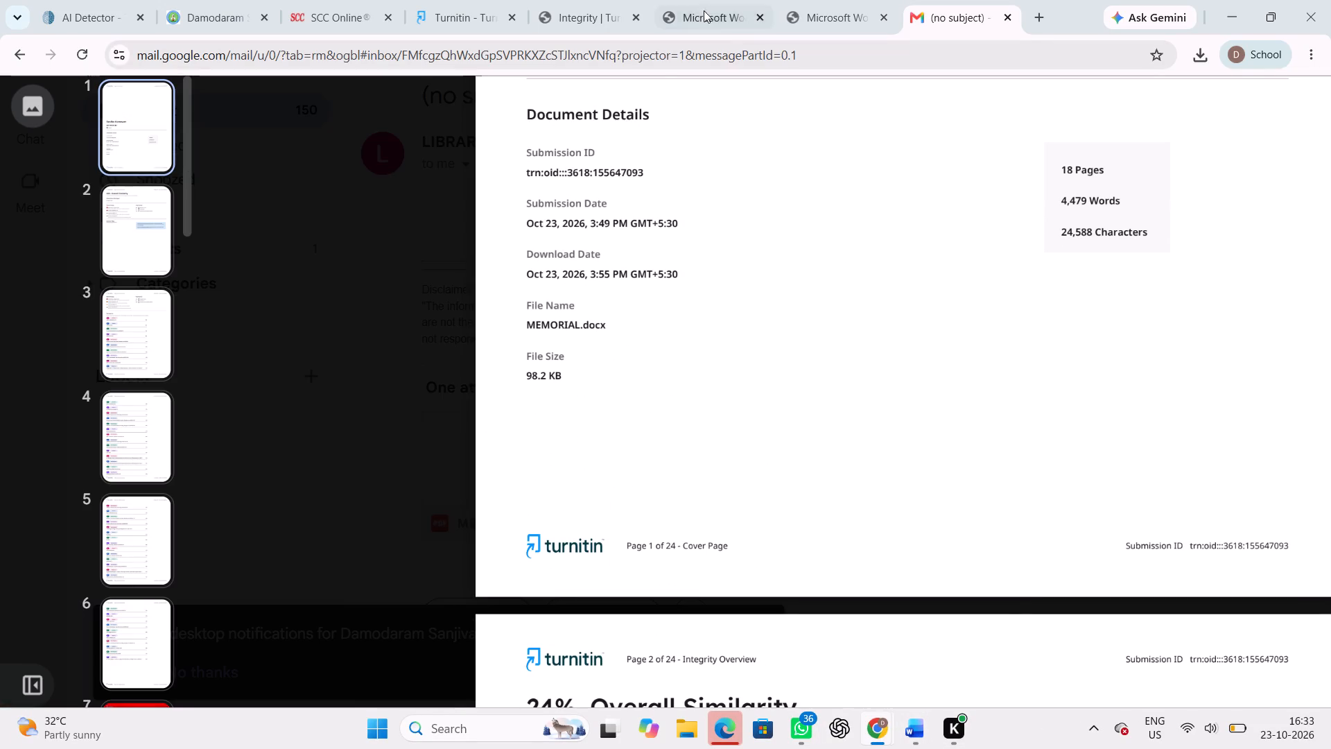
click(554, 14)
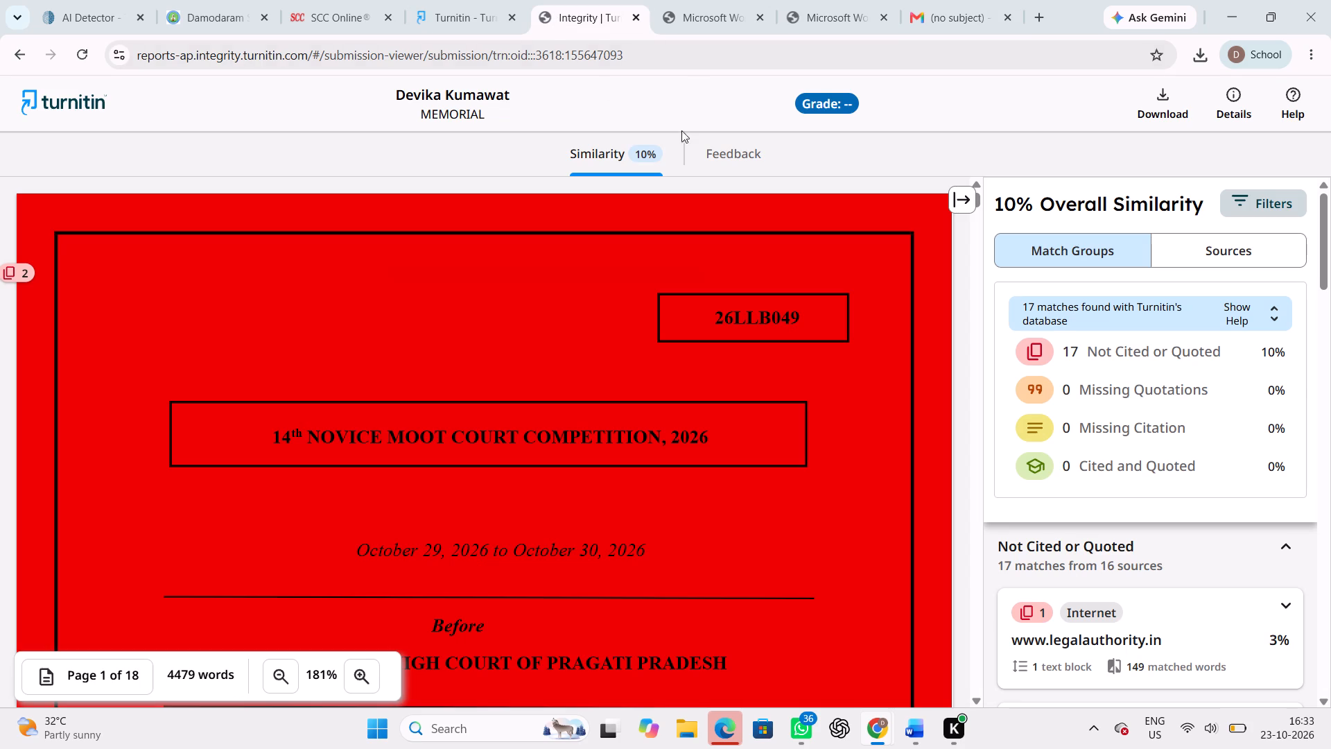
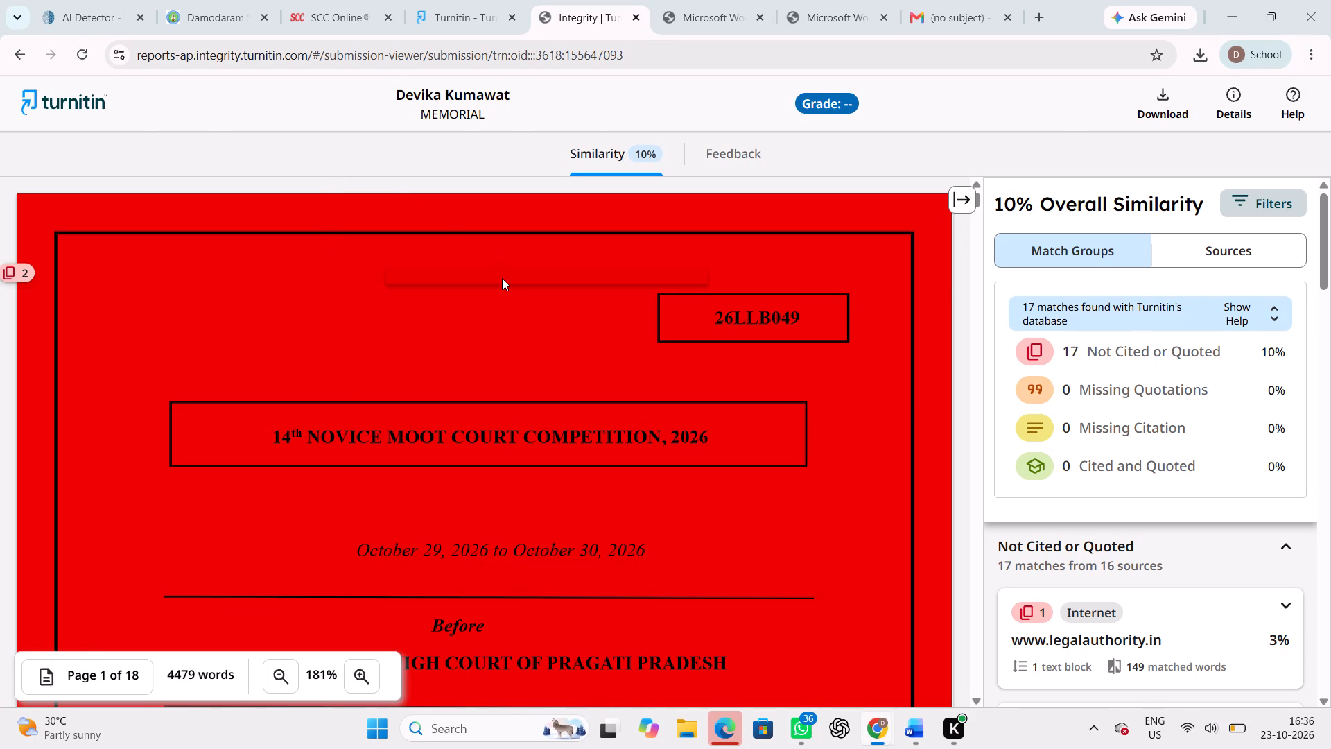
scroll(502, 278, up, 1)
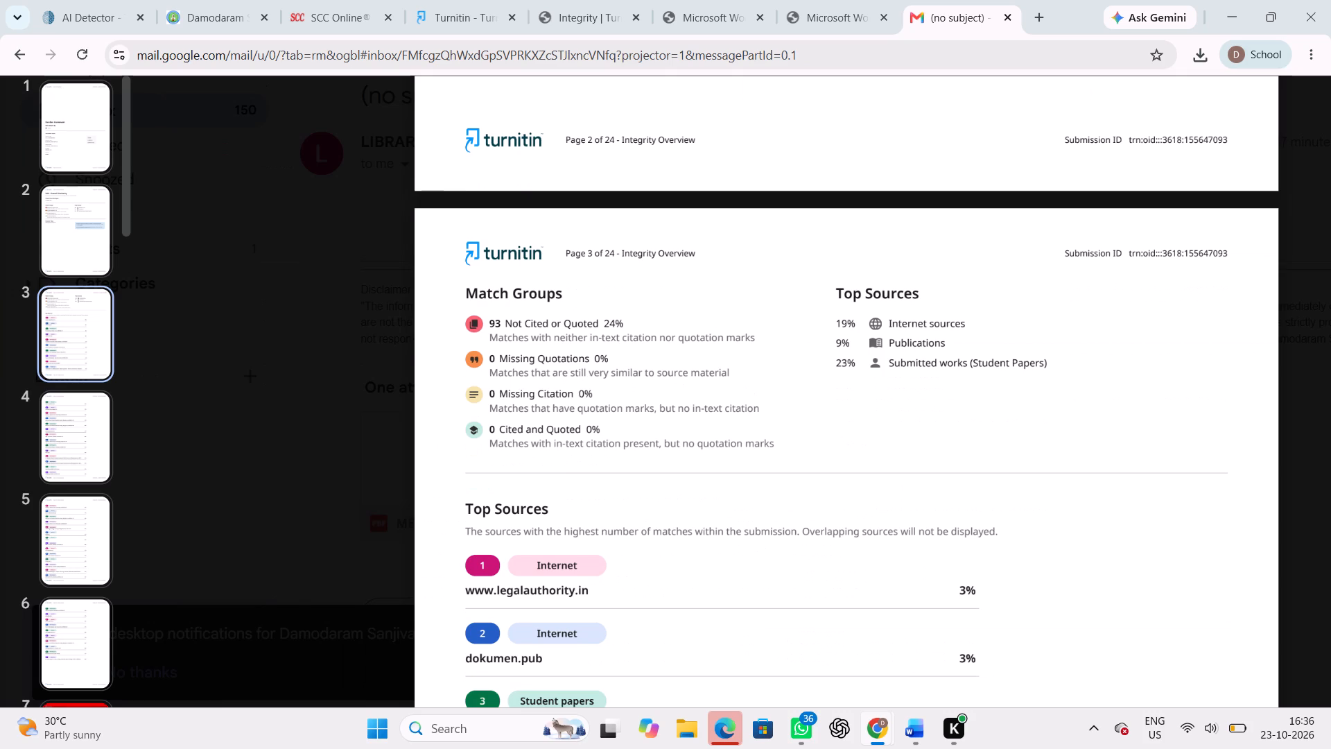
Examine the Top Sources list in the Turnitin report's Integrity Overview, checking each matched source and its similarity percentage.
scroll(544, 240, down, 5)
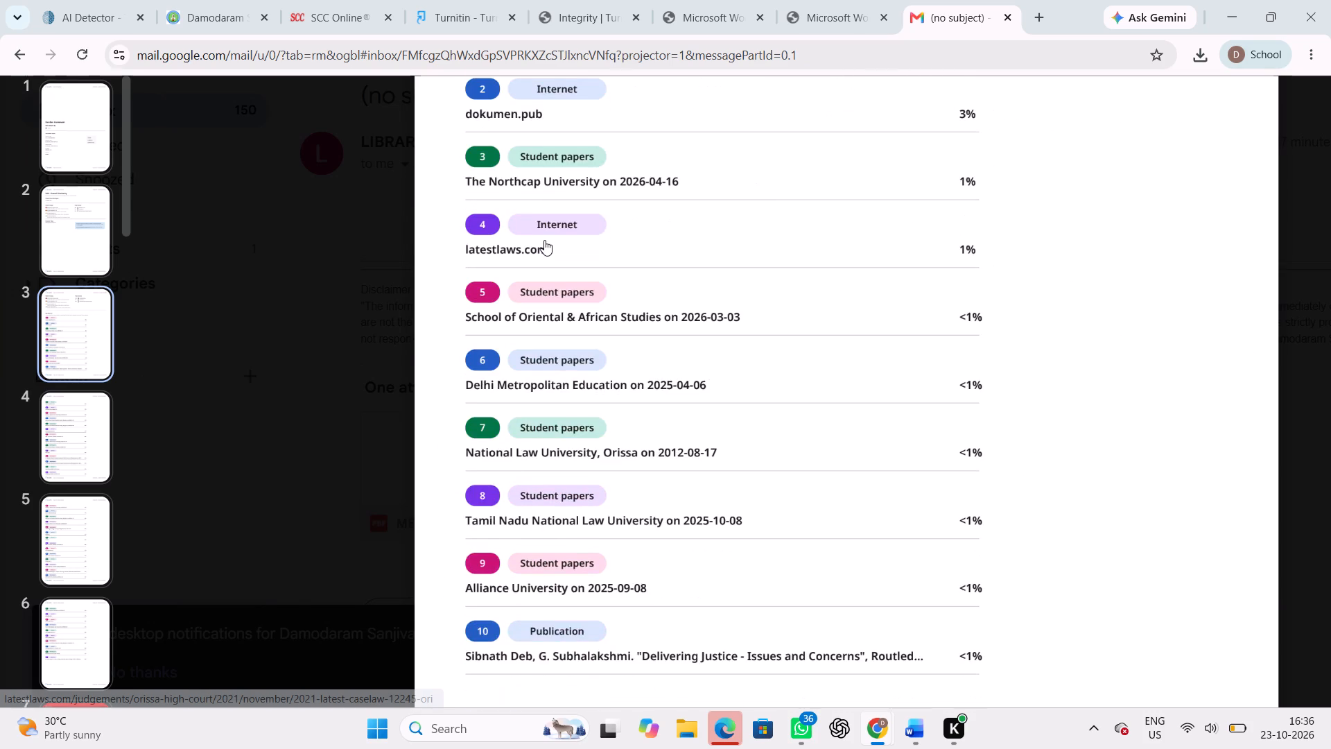
scroll(544, 240, down, 3)
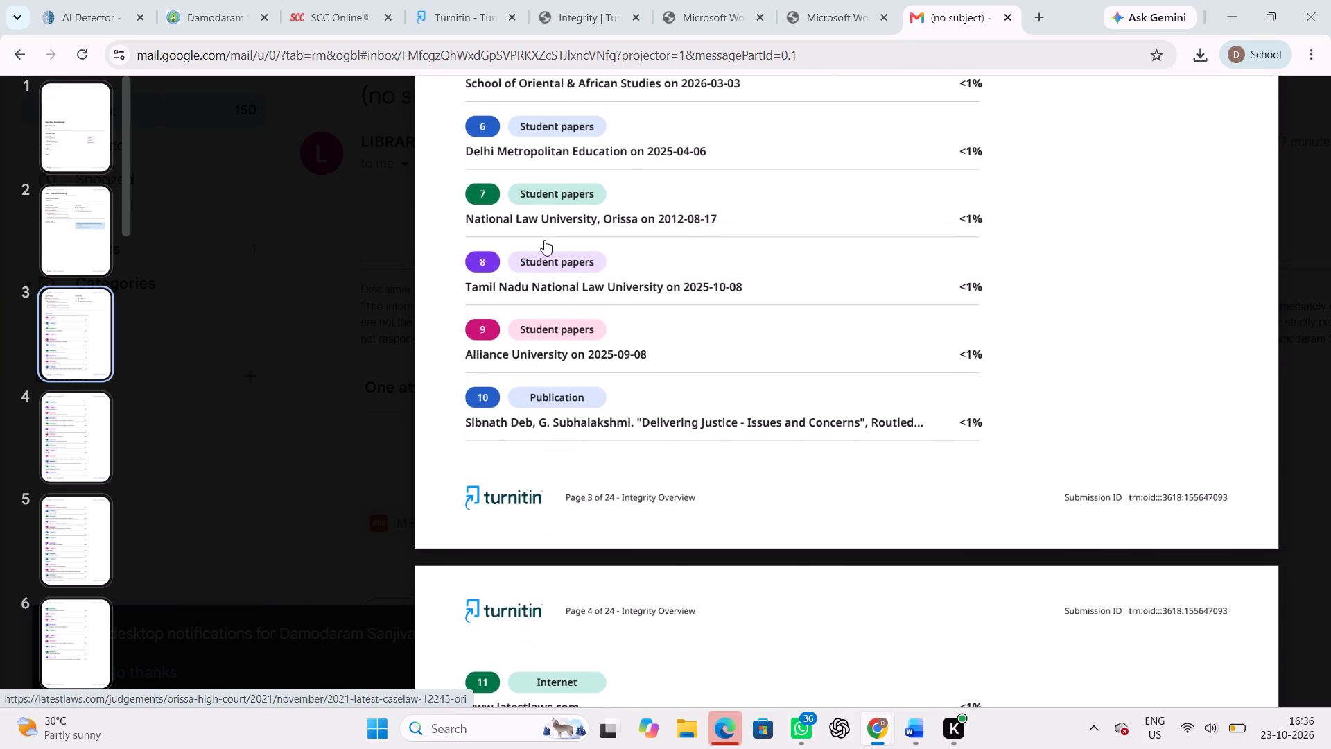
scroll(544, 240, down, 6)
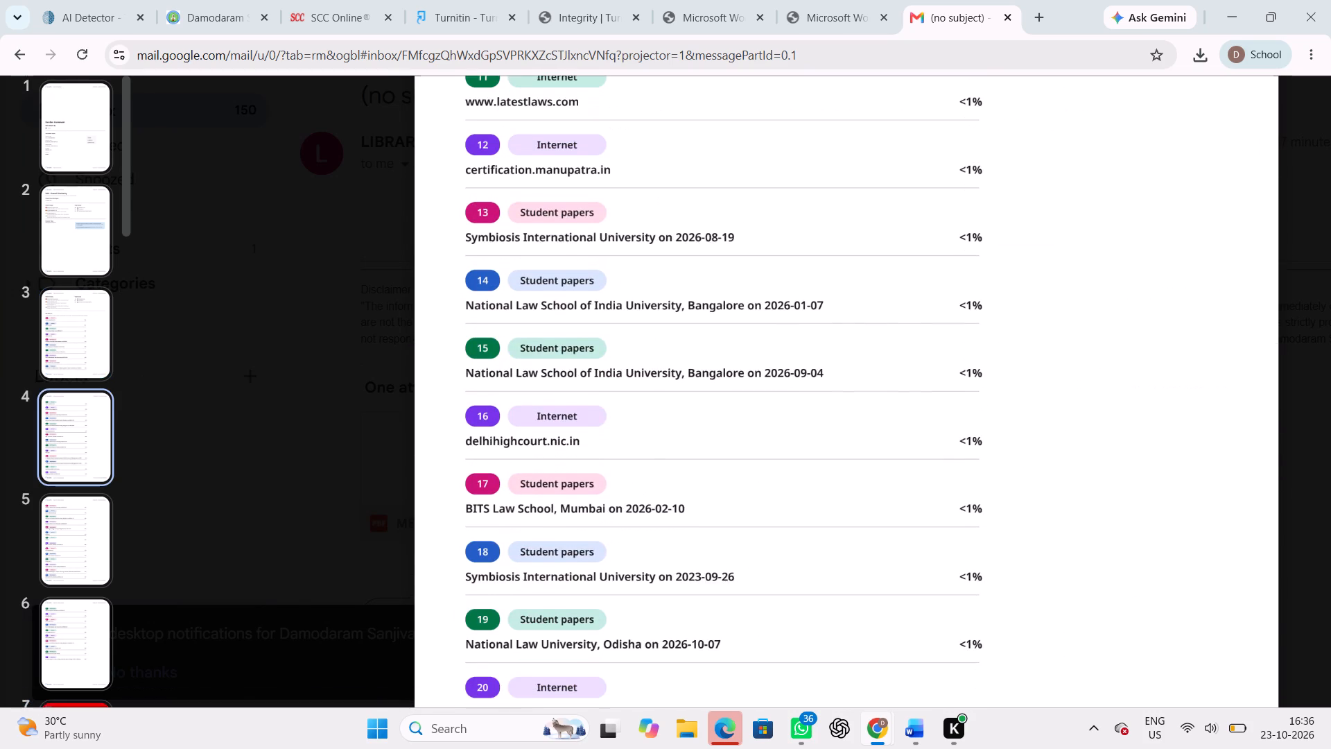
scroll(544, 240, up, 1)
scroll(544, 240, down, 1)
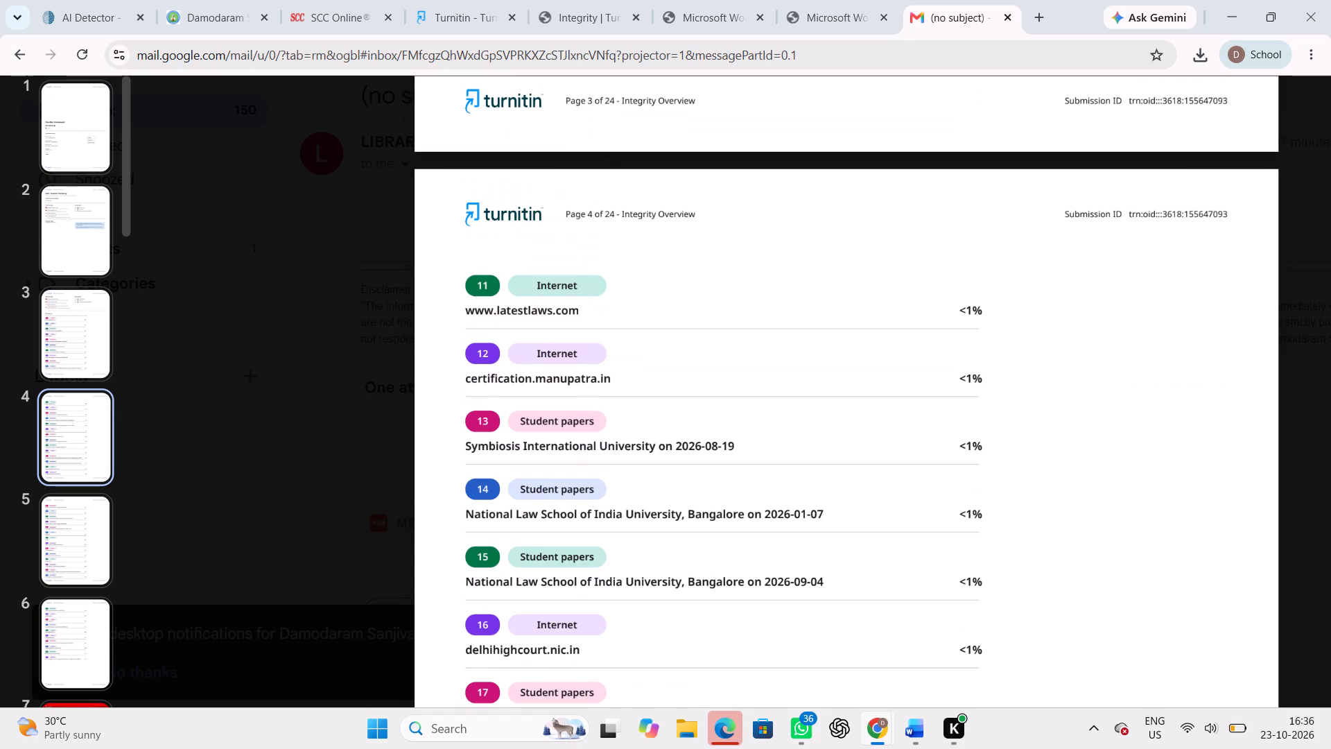
scroll(544, 240, down, 1)
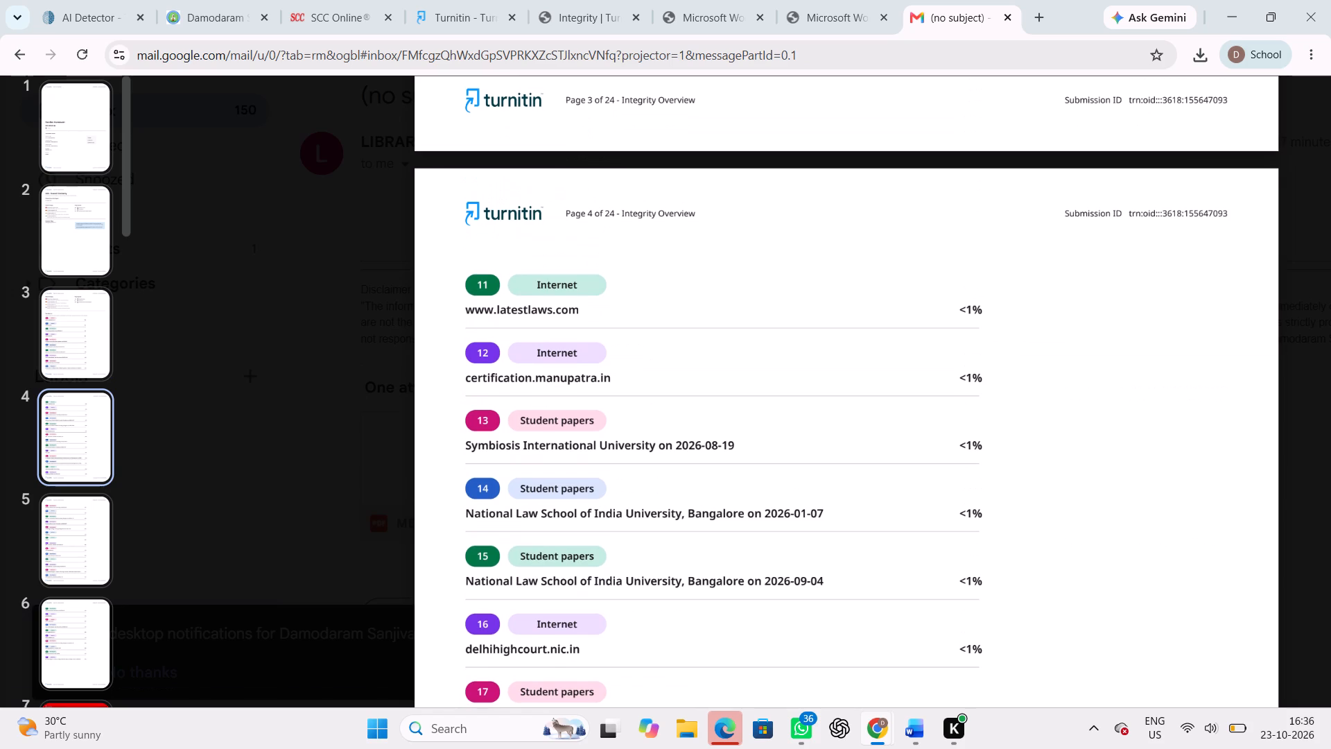
scroll(544, 240, down, 8)
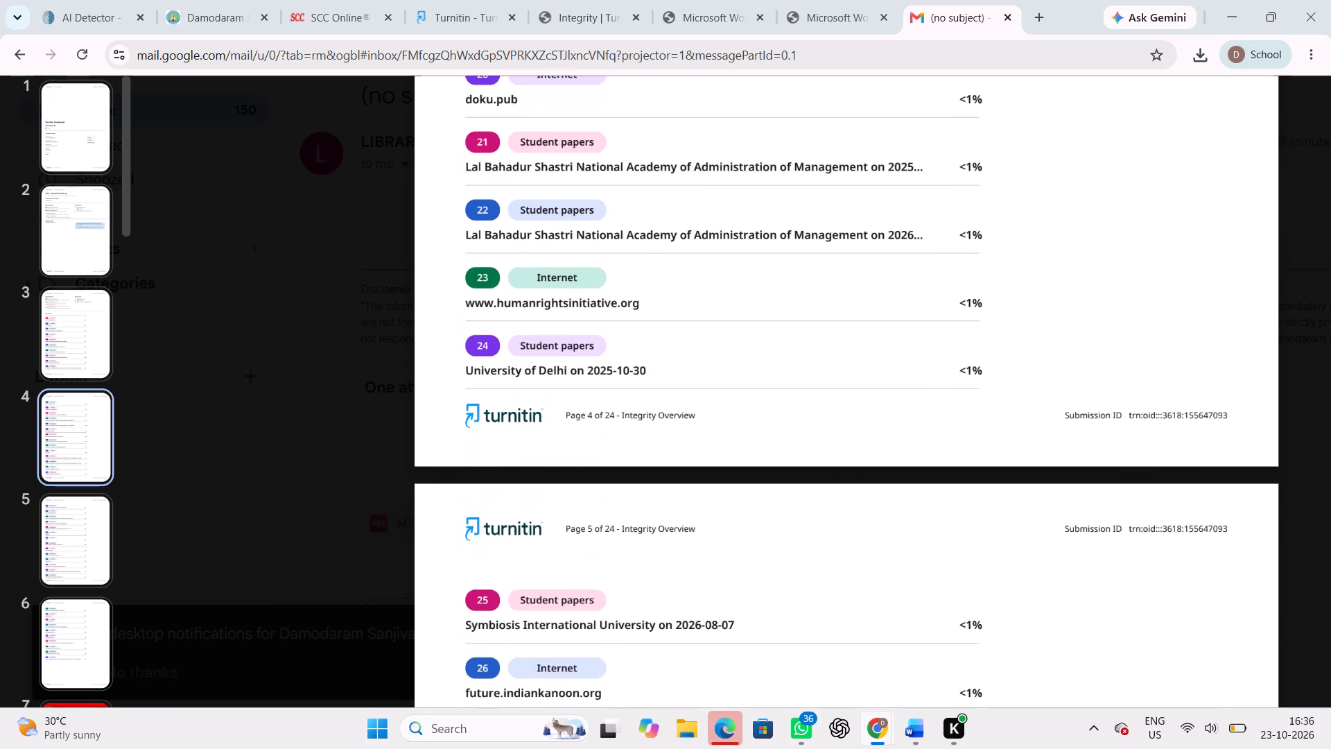
scroll(544, 240, down, 8)
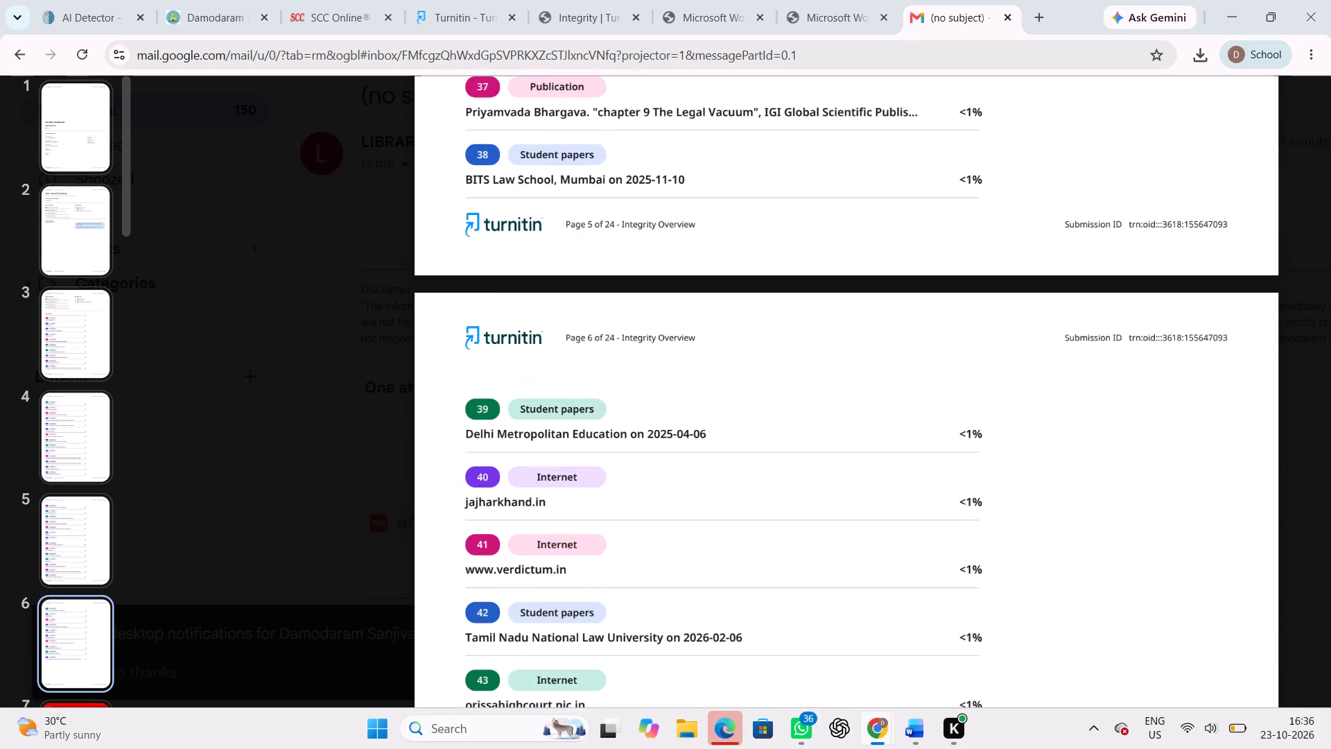
Examine the similarity highlights on the submitted memorial in the emailed Turnitin report, from the cover page through the Table of Contents.
scroll(544, 240, down, 9)
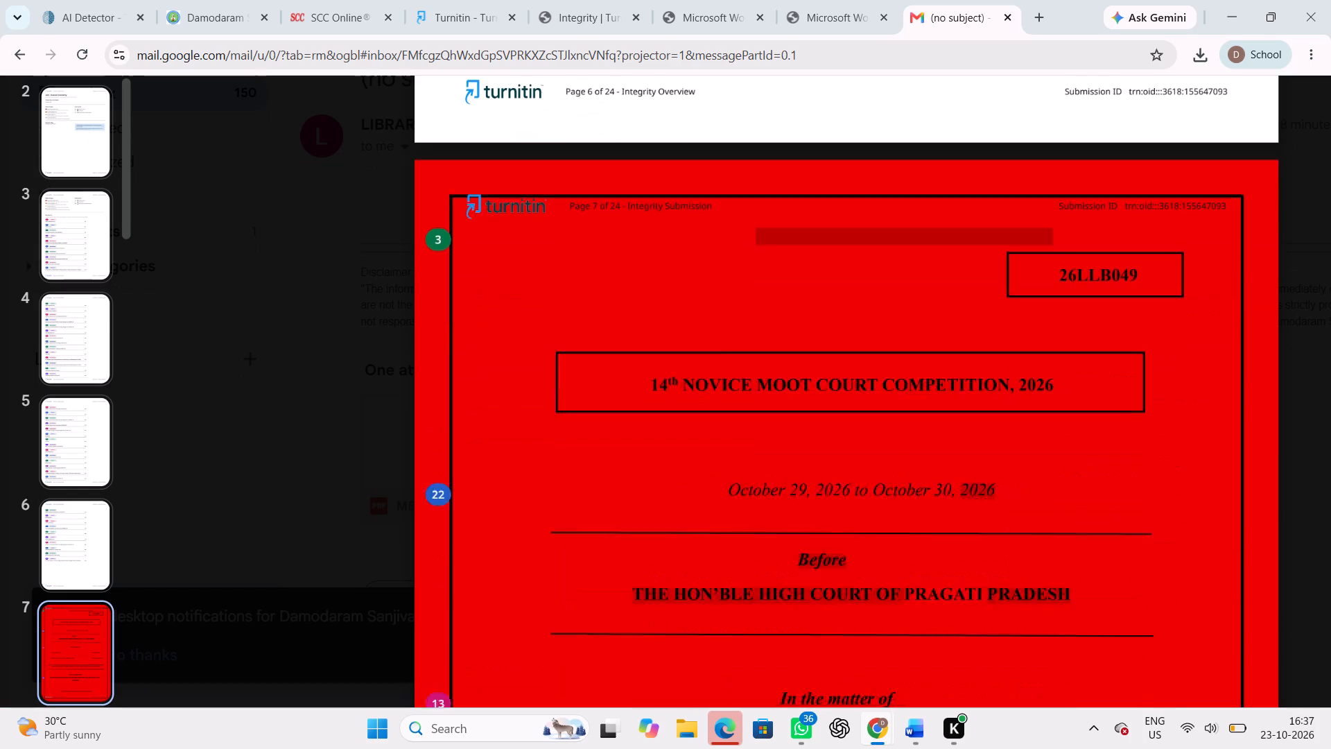
scroll(544, 240, down, 2)
scroll(544, 240, left, 1)
scroll(544, 240, down, 2)
scroll(544, 240, left, 1)
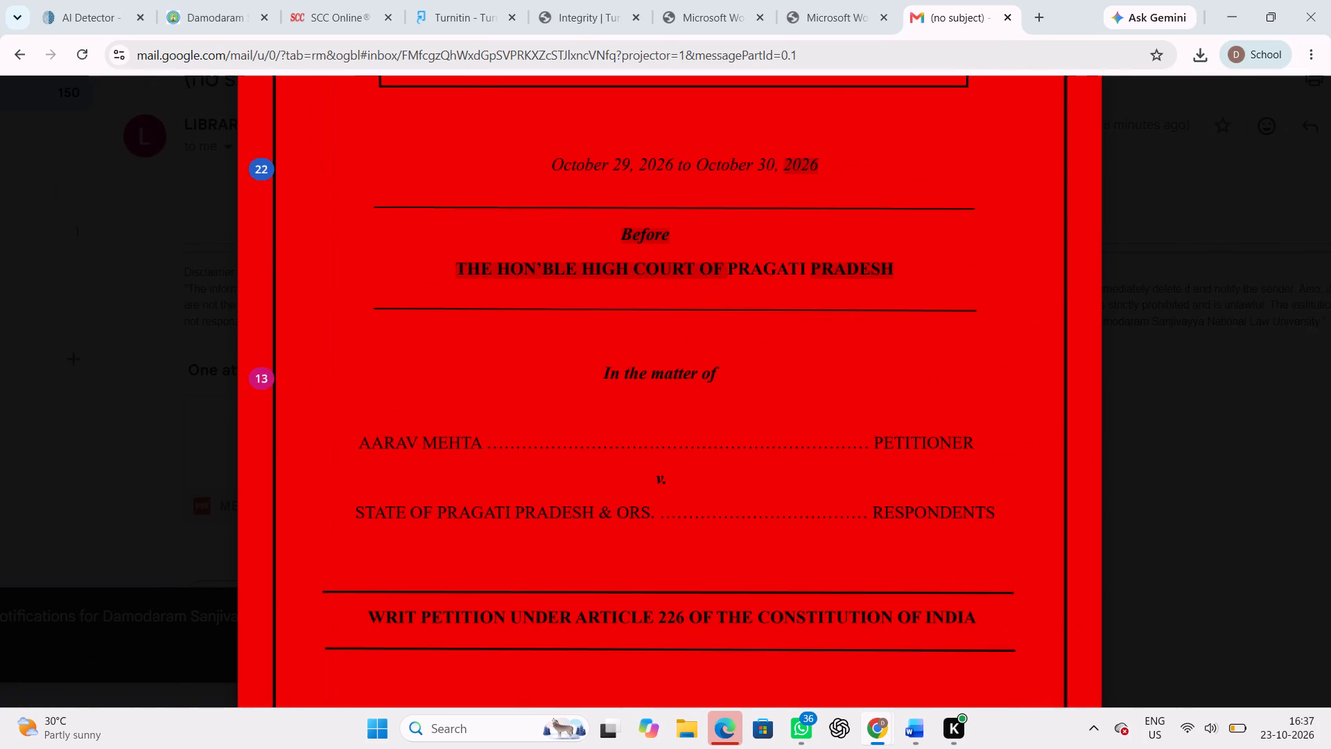
scroll(544, 240, left, 1)
scroll(544, 240, down, 6)
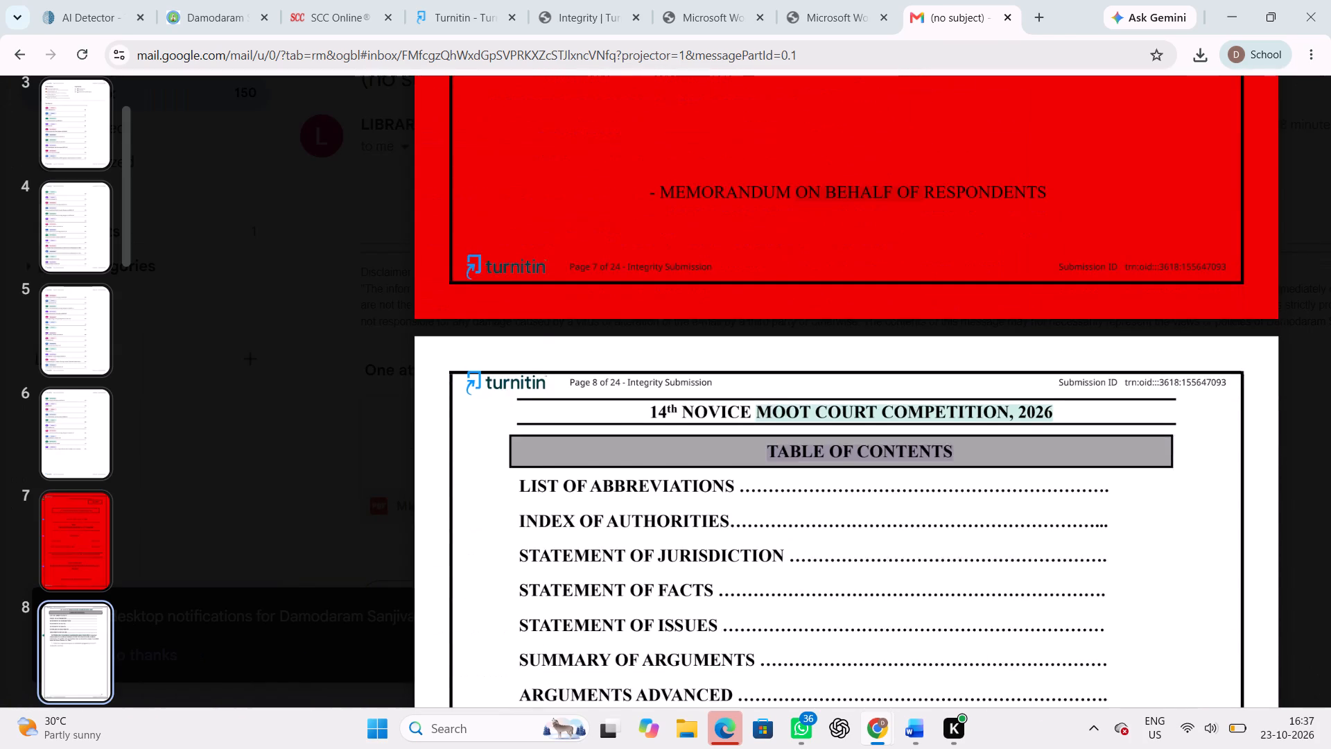
scroll(544, 240, down, 3)
scroll(544, 240, left, 2)
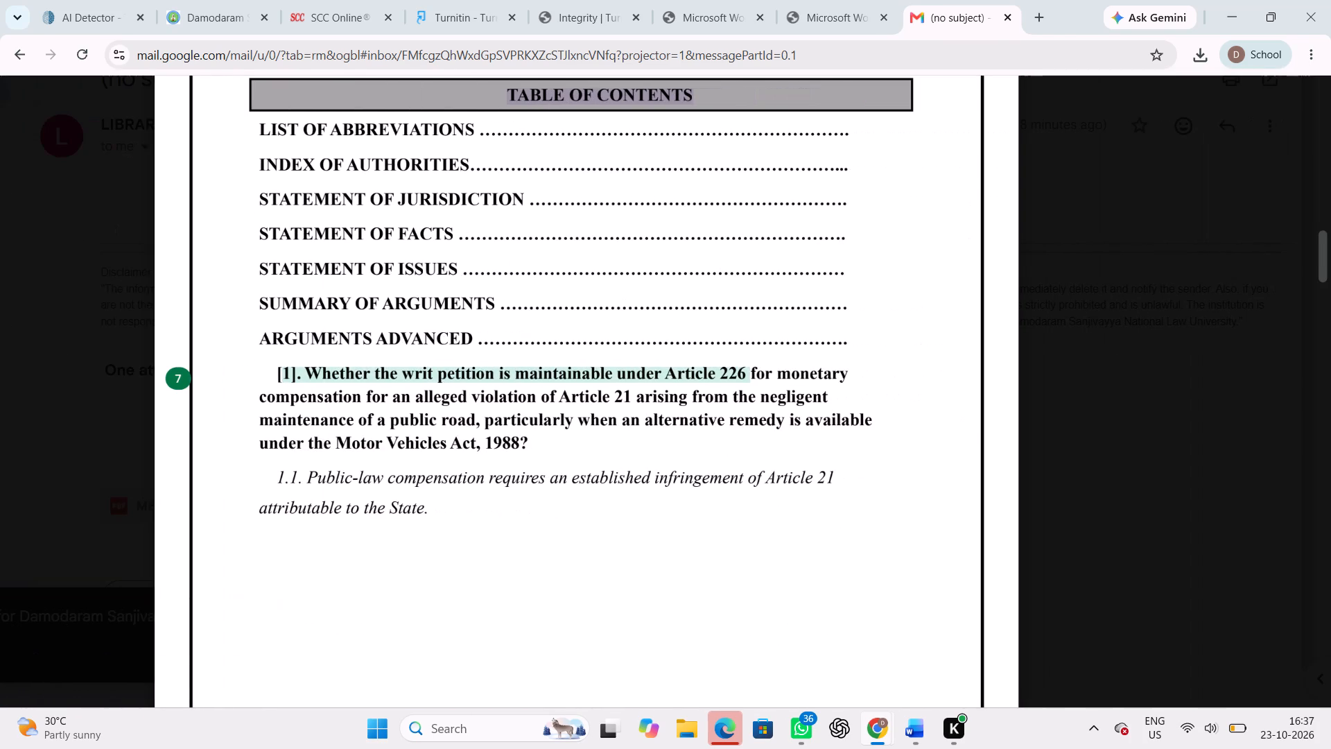
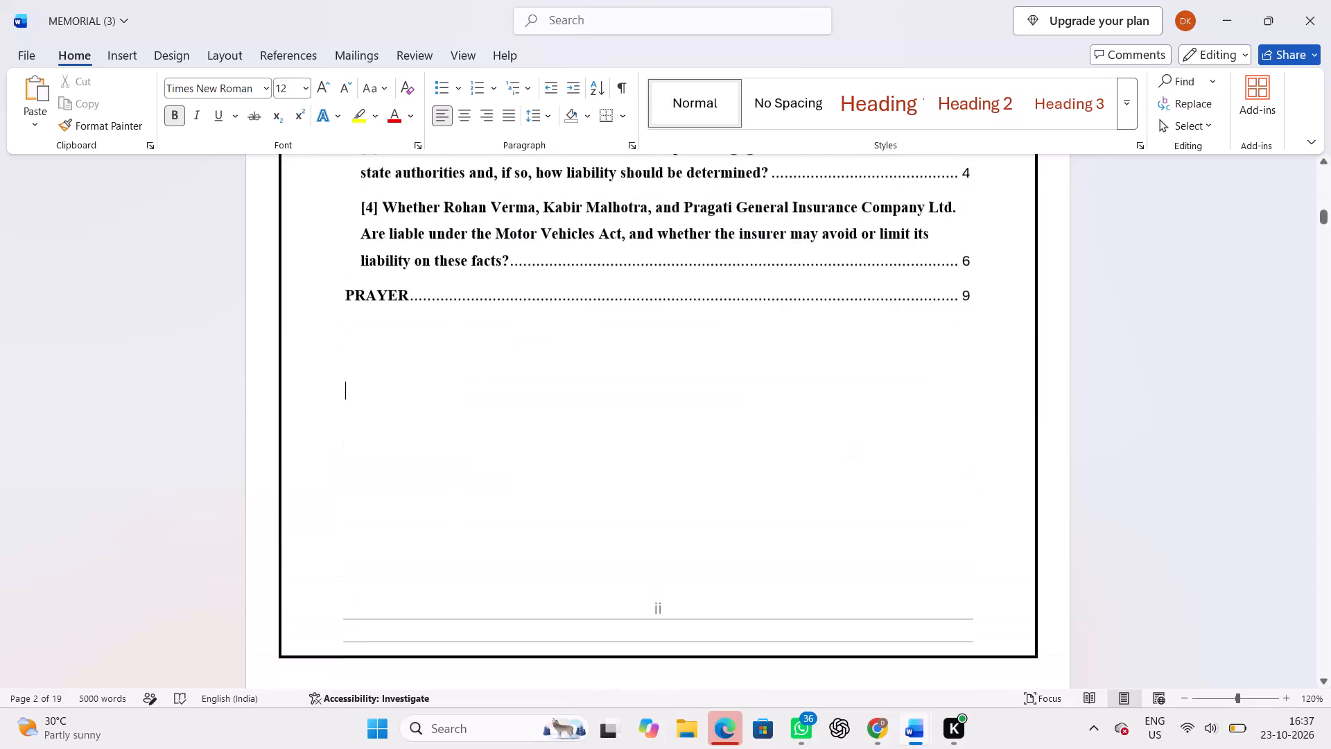
Check the table of contents layout in the memorial and continue to the List of Abbreviations table.
scroll(542, 495, up, 3)
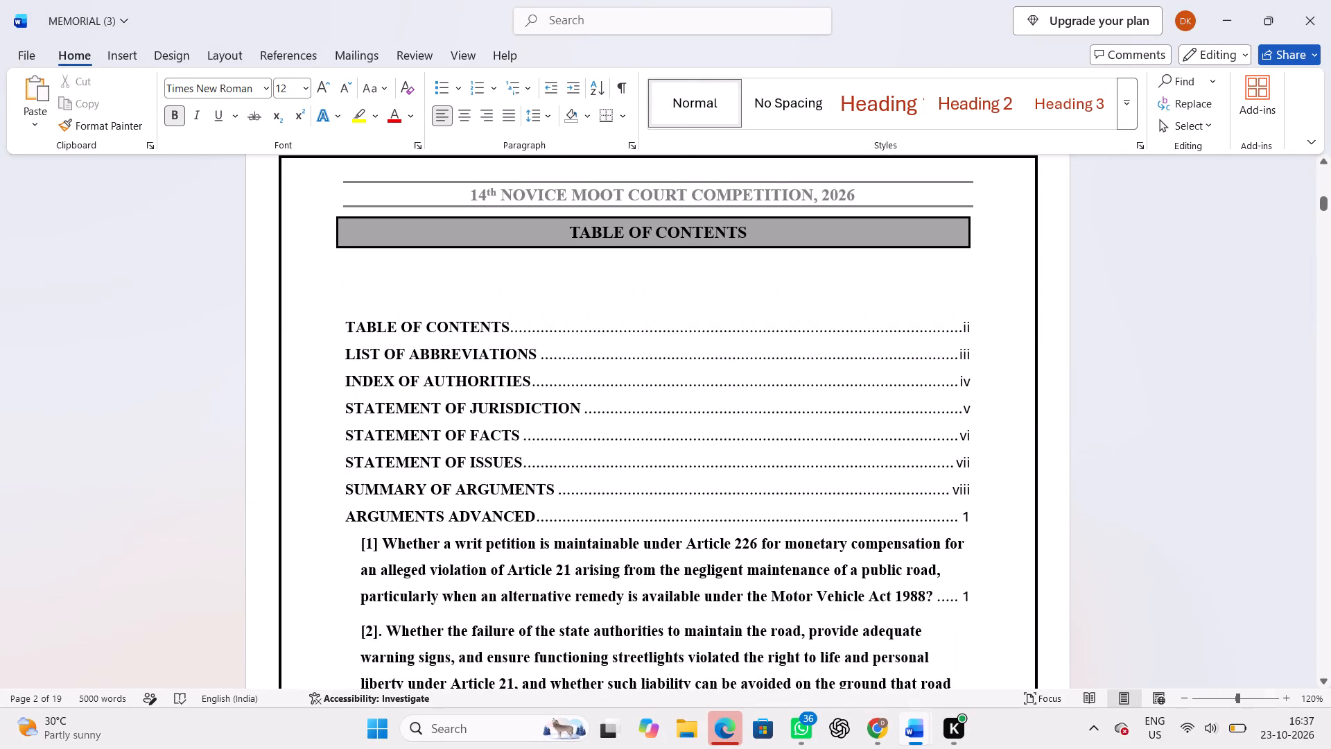
scroll(531, 579, down, 3)
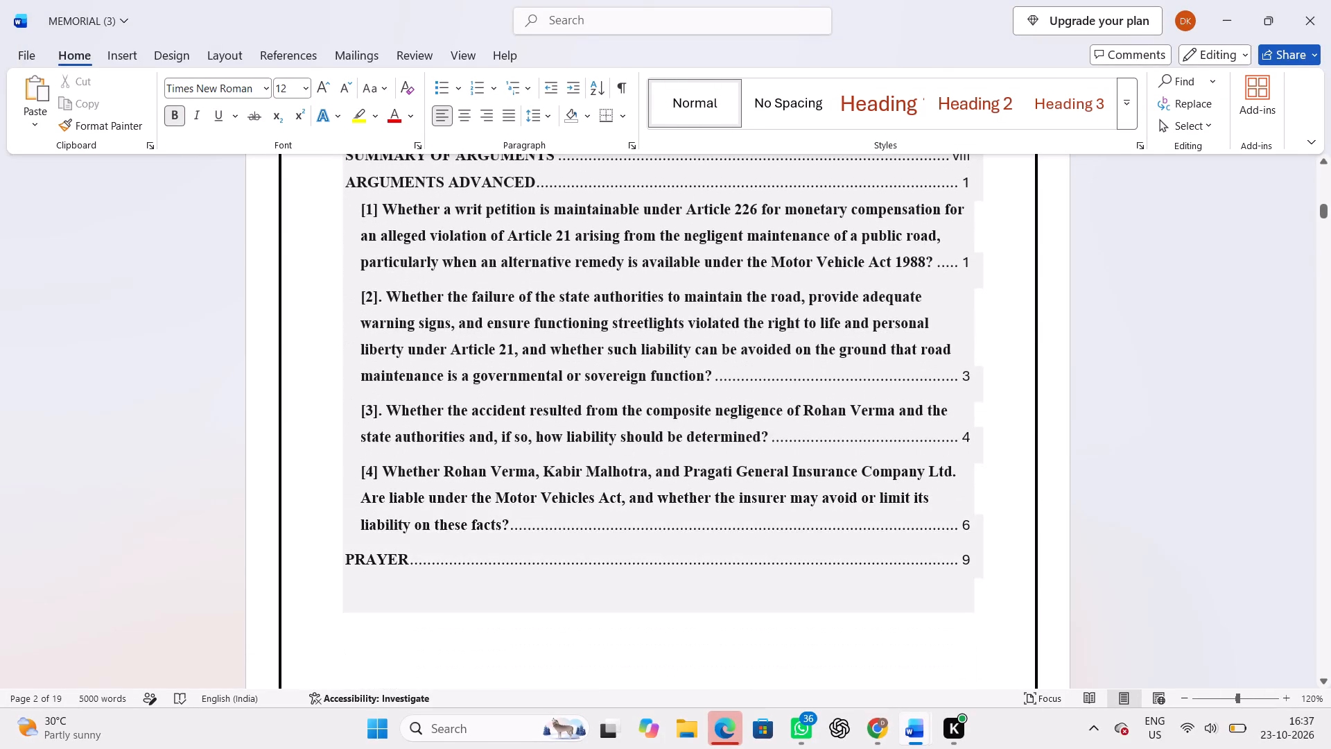
scroll(531, 579, down, 2)
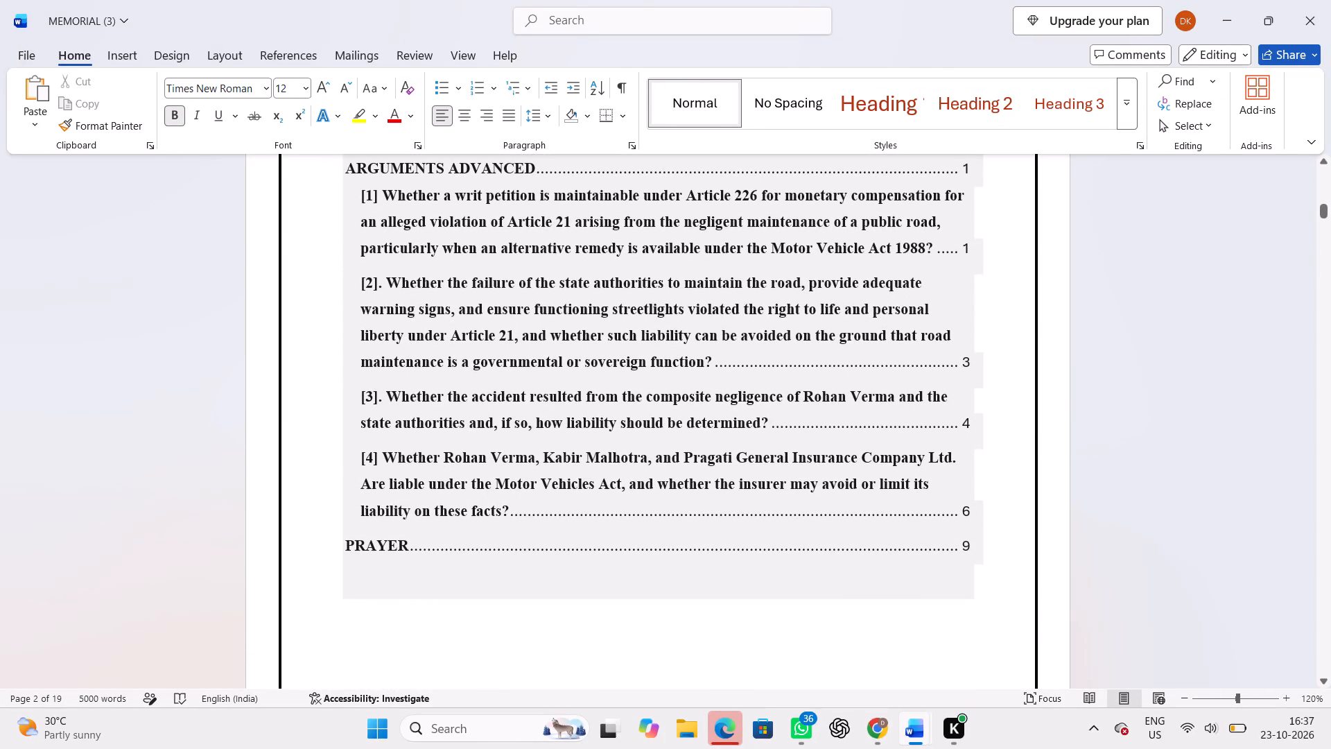
scroll(531, 579, down, 3)
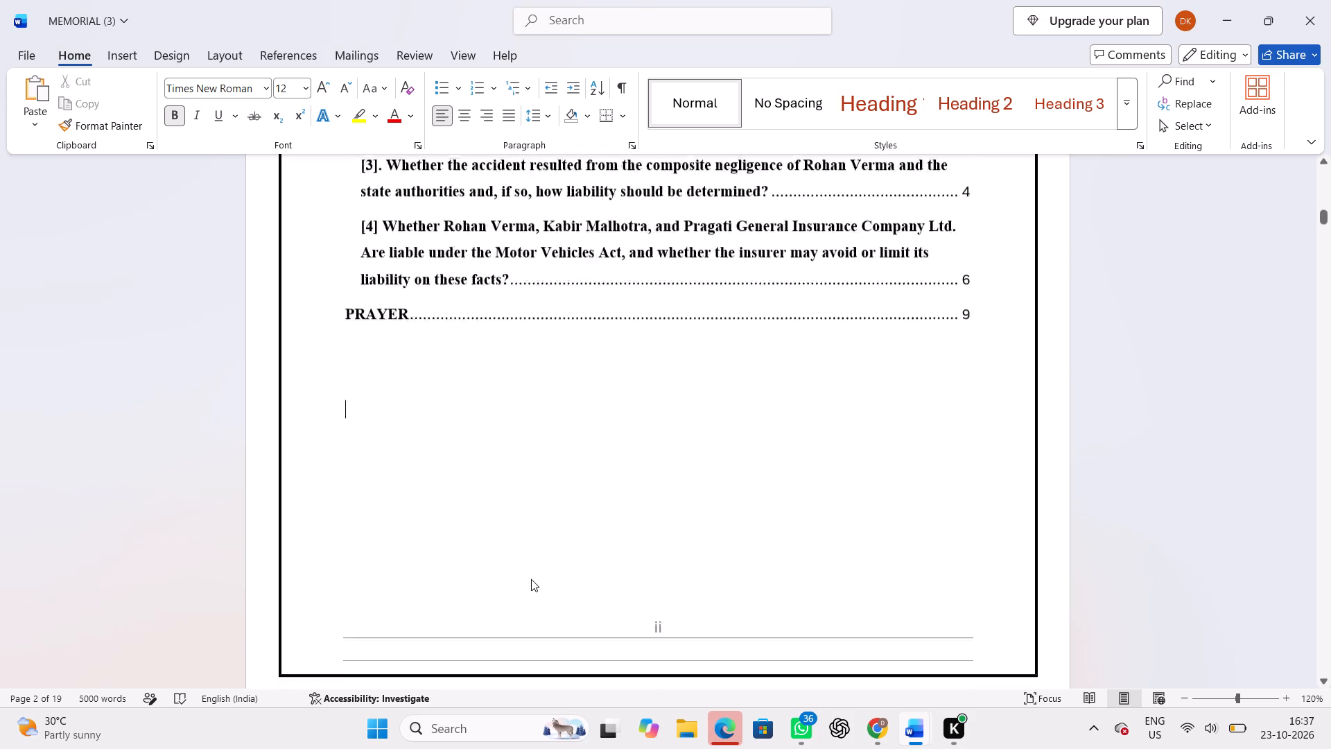
scroll(531, 579, down, 1)
scroll(531, 579, up, 1)
scroll(531, 579, down, 2)
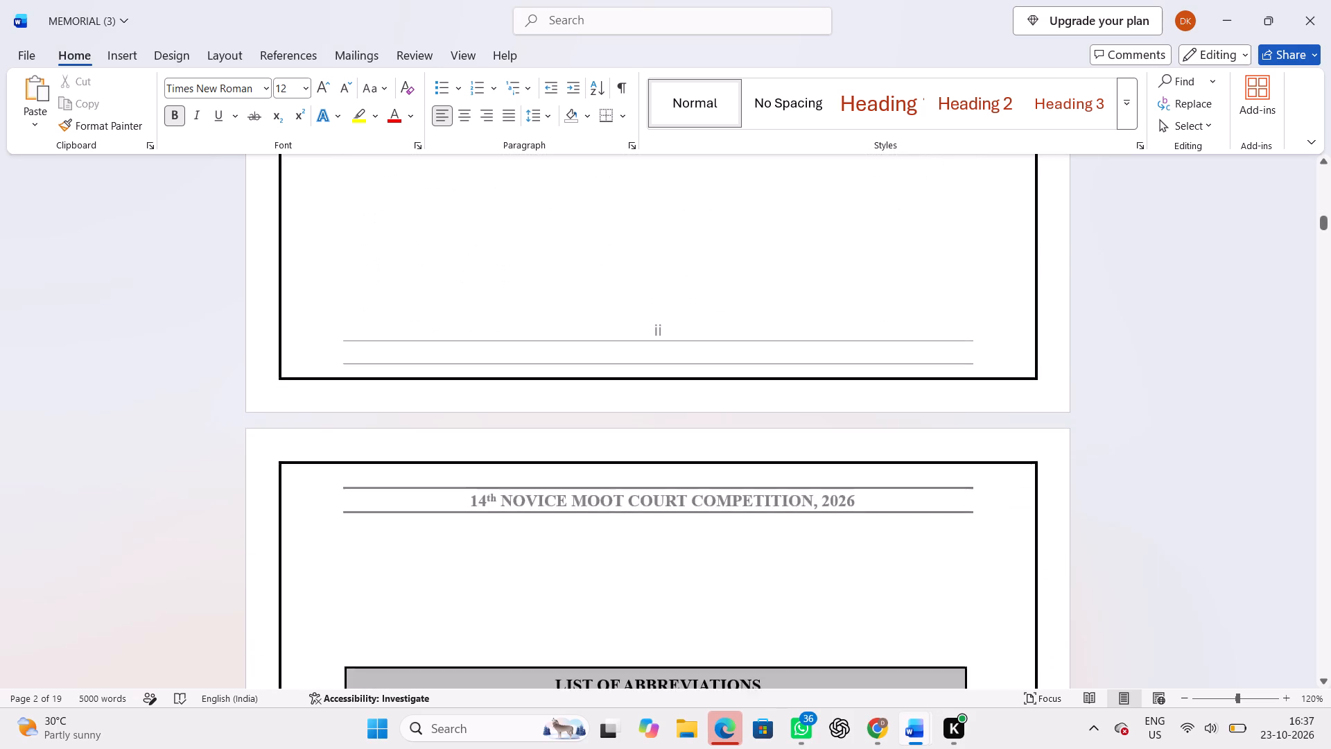
scroll(531, 579, down, 4)
scroll(531, 579, up, 2)
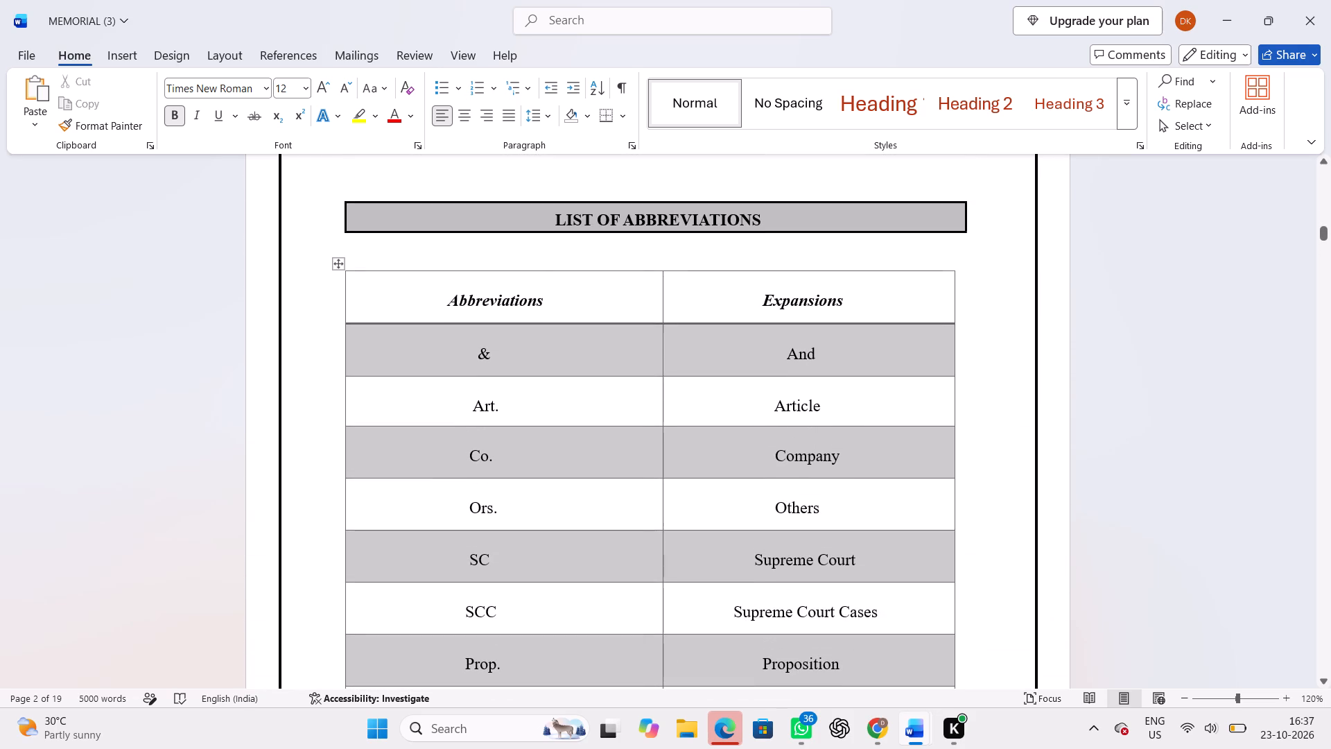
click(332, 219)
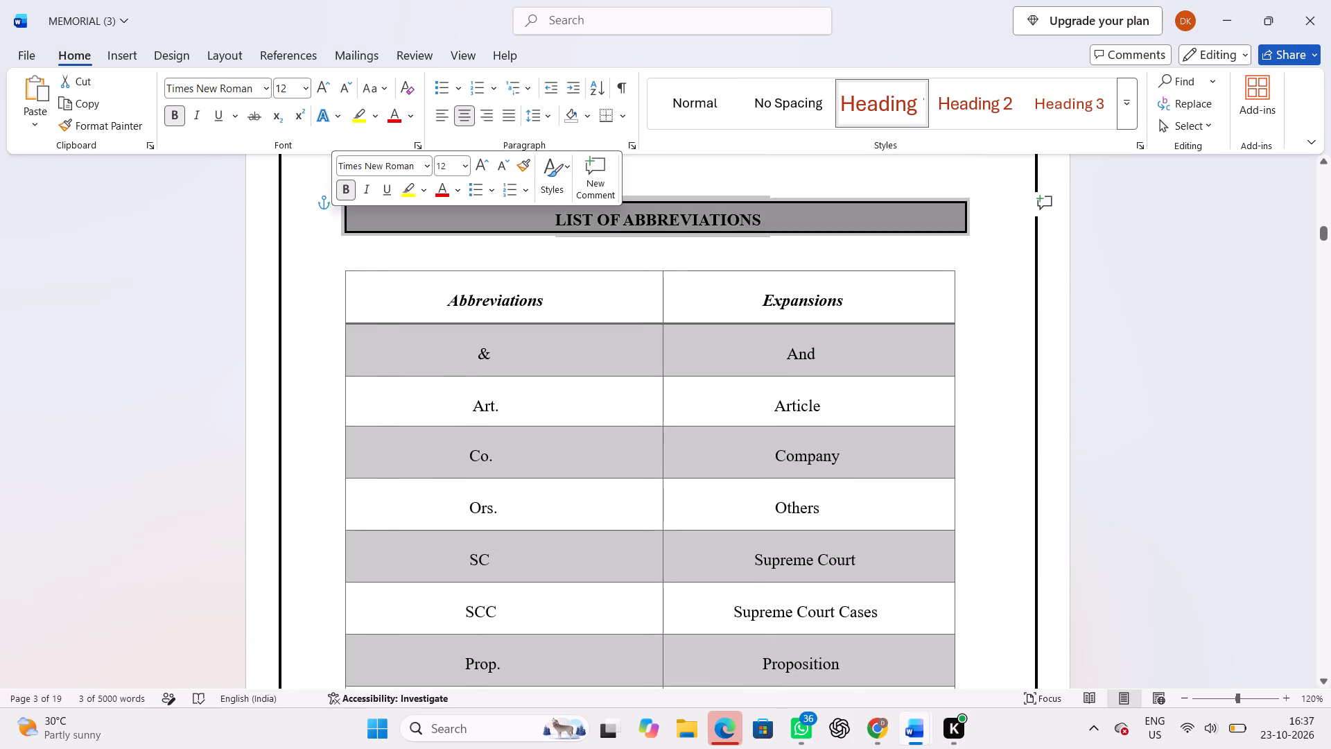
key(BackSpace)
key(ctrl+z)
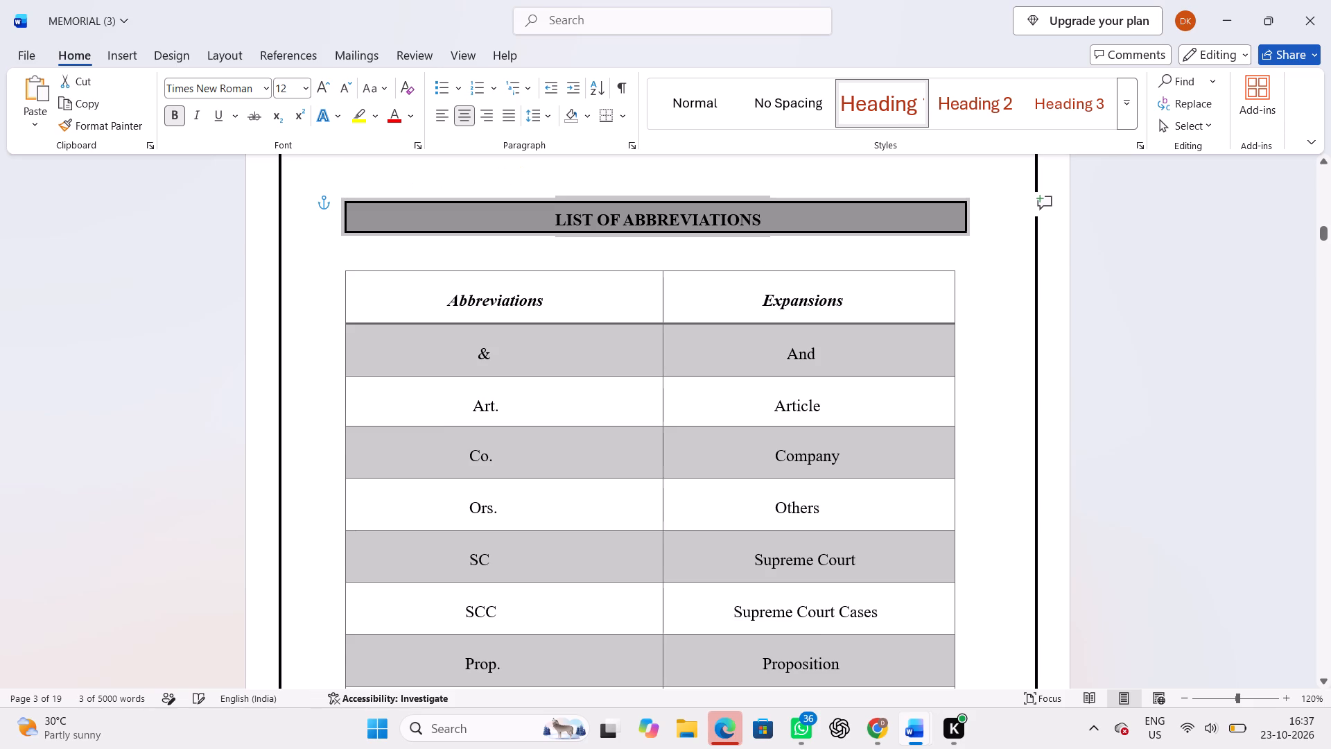
Remove the blank lines above the "LIST OF ABBREVIATIONS" heading so it sits directly under the page header.
click(349, 227)
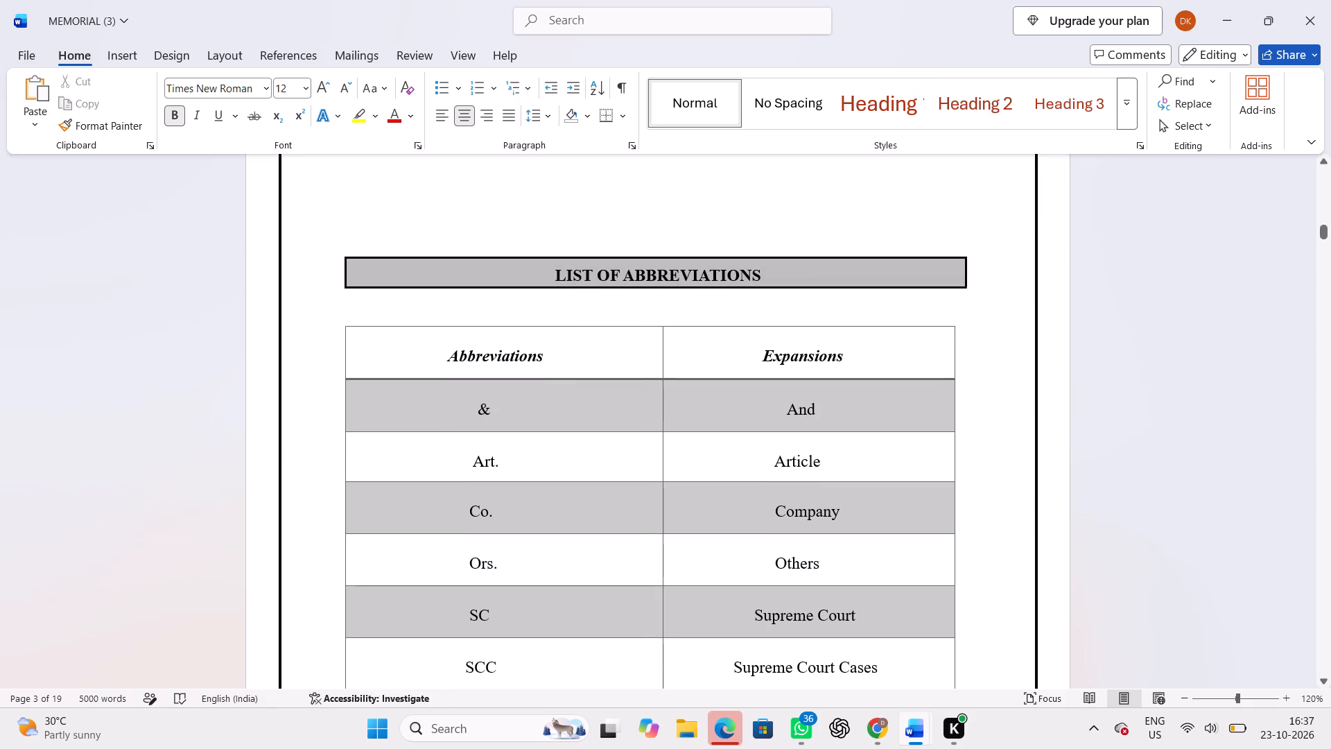
click(345, 265)
key(BackSpace)
key(BackSpace)
key(BackSpace)
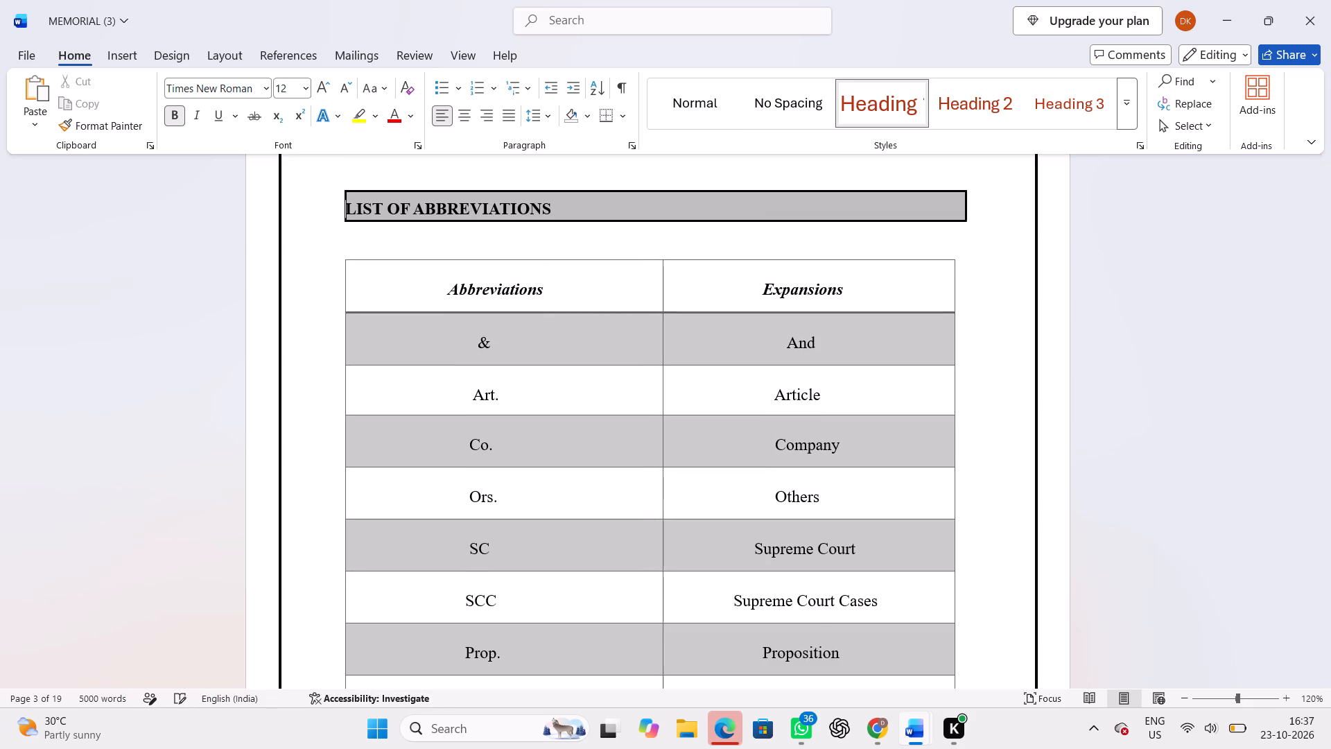
key(BackSpace)
scroll(345, 265, up, 1)
key(BackSpace)
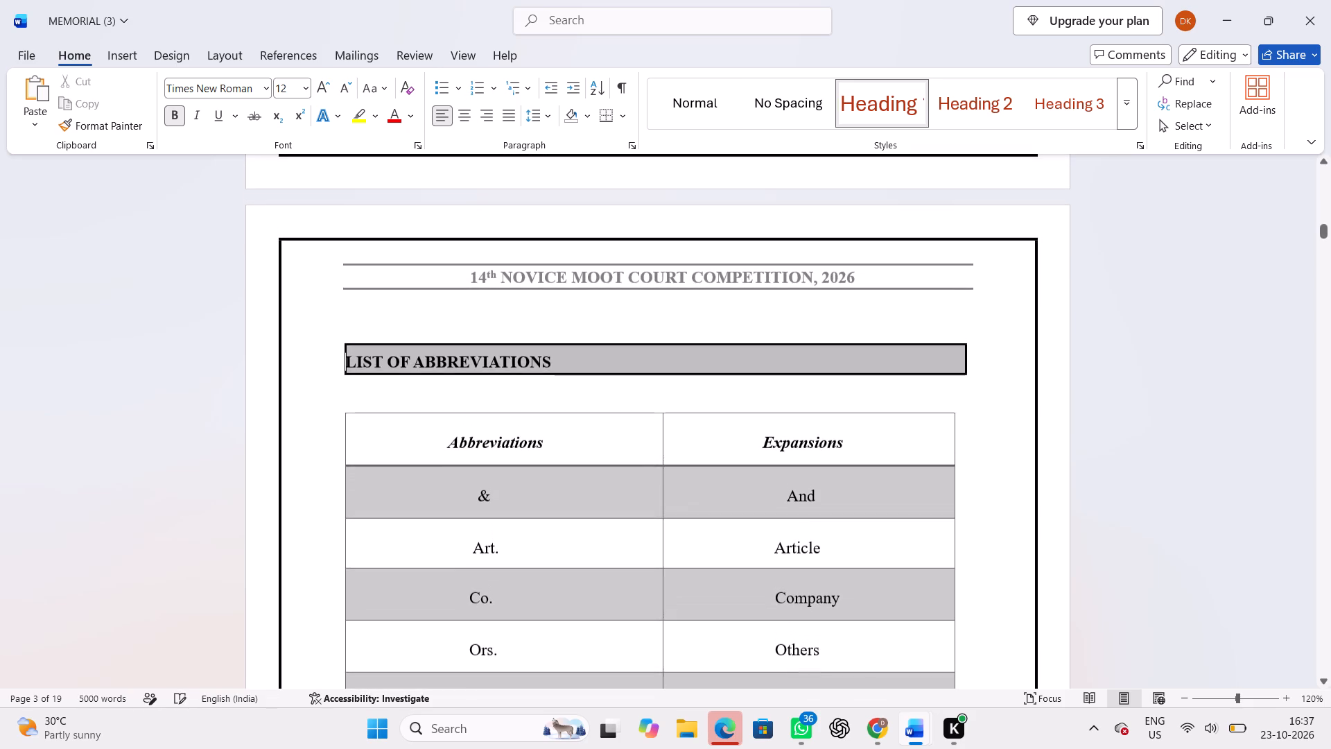
Indent the "LIST OF ABBREVIATIONS" heading text with spaces until it is roughly centred on its line.
key(space)
key(space)
key(space)
key(space)
key(space)
key(space)
key(space)
key(space)
key(space)
key(space)
key(space)
key(space)
key(space)
key(space)
key(space)
key(space)
key(space)
key(space)
key(space)
key(space)
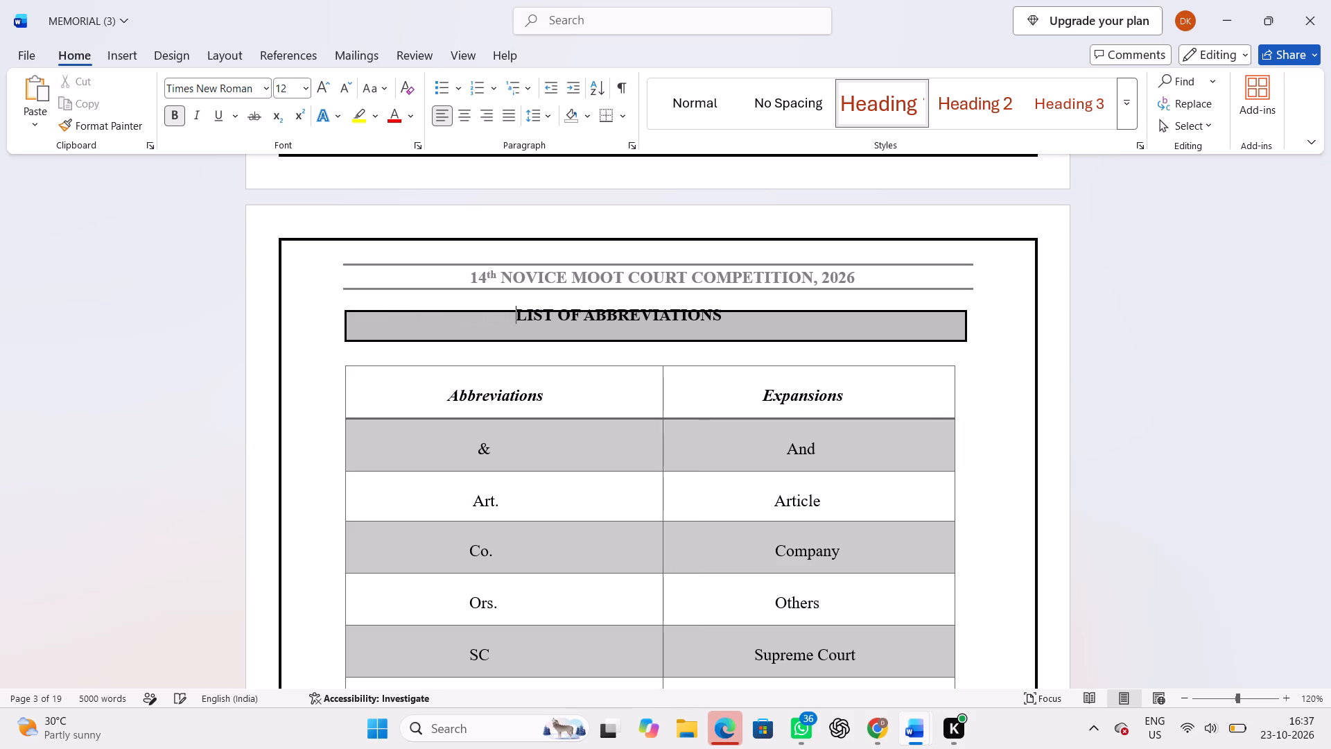
key(space)
key(space)
key(space)
key(space)
key(space)
key(space)
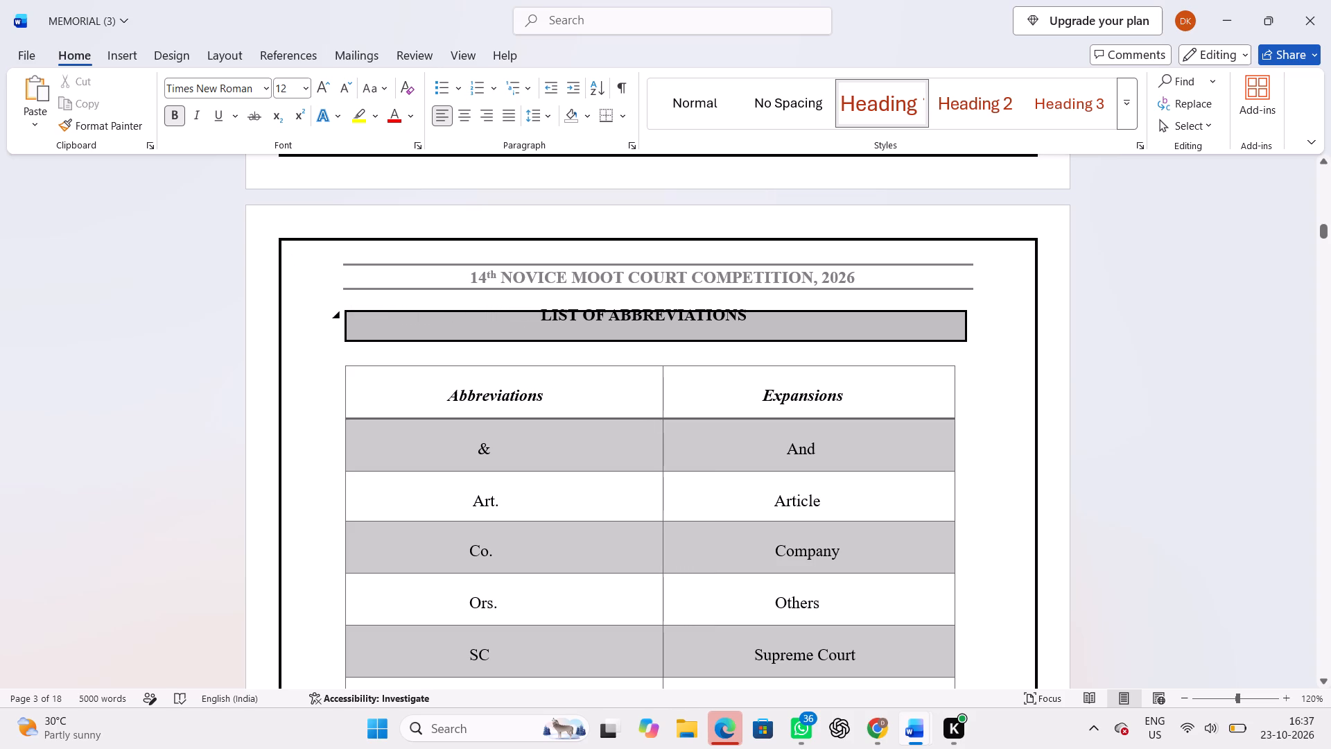
Move the shaded box up slightly so it frames the "LIST OF ABBREVIATIONS" heading, and save the document.
drag(606, 332, 604, 311)
click(981, 383)
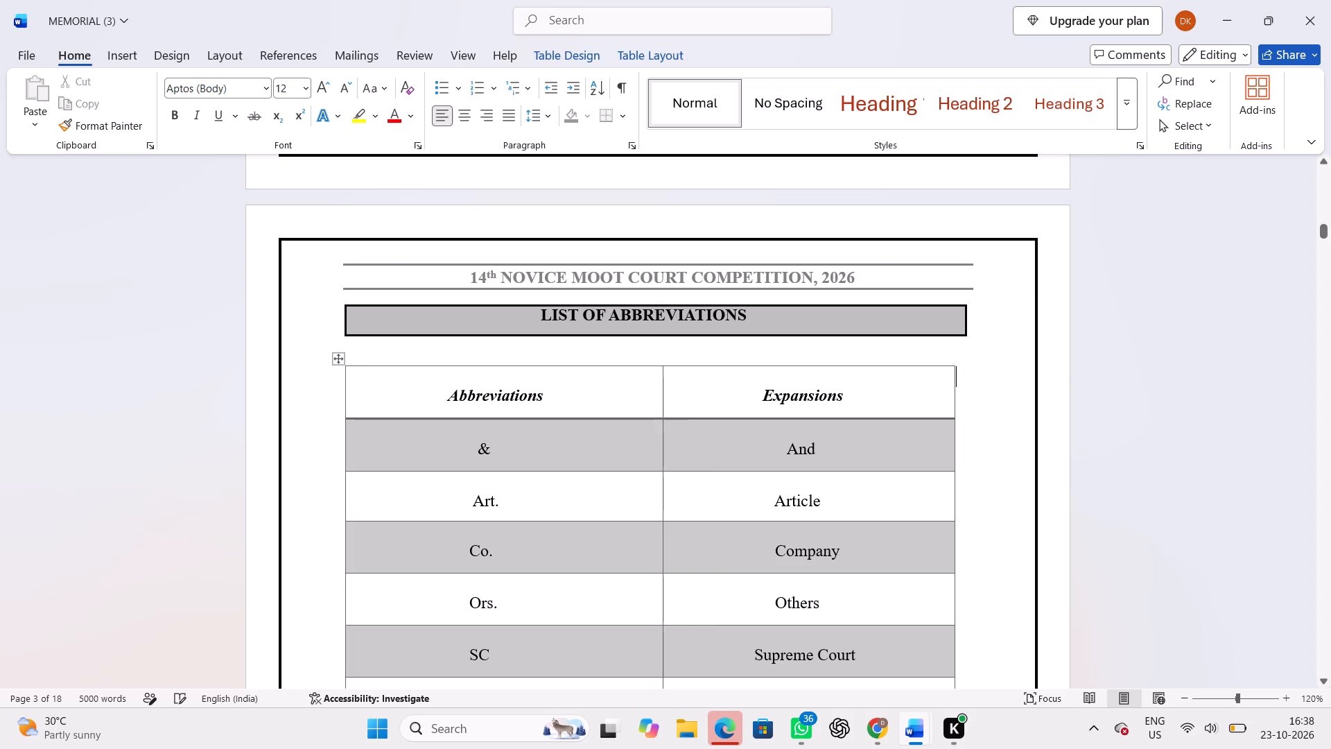
key(ctrl+s)
Examine the abbreviations table and the Index of Authorities, checking the formatting of the Cases, Statutes and Other Authorities sections.
scroll(490, 447, down, 2)
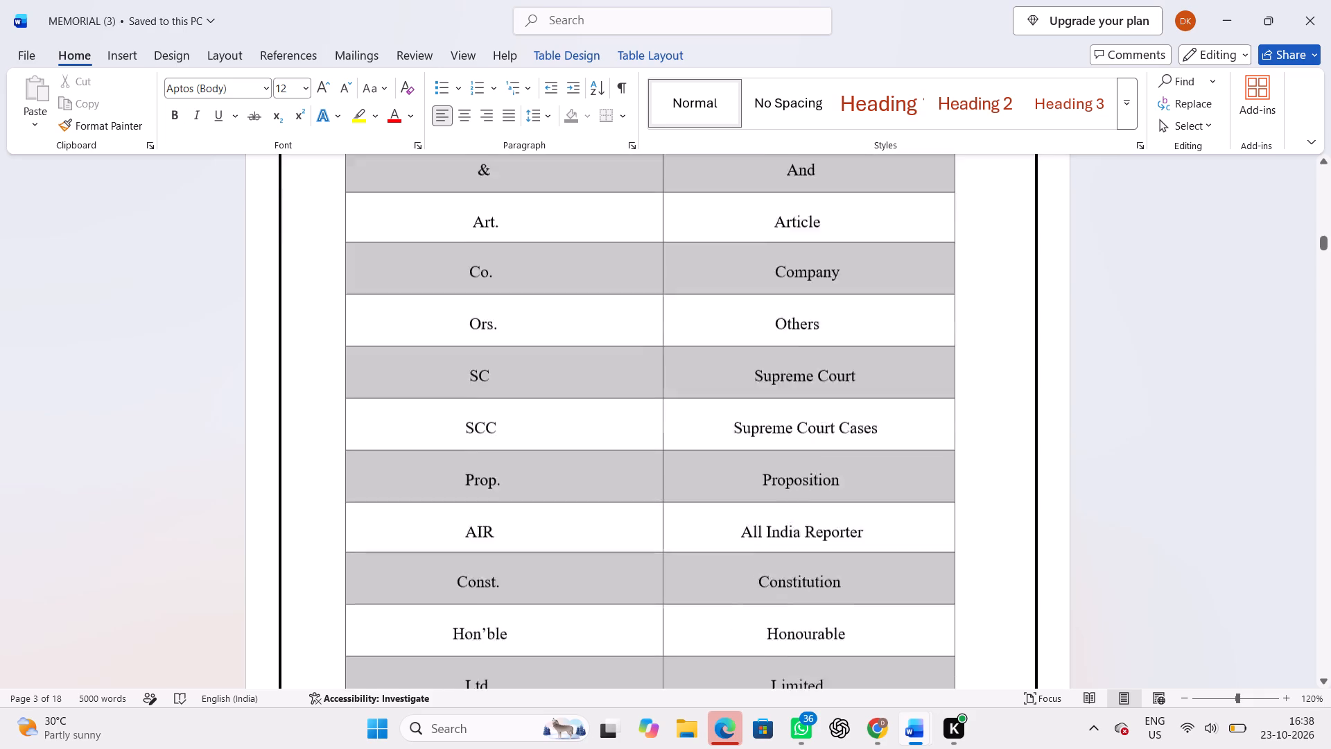
scroll(490, 447, down, 7)
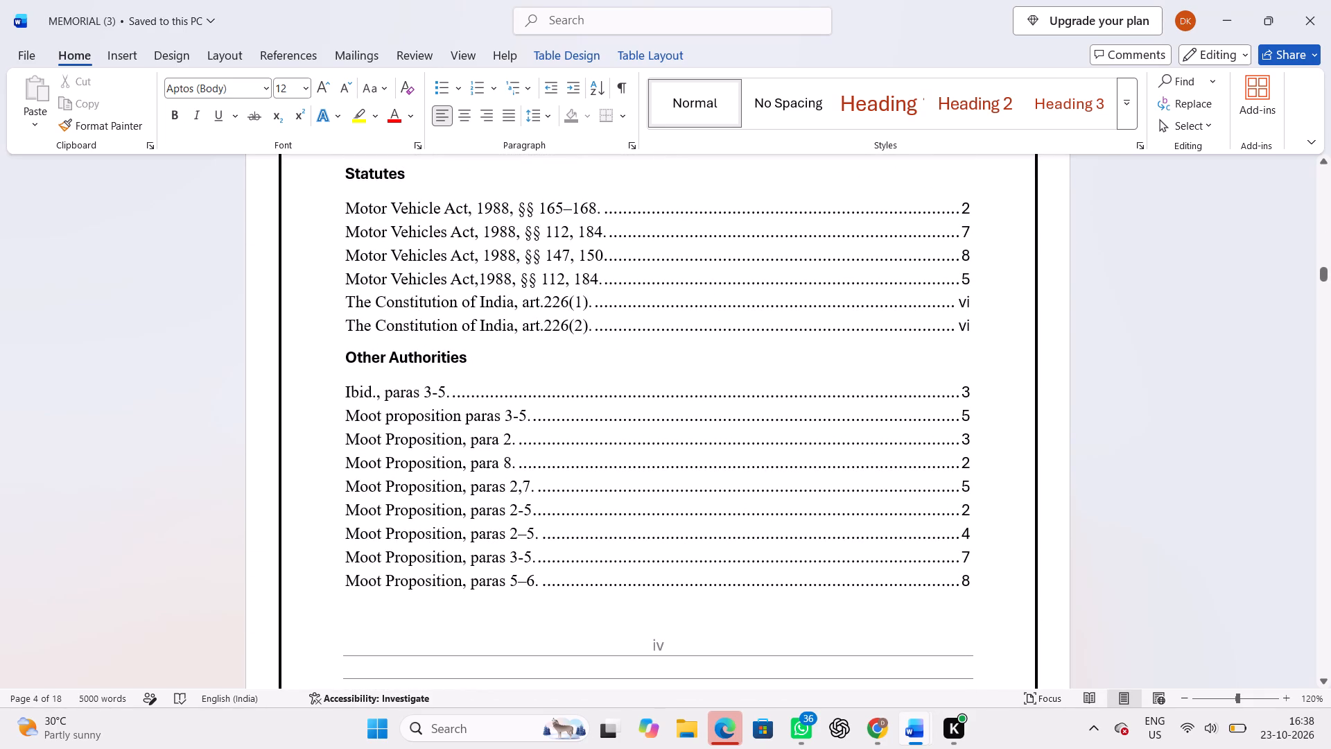
click(544, 270)
click(519, 332)
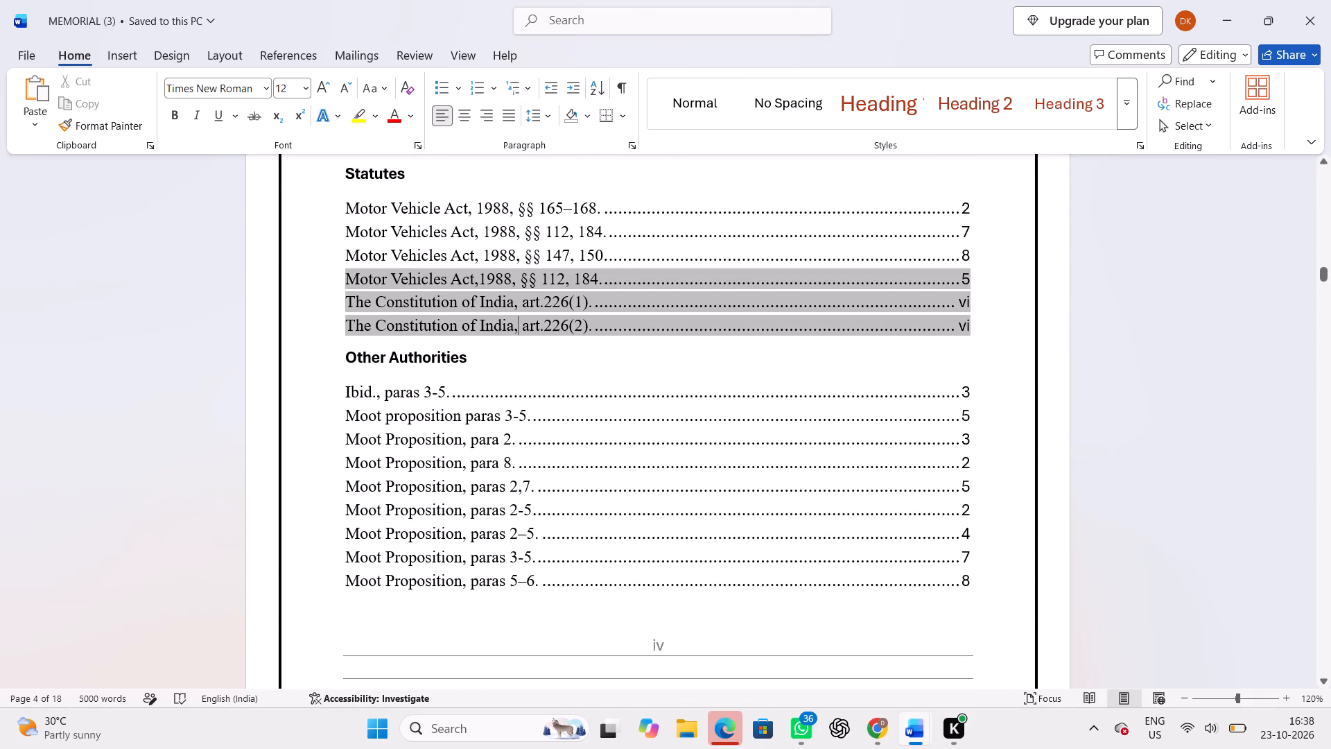
click(531, 348)
scroll(531, 348, down, 1)
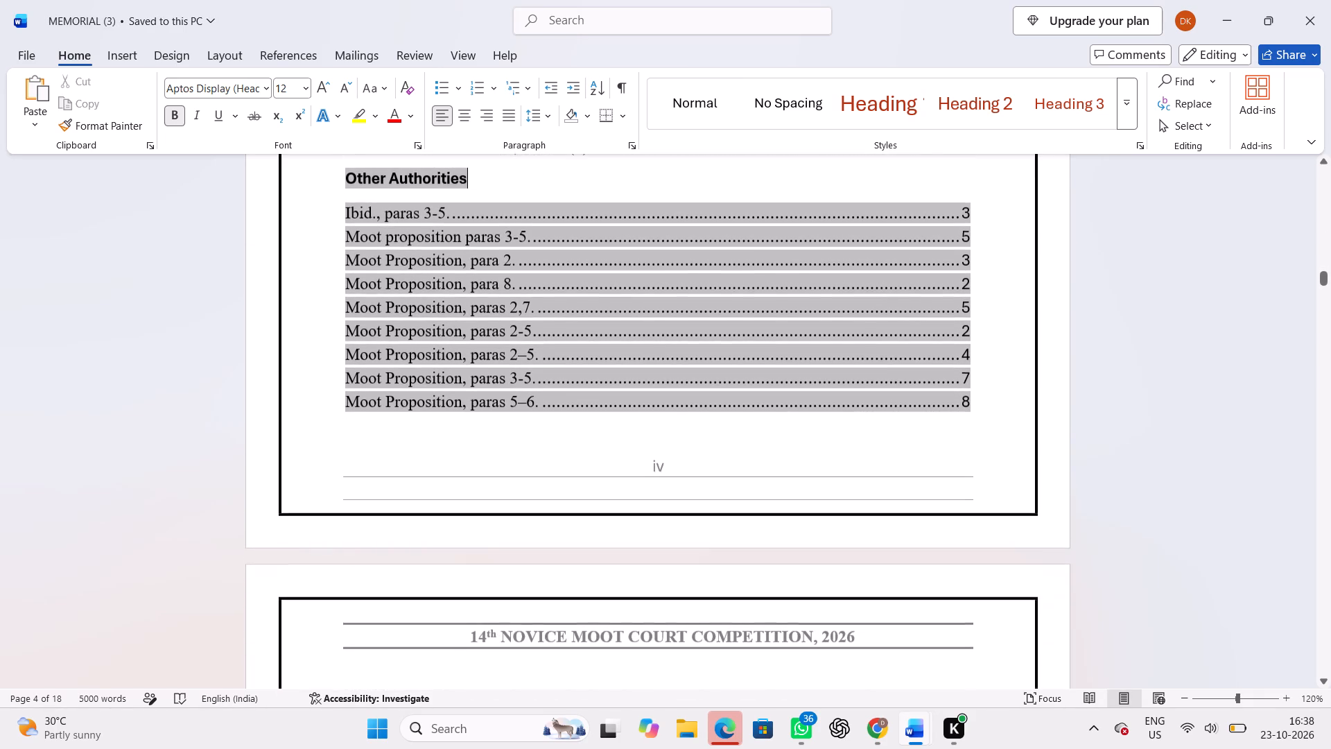
click(484, 446)
scroll(484, 446, up, 3)
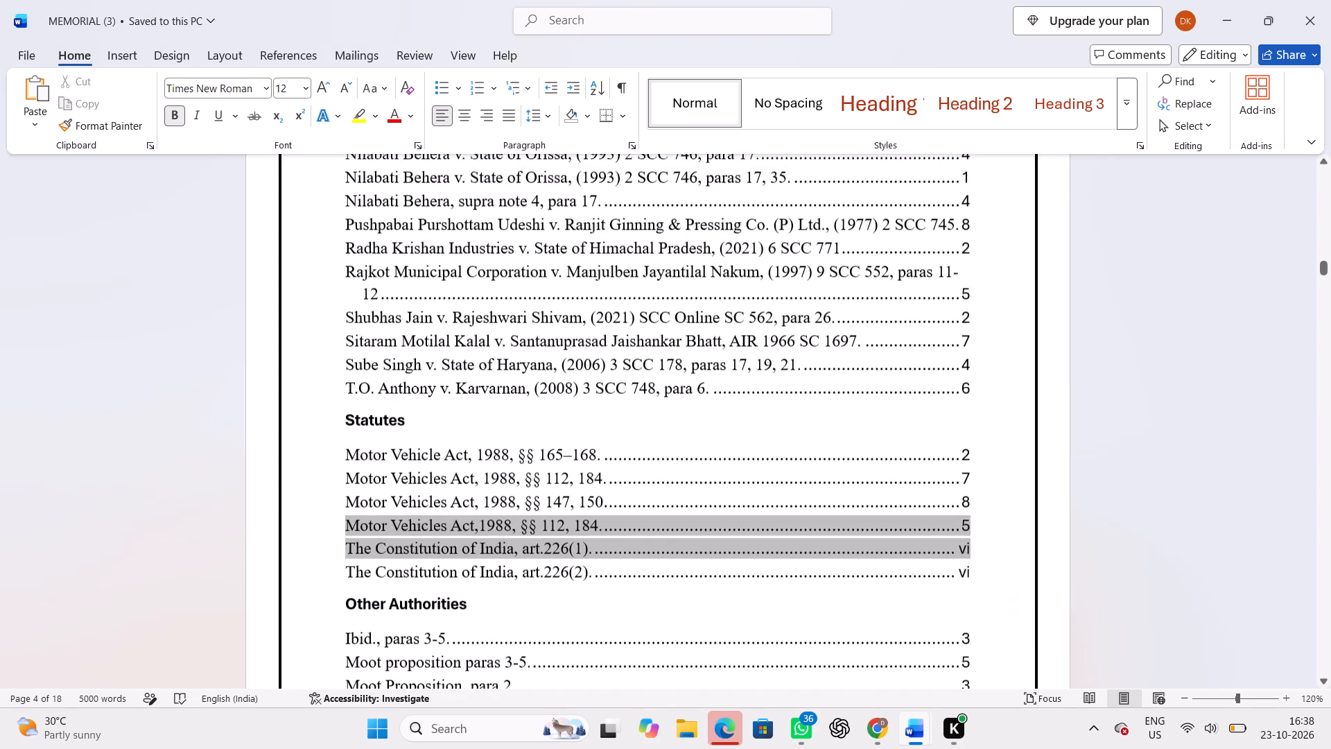
scroll(484, 446, up, 3)
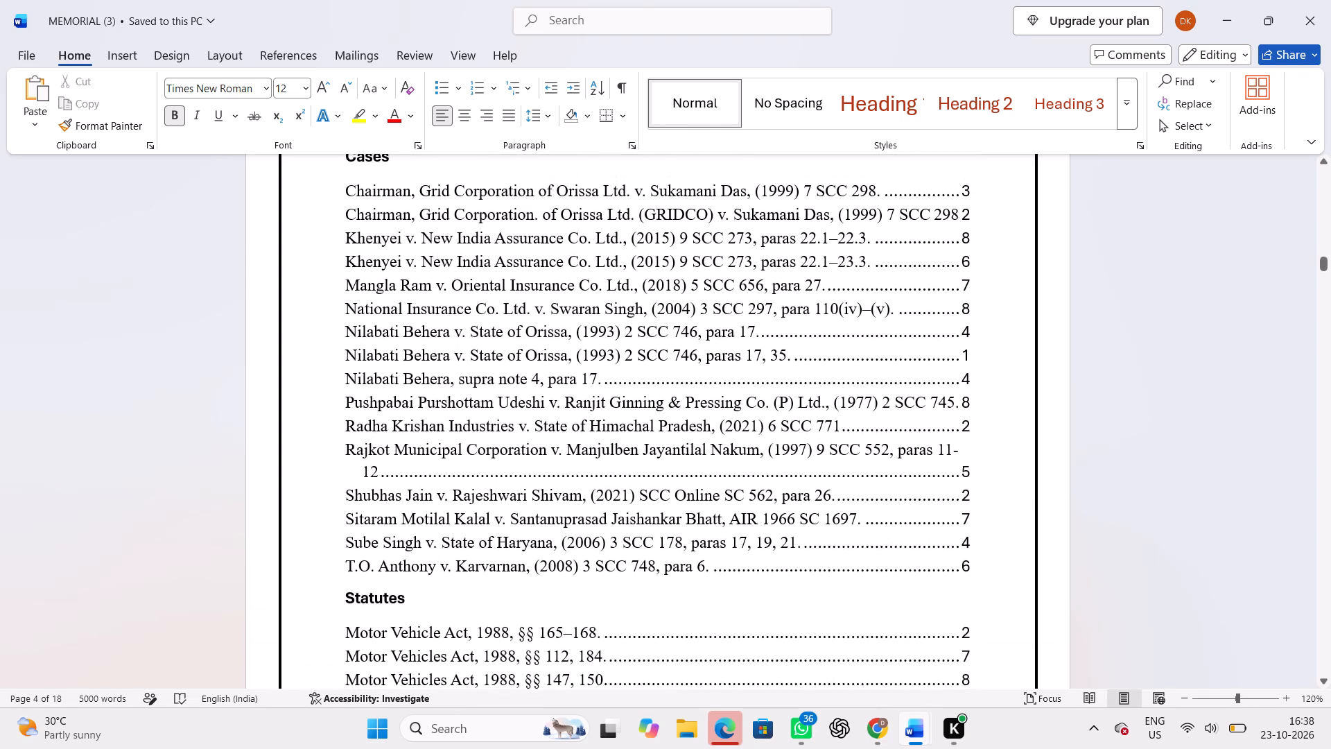
scroll(484, 446, up, 2)
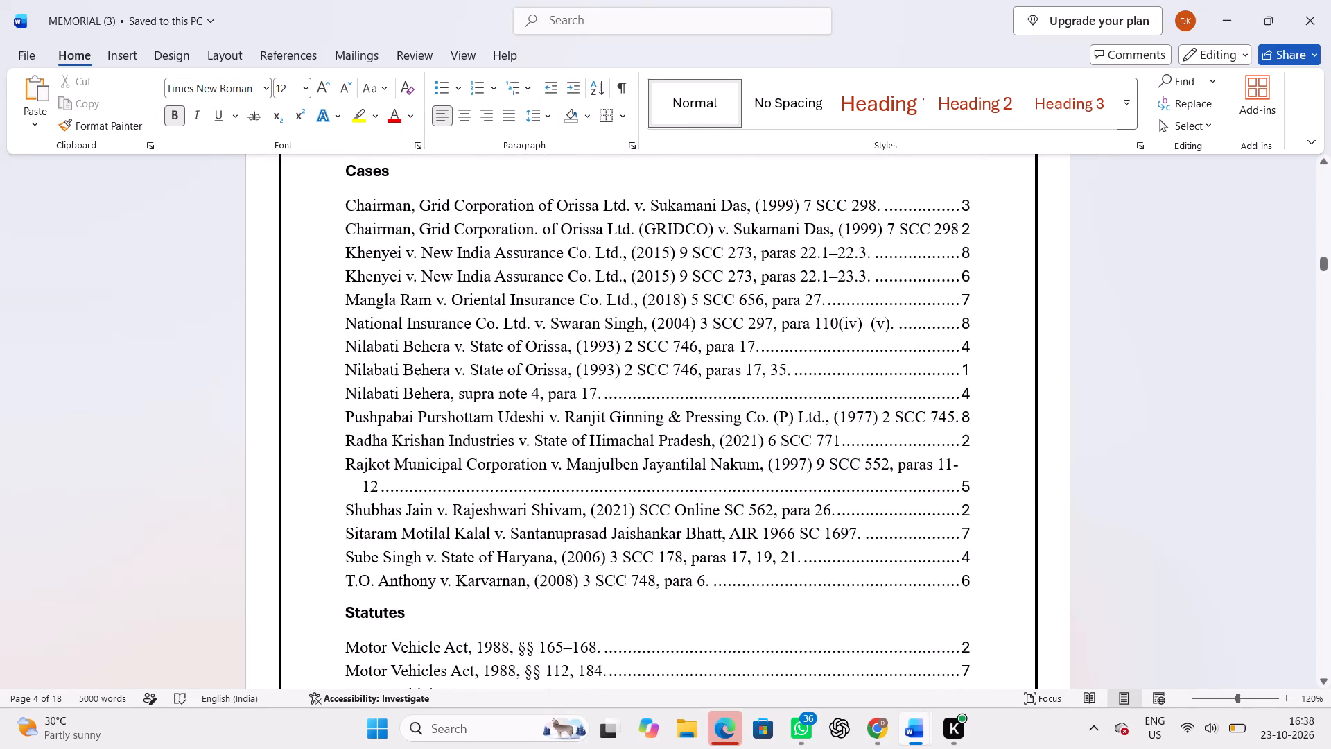
scroll(423, 500, down, 2)
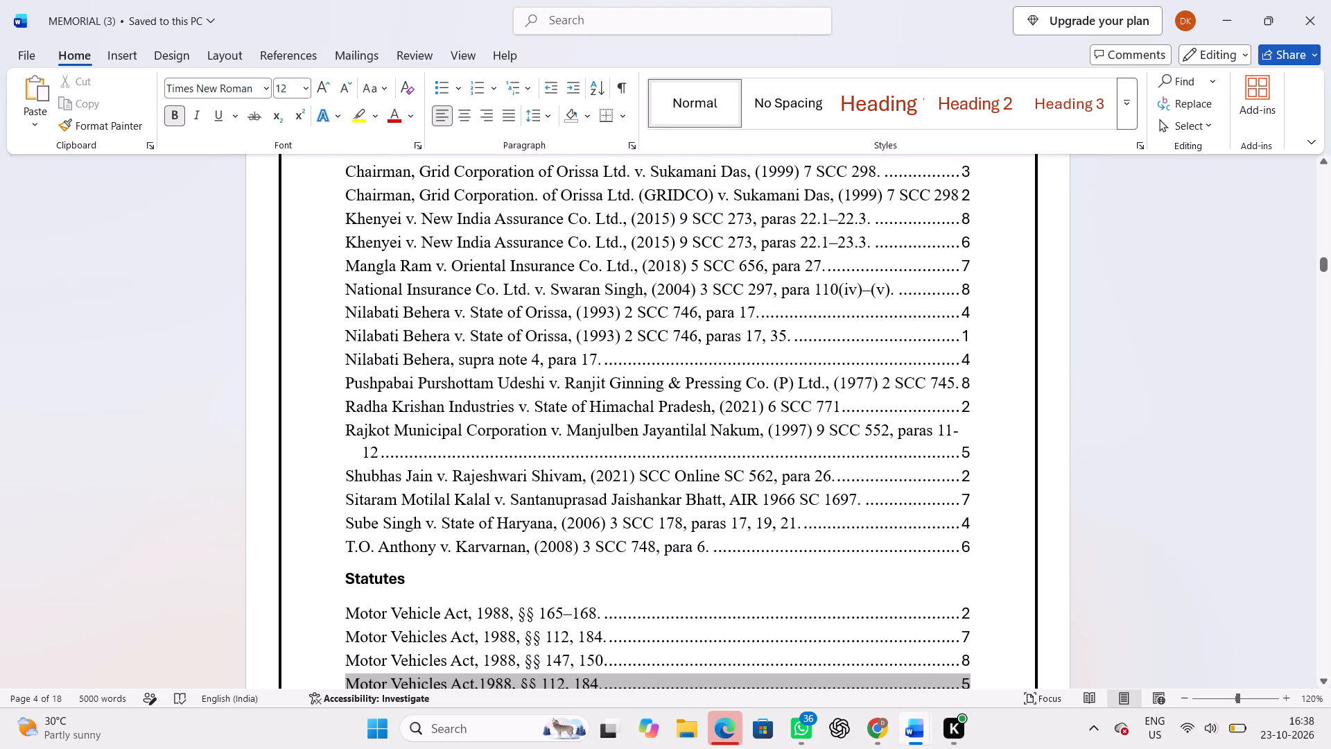
scroll(423, 500, up, 3)
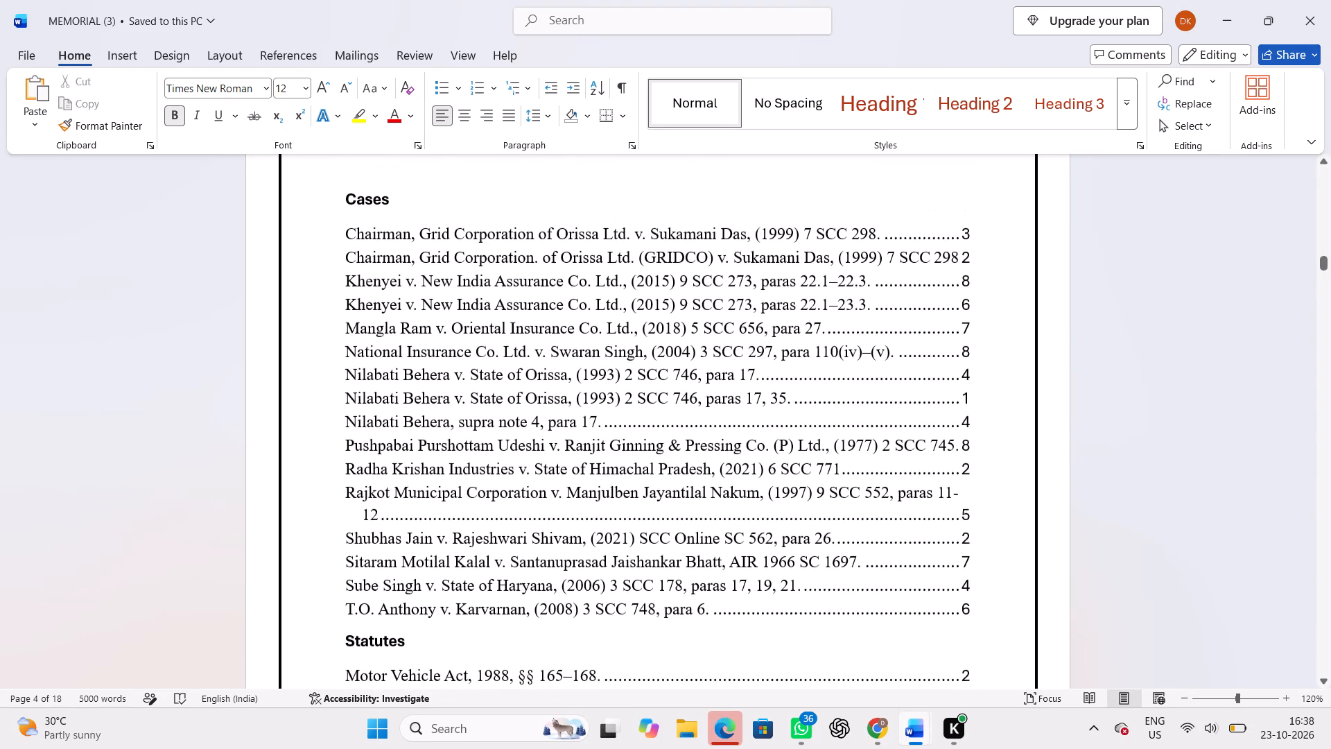
scroll(473, 351, up, 1)
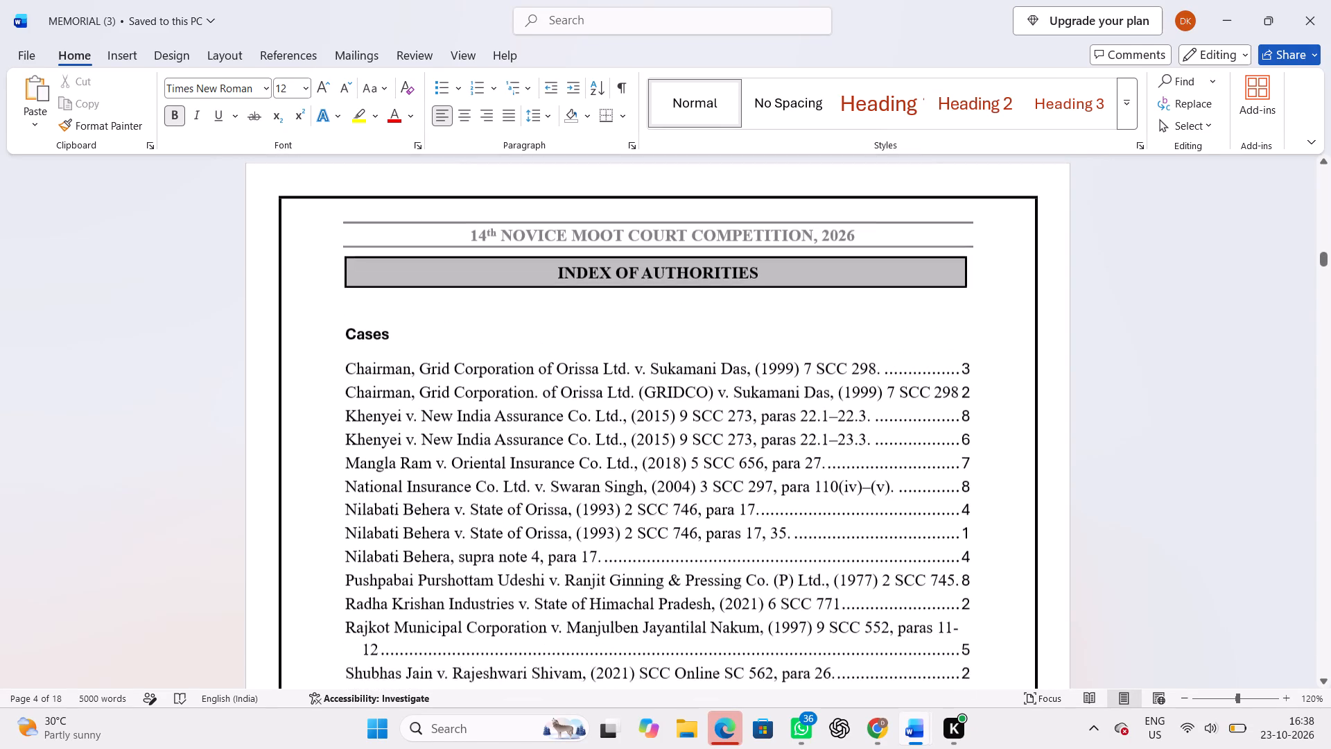
scroll(473, 351, up, 1)
scroll(363, 446, down, 1)
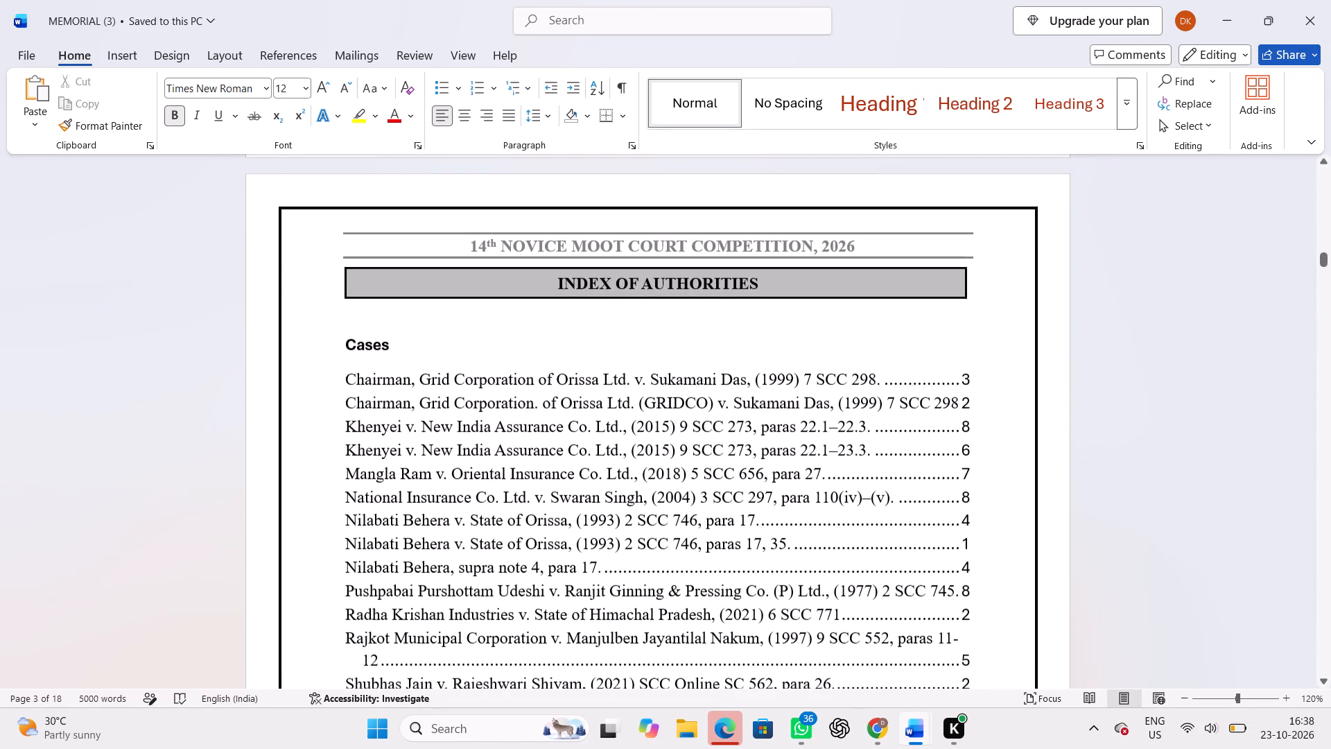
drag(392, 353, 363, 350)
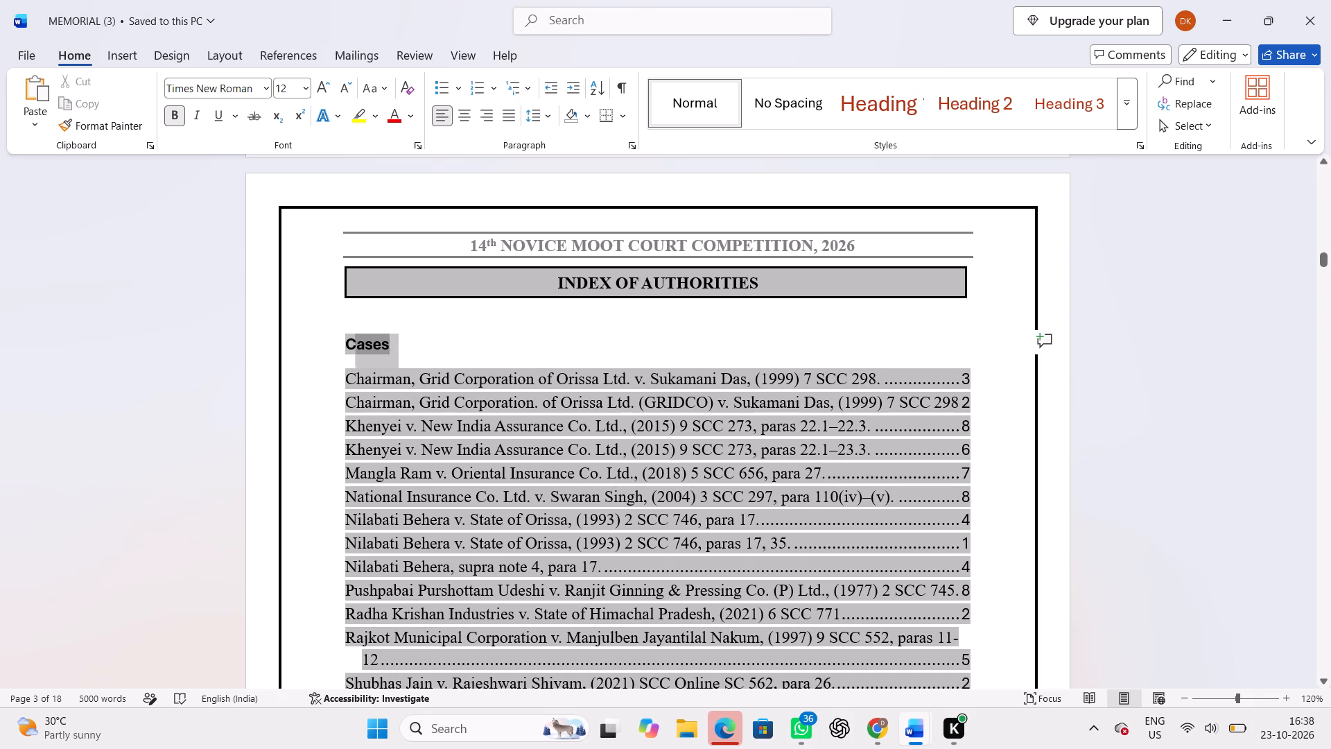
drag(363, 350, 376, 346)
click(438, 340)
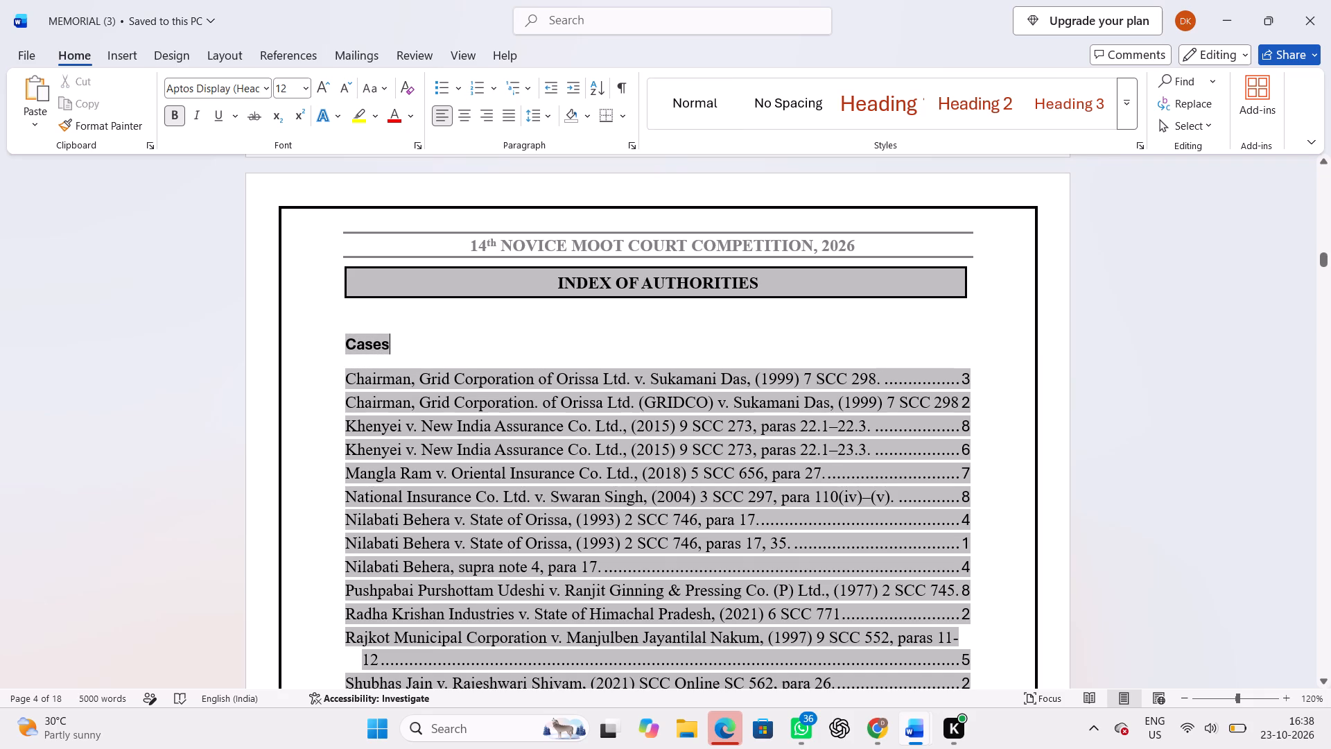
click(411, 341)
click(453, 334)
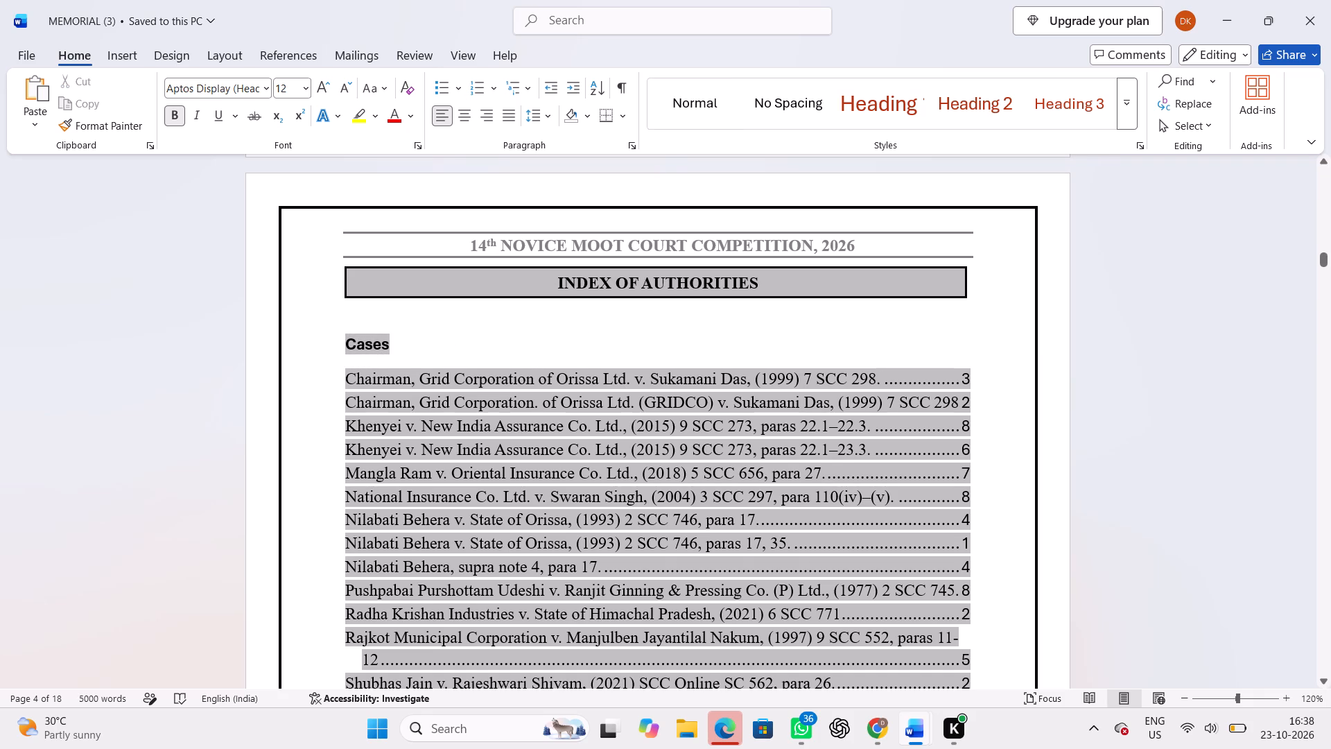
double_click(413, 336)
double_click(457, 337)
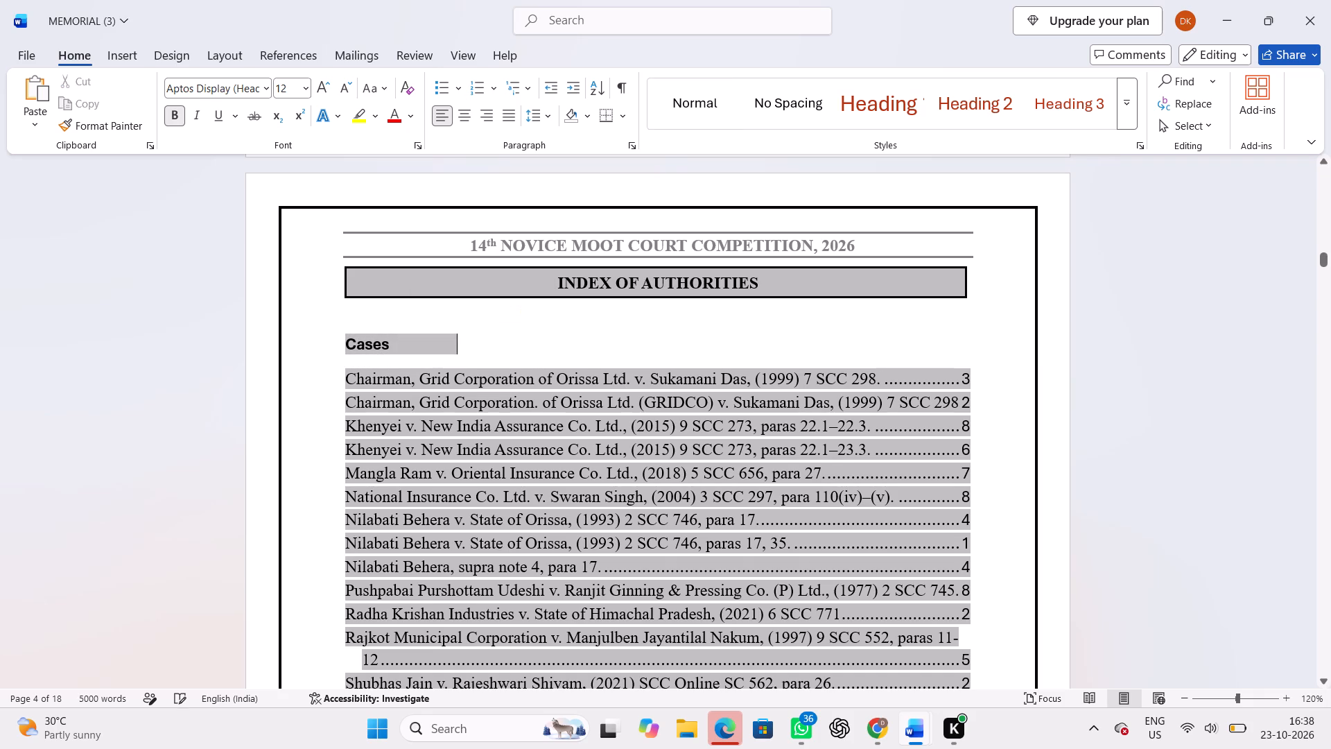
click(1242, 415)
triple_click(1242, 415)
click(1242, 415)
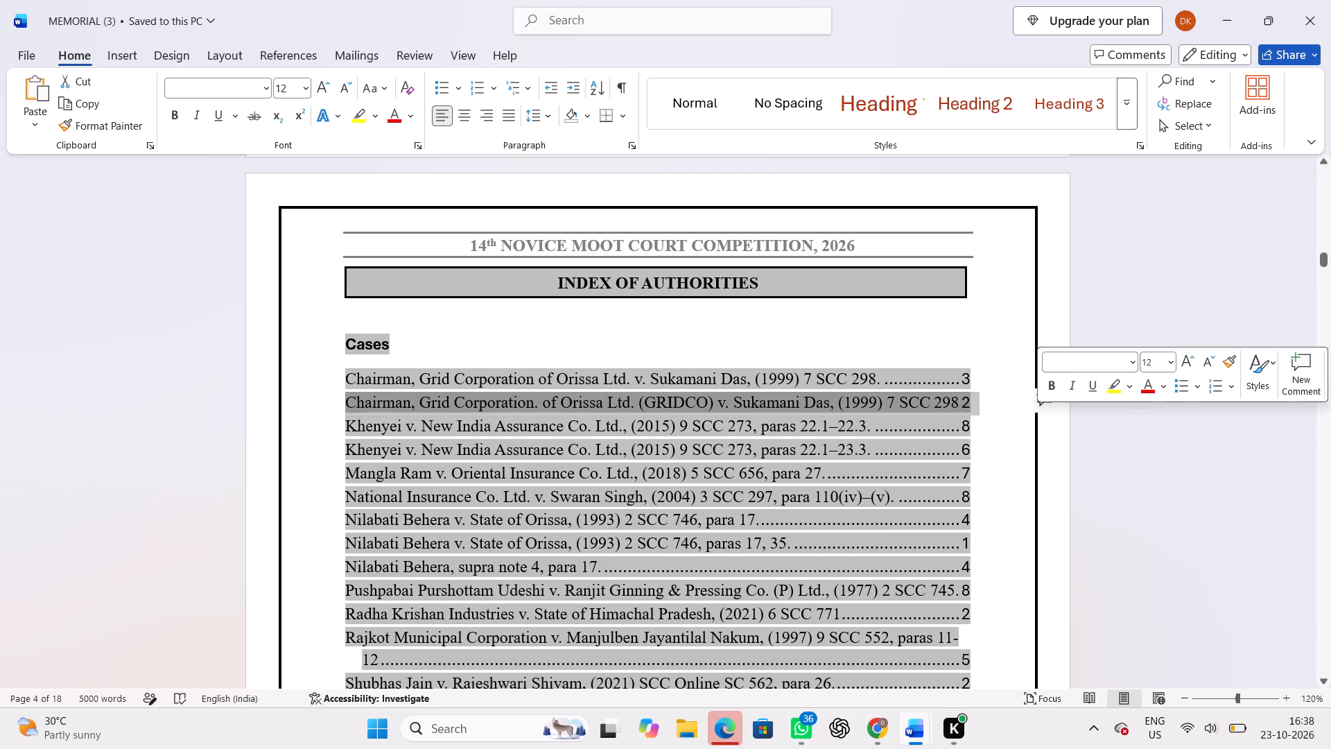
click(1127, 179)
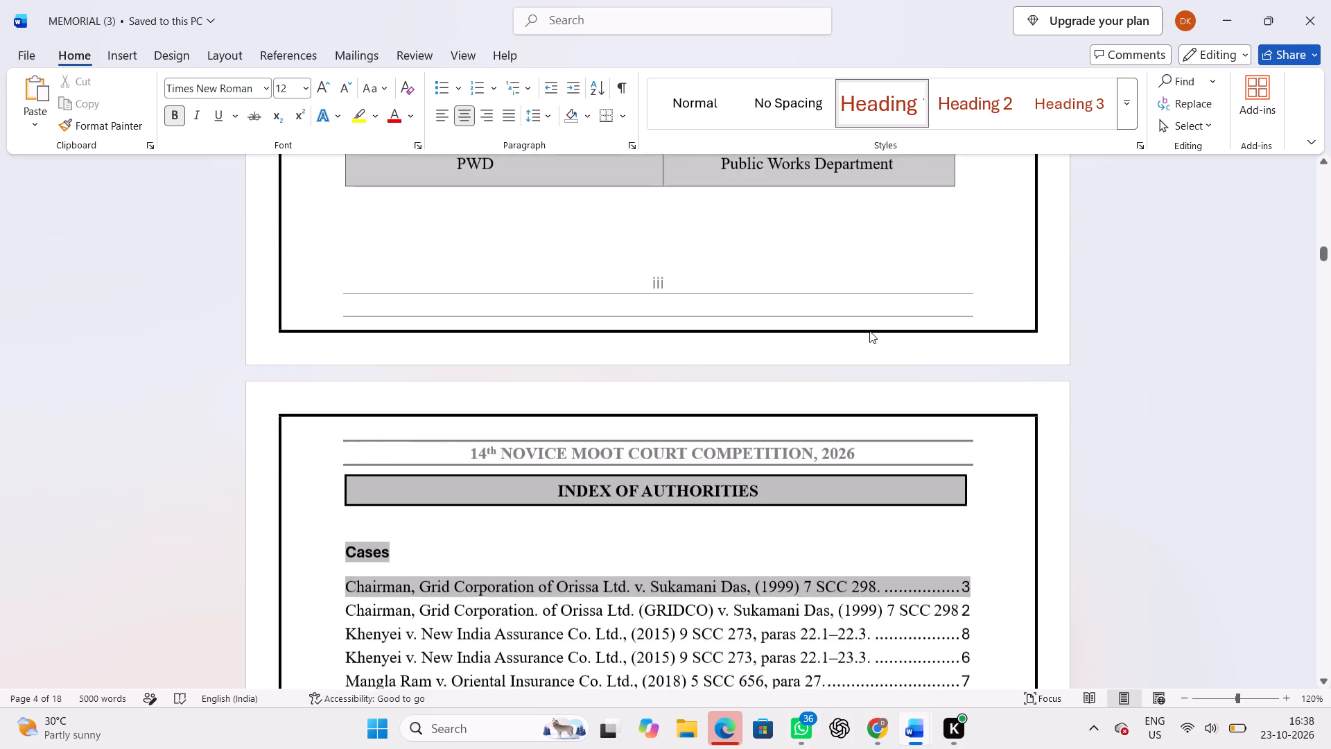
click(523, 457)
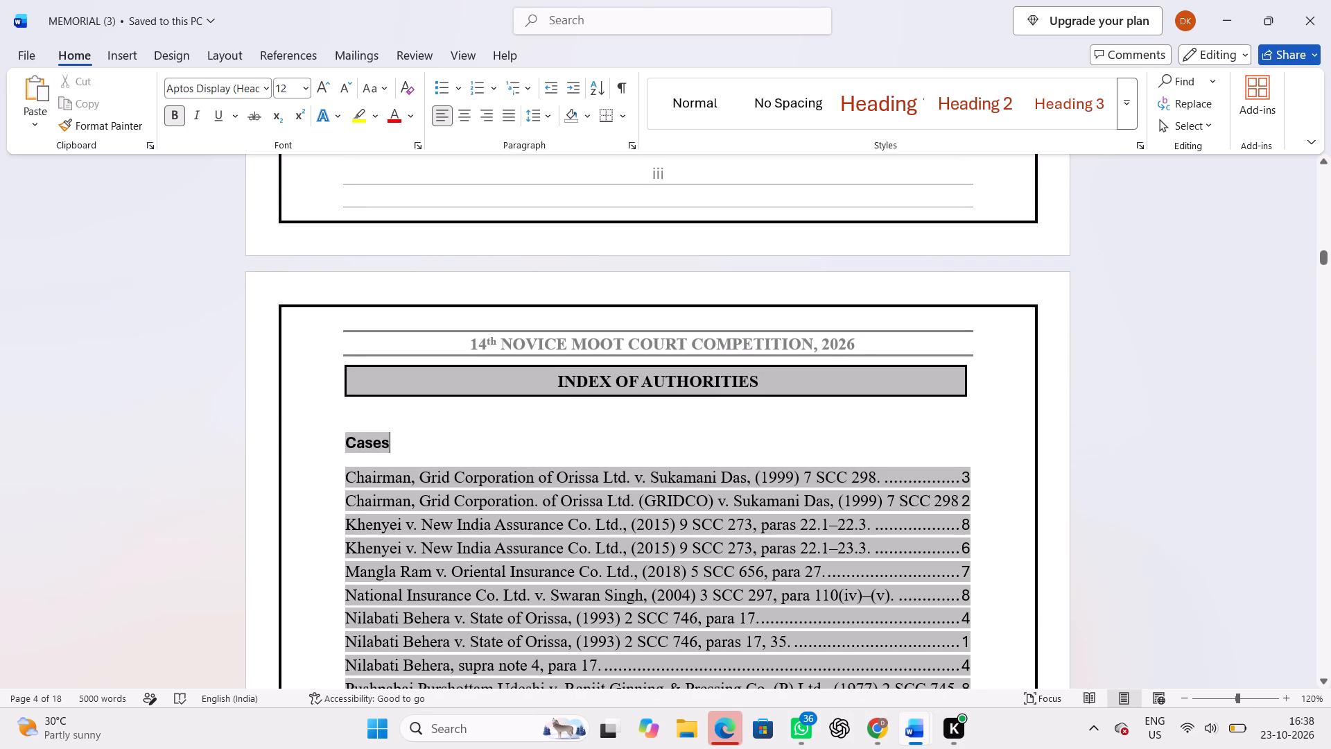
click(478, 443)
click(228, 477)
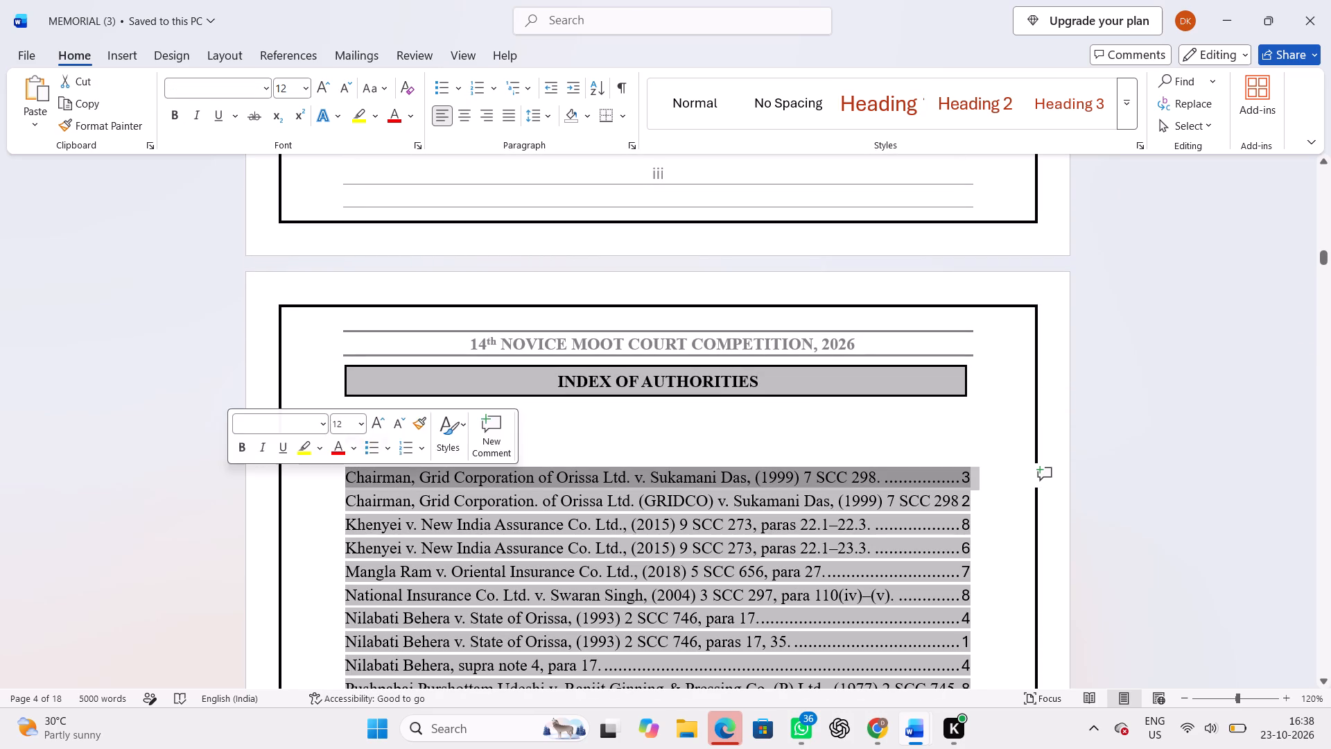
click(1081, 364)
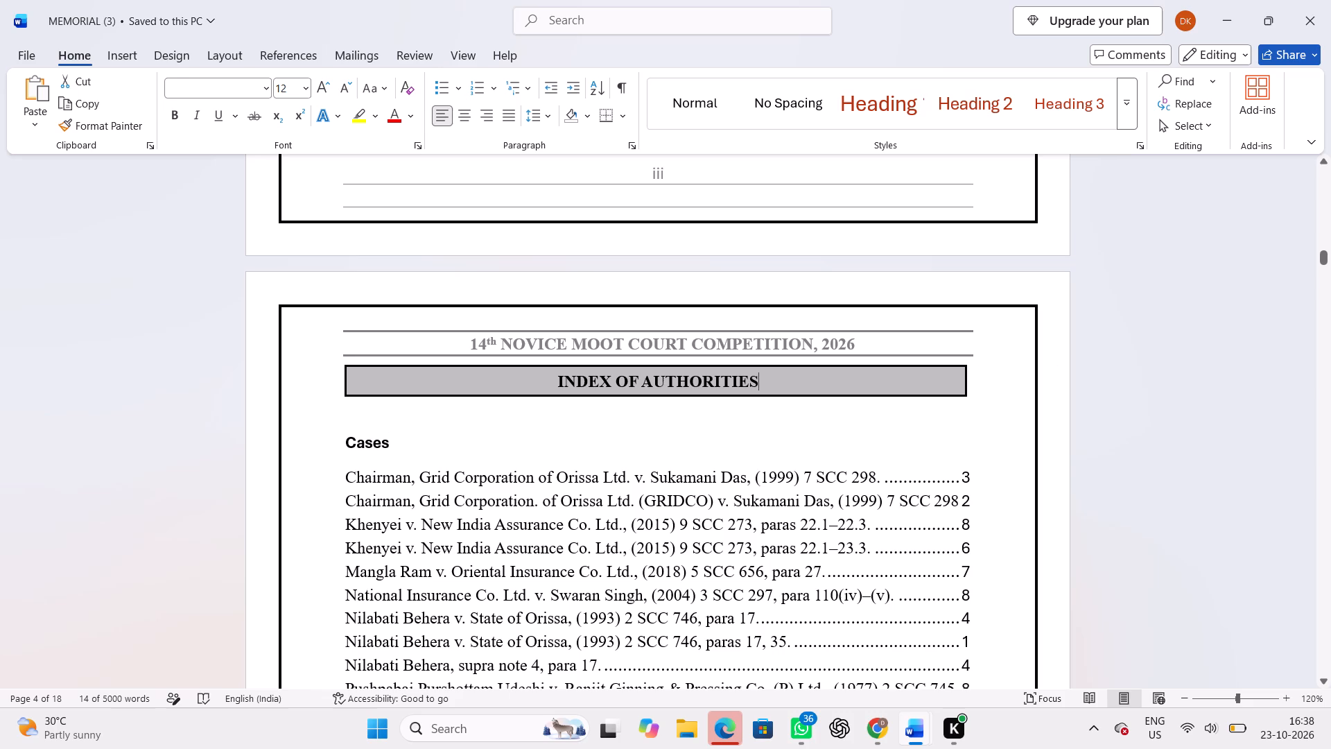
Set the font of the "Cases" heading in the Index of Authorities to Times New Roman.
click(380, 441)
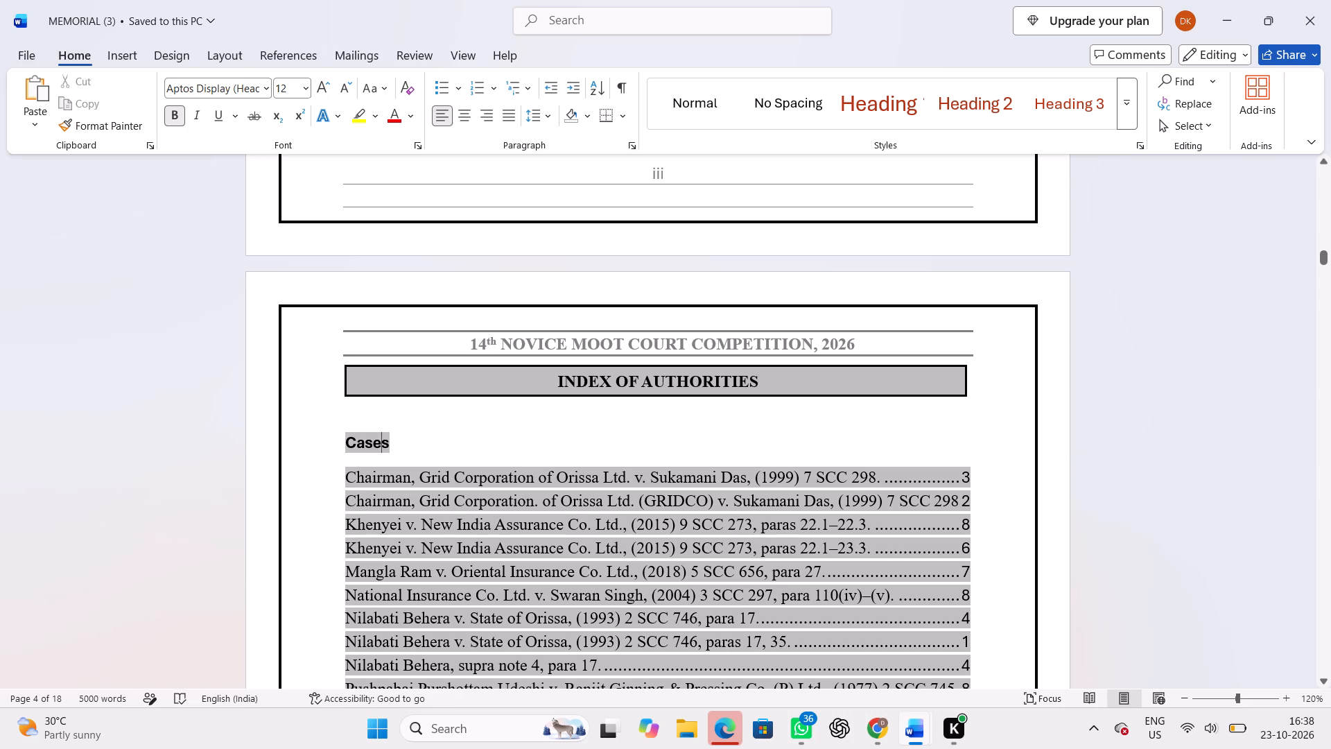
click(263, 86)
click(238, 210)
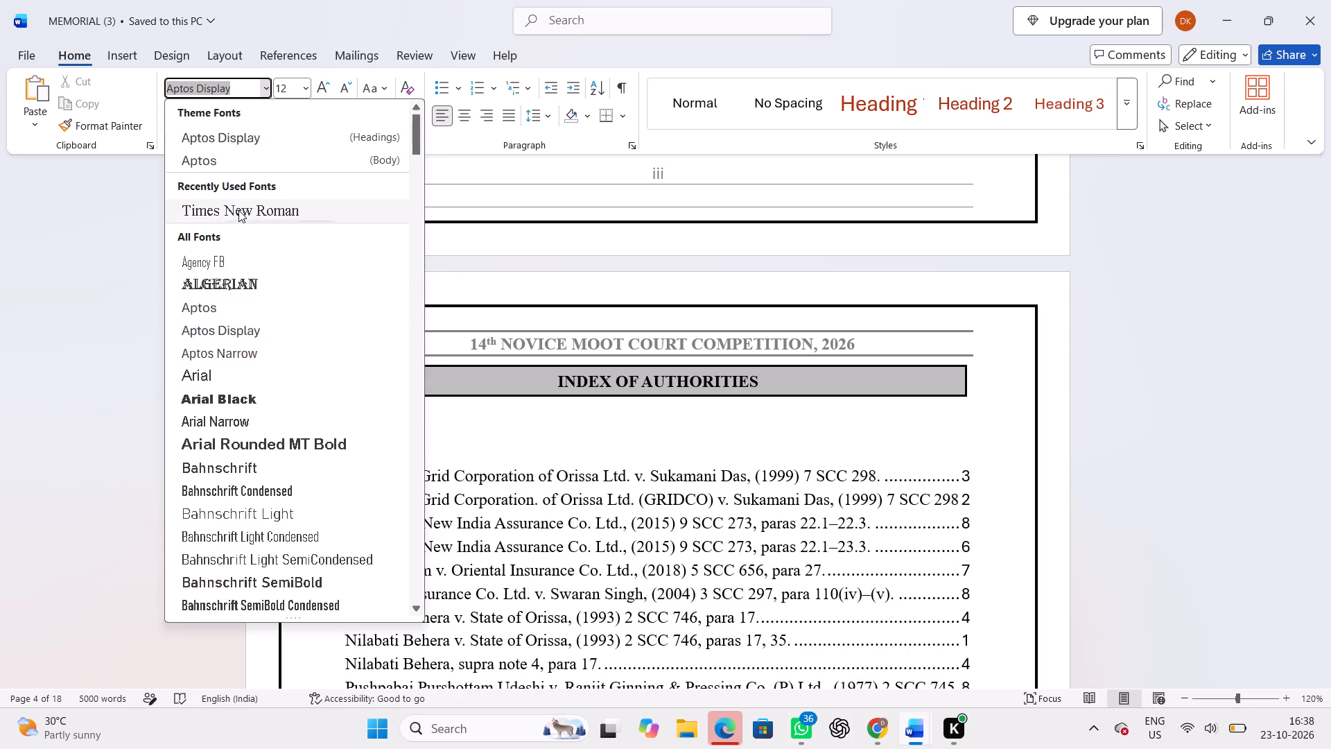
Set the font of the "Statutes" heading in the Index of Authorities to Times New Roman.
scroll(396, 458, down, 1)
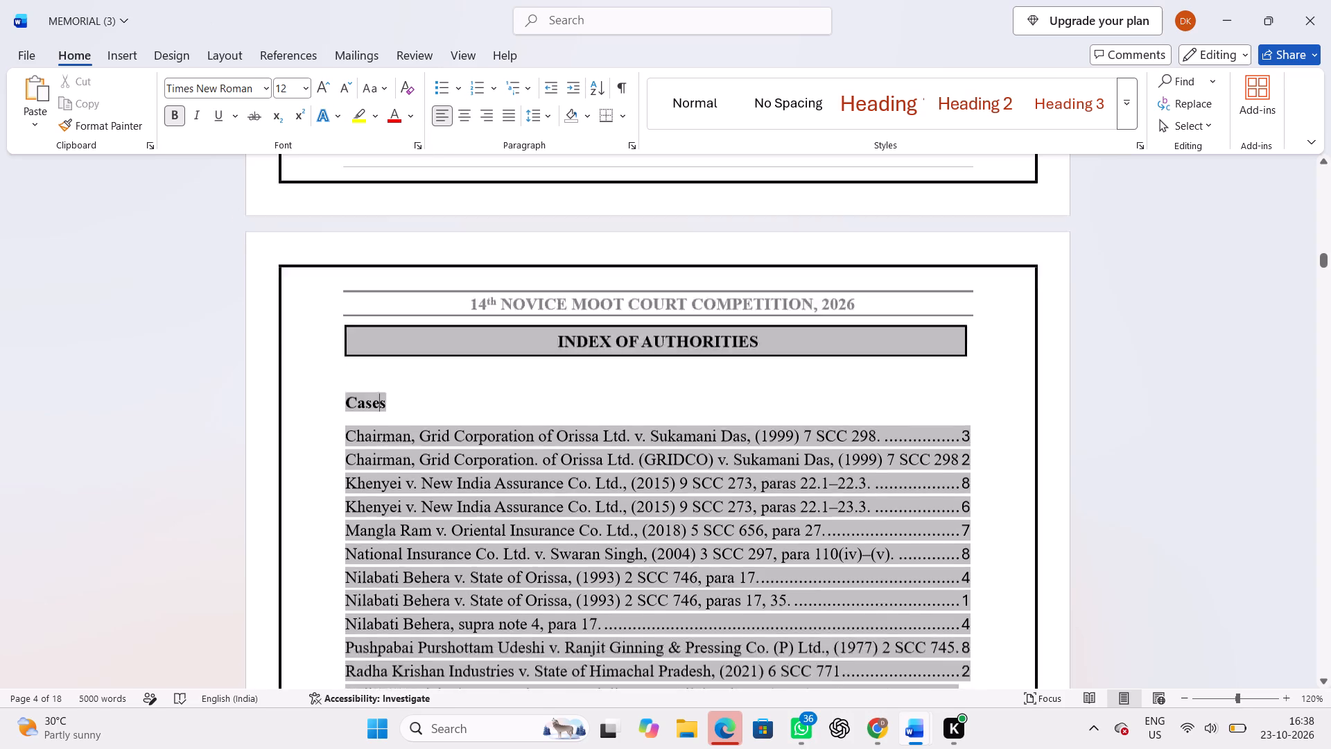
scroll(396, 458, down, 2)
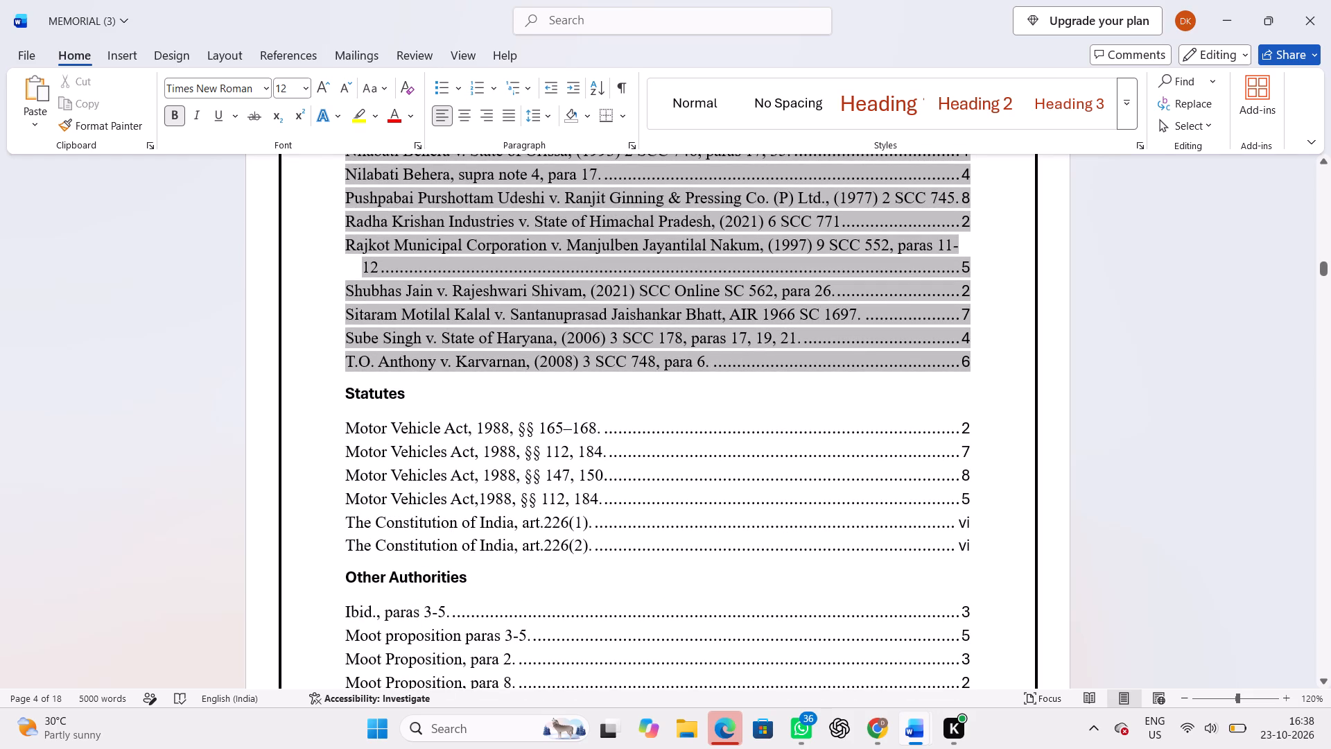
click(382, 393)
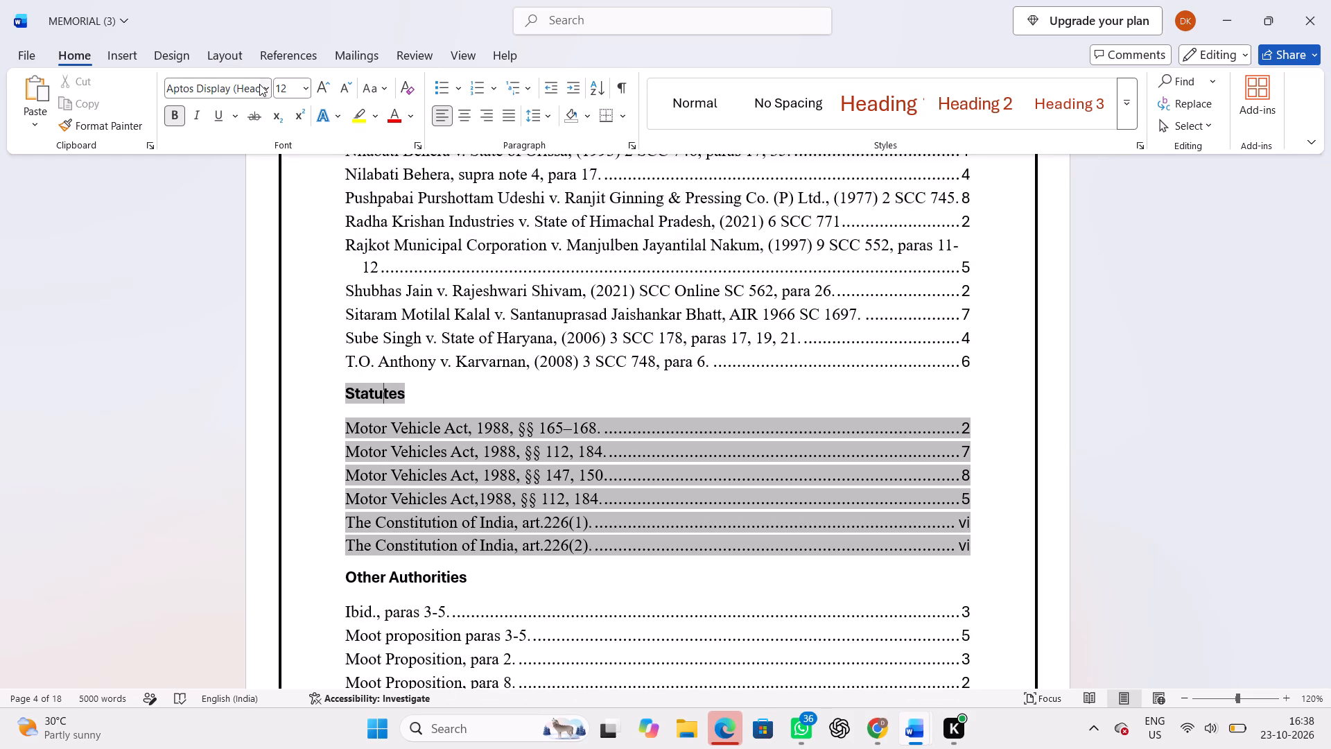
click(259, 84)
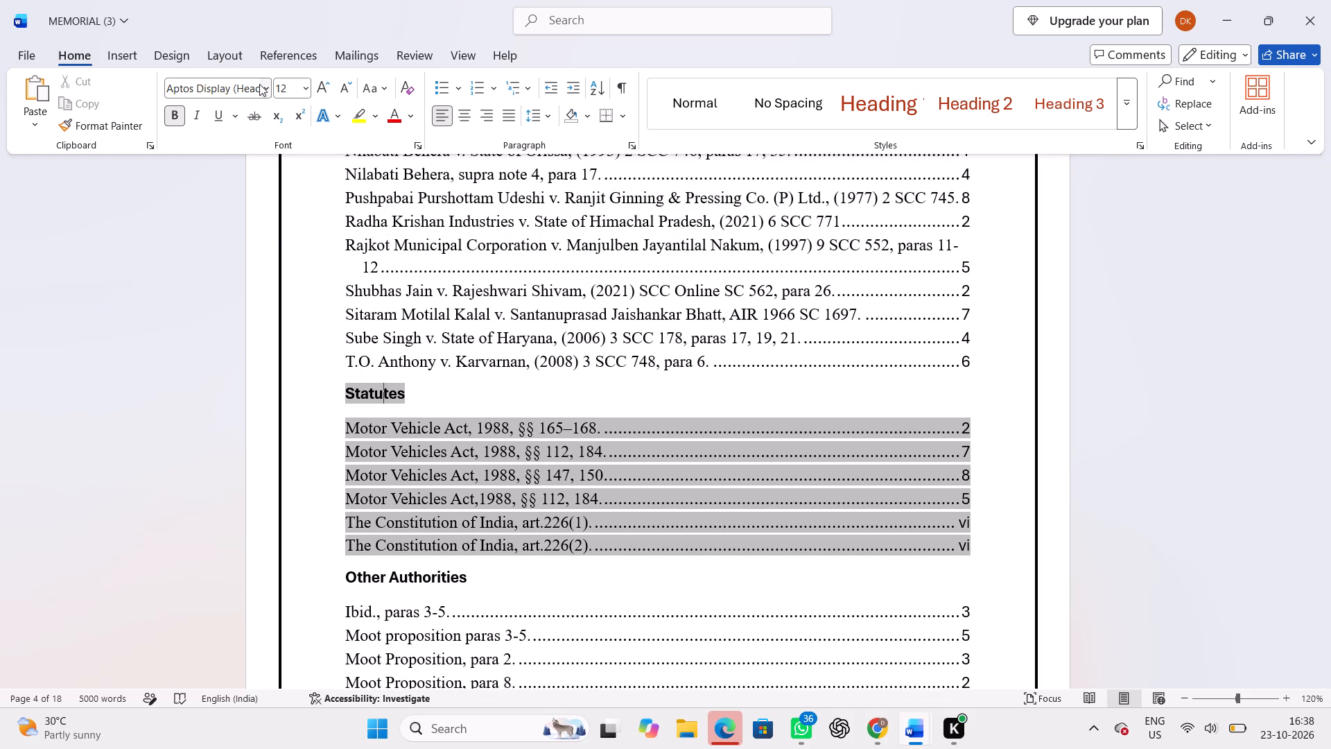
click(267, 91)
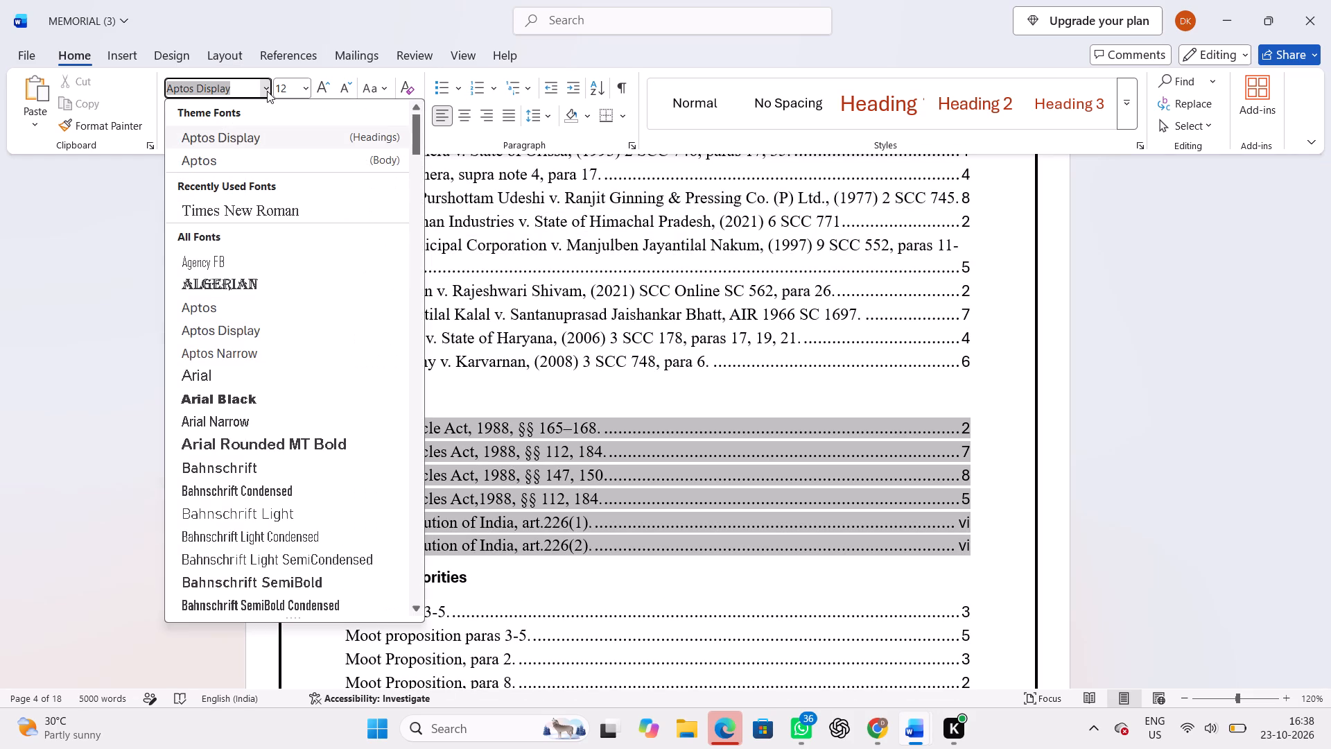
click(245, 204)
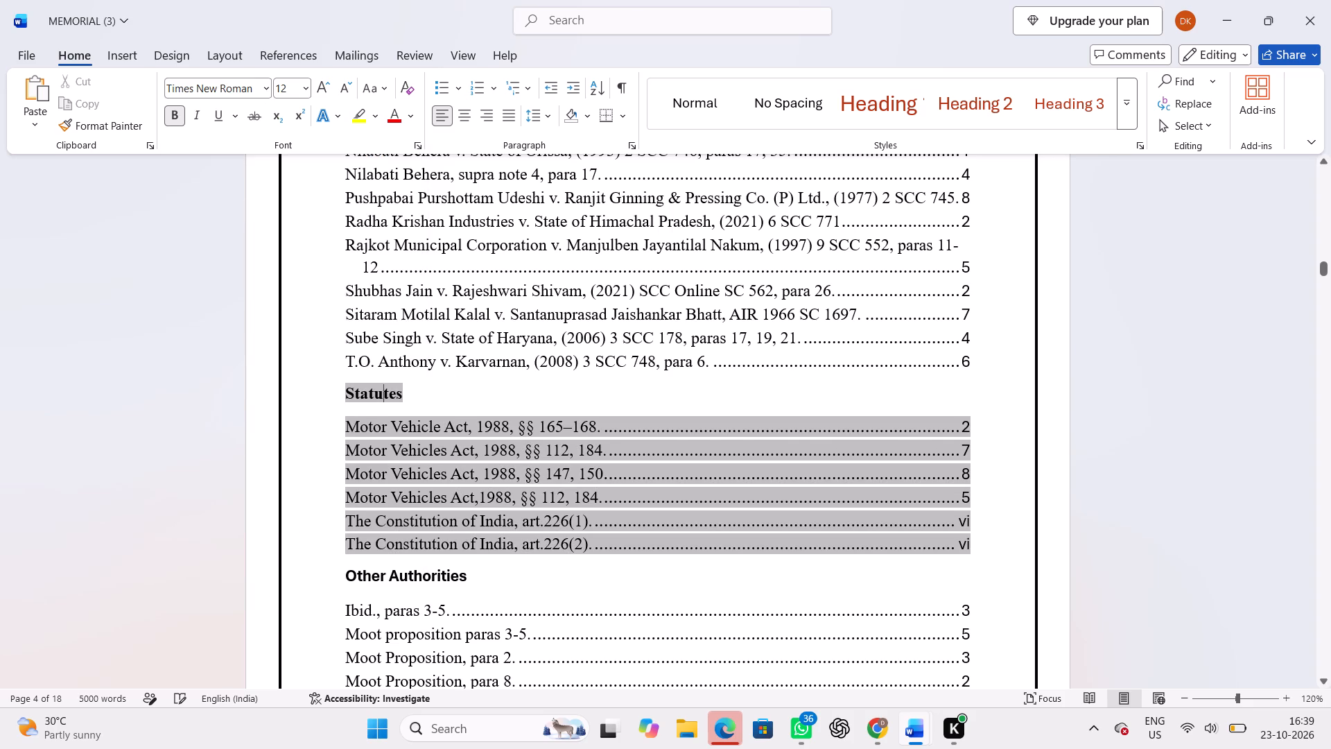
Apply Times New Roman to the word "Authorities" in the "Other Authorities" heading of the Index of Authorities.
scroll(397, 384, down, 1)
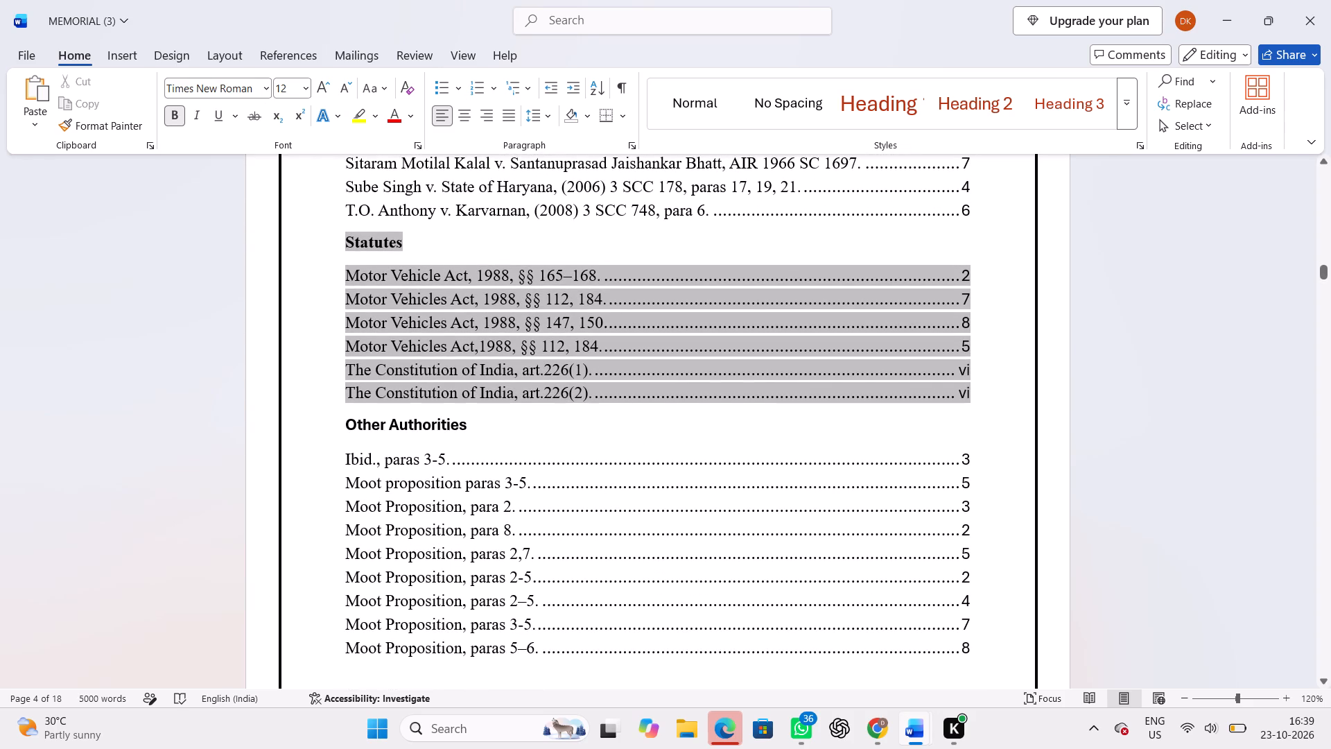
click(395, 427)
click(263, 92)
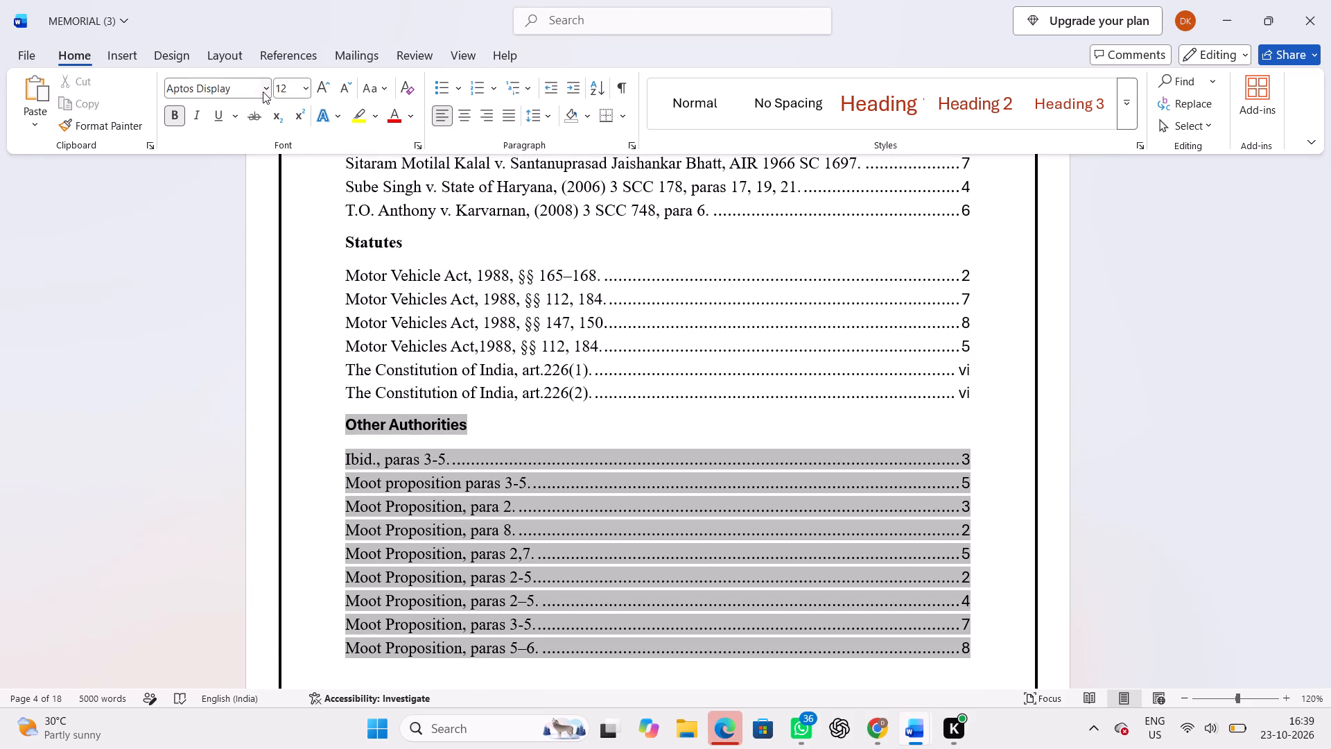
click(241, 207)
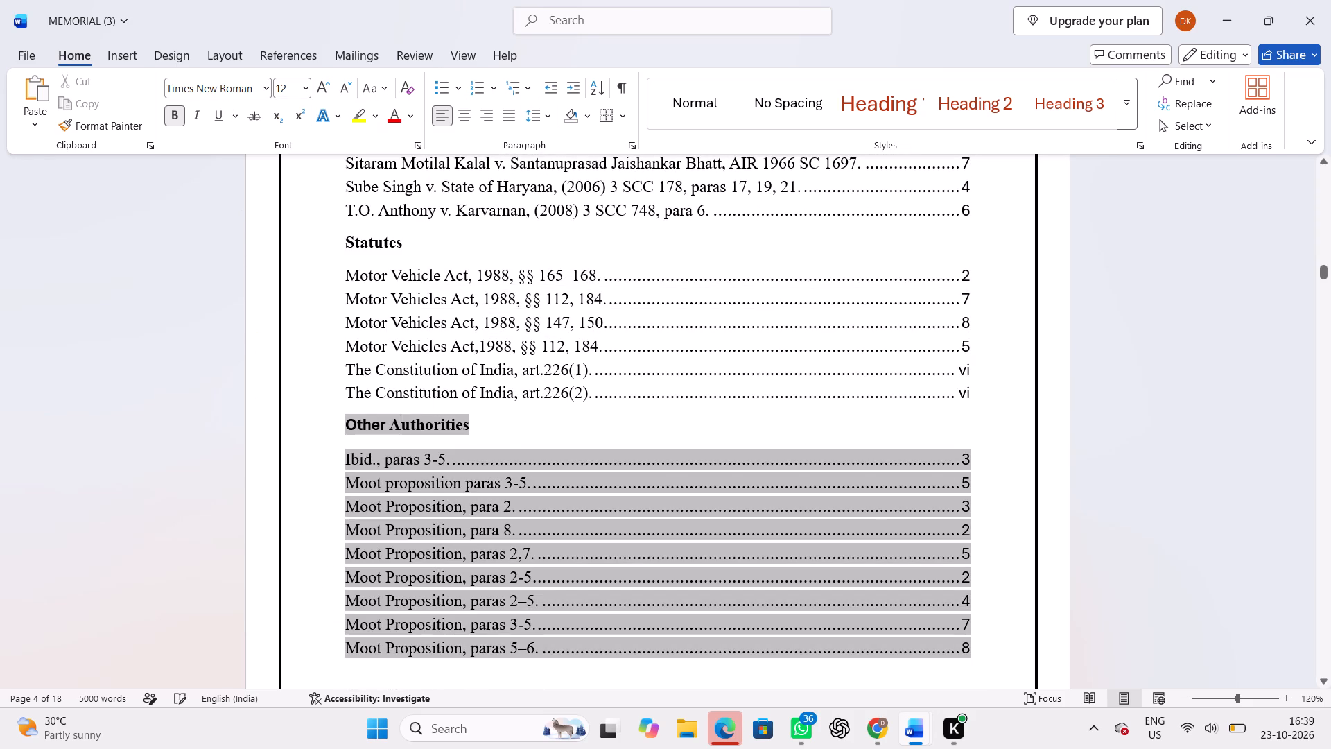
Examine the Index of Authorities again, checking the headings and entries under Cases, Statutes and Other Authorities for consistent formatting.
scroll(403, 369, up, 2)
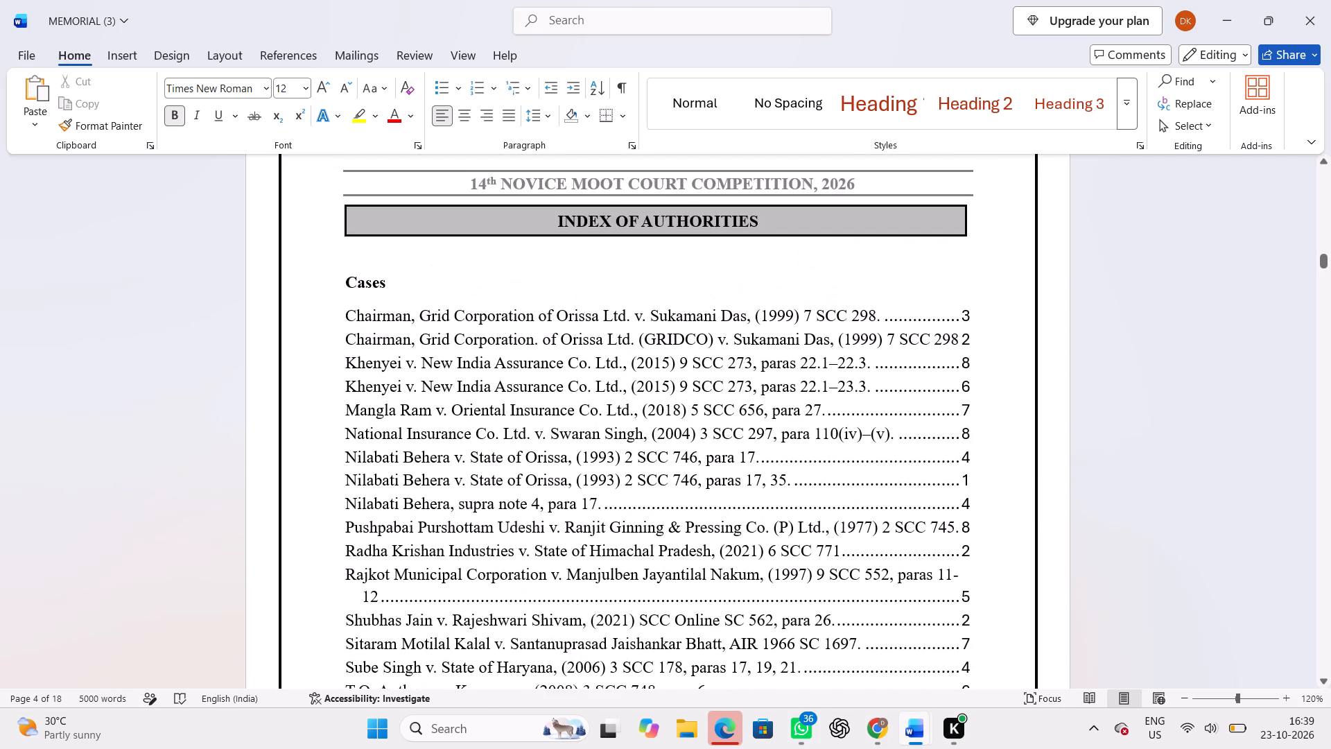
scroll(403, 369, down, 2)
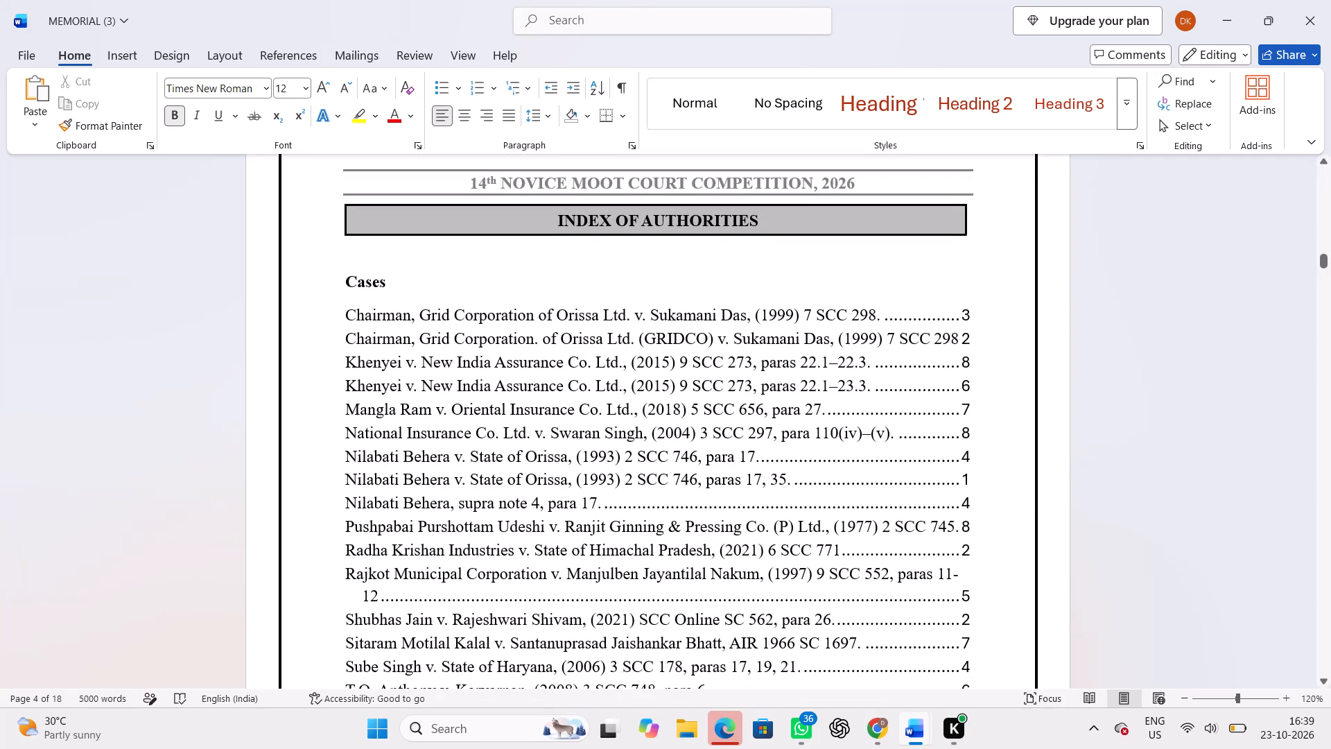
scroll(403, 369, down, 1)
ctrl+scroll(403, 369, down, 1)
scroll(598, 393, down, 1)
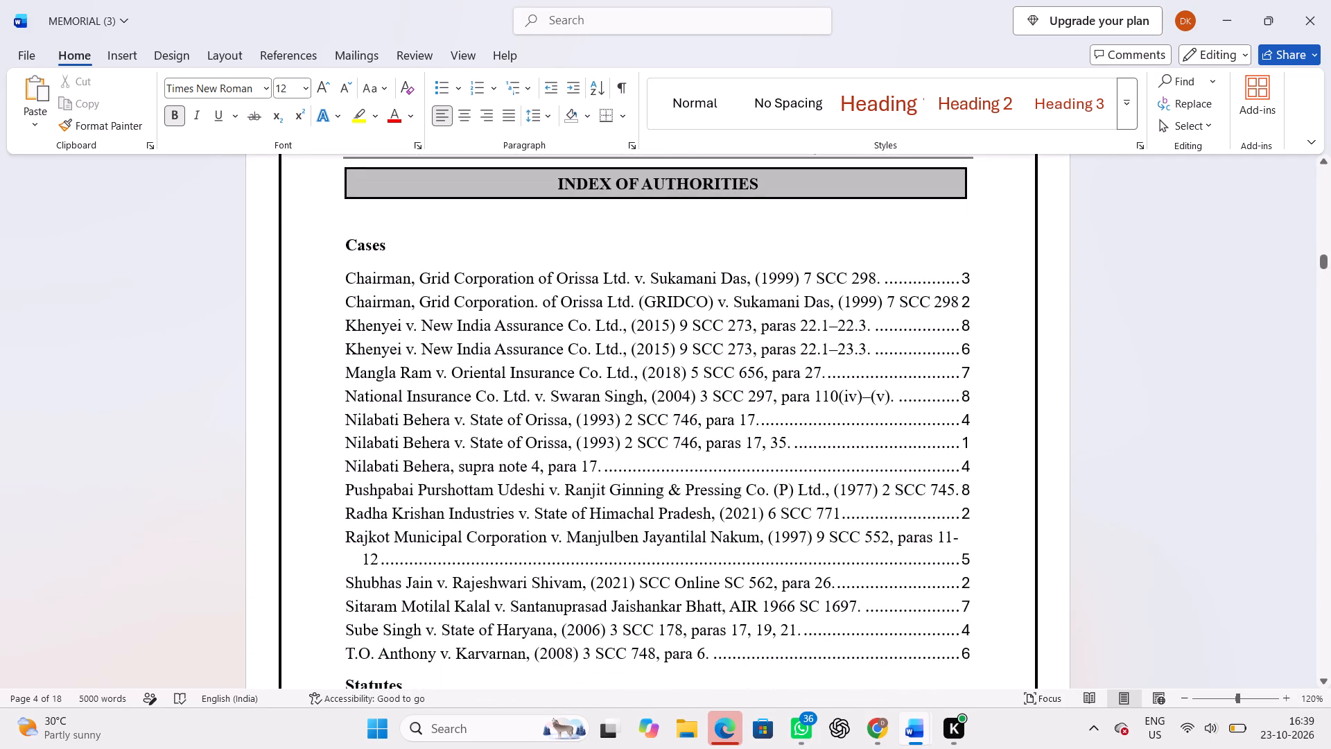
scroll(598, 393, down, 3)
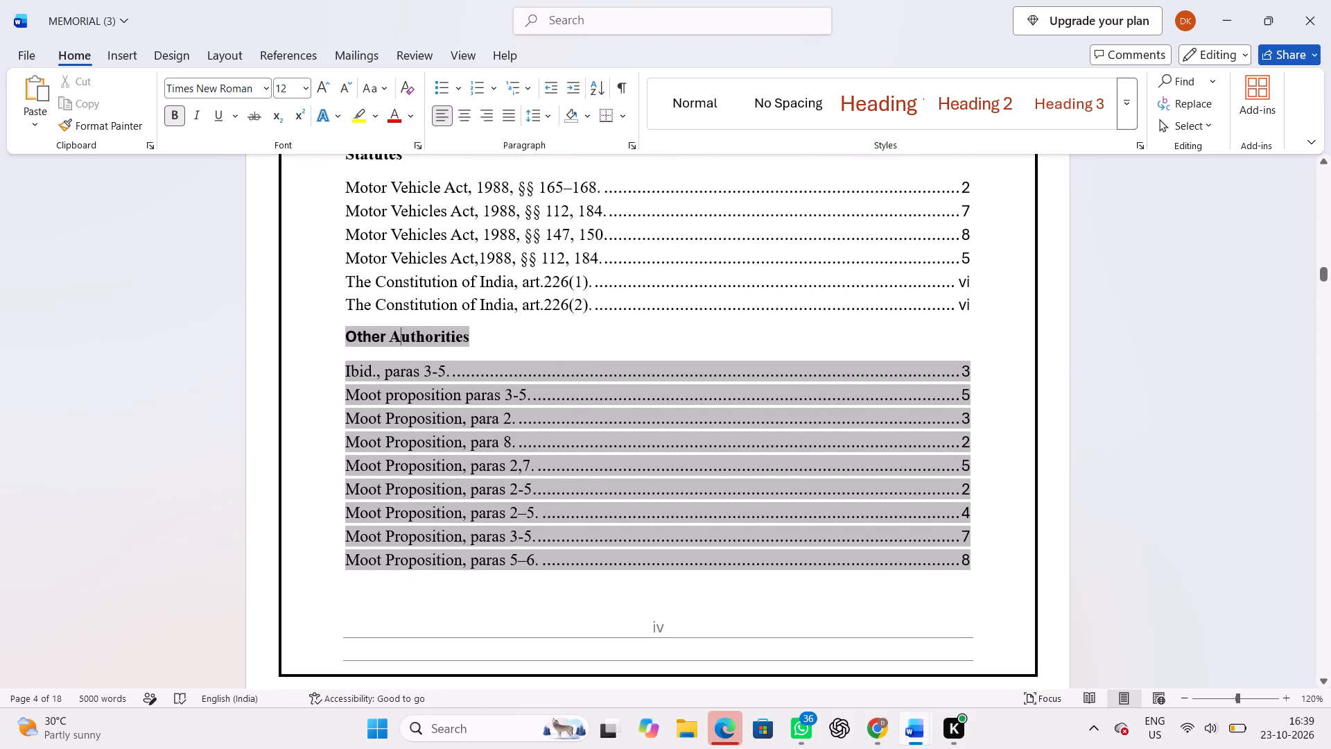
scroll(479, 436, up, 1)
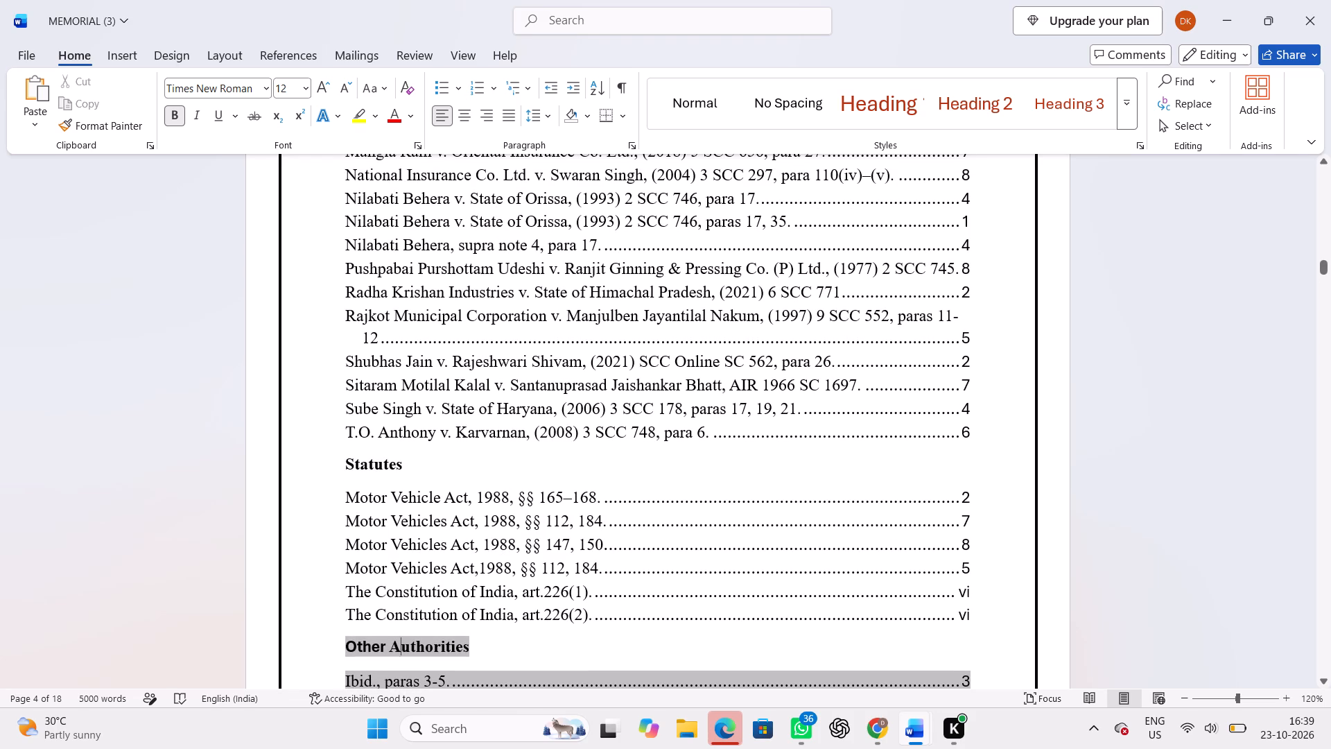
scroll(455, 515, right, 1)
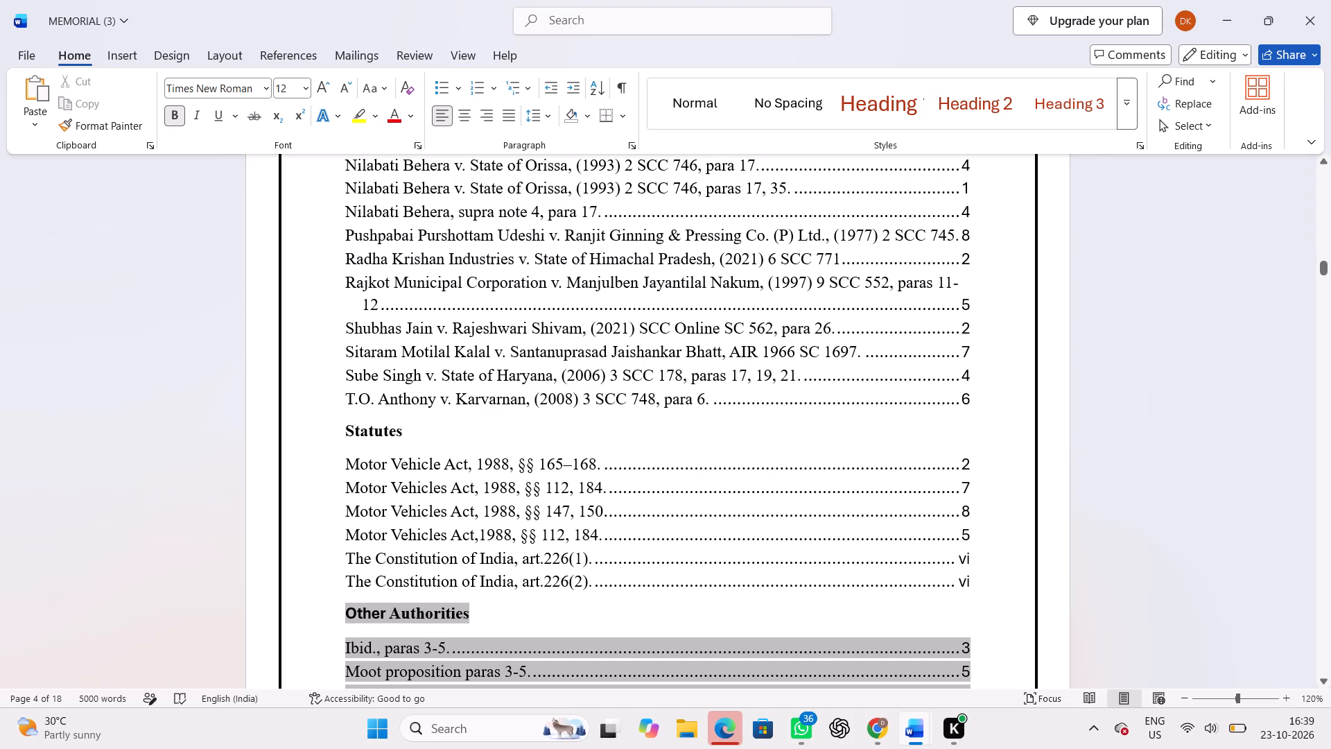
scroll(626, 490, up, 2)
scroll(626, 490, down, 1)
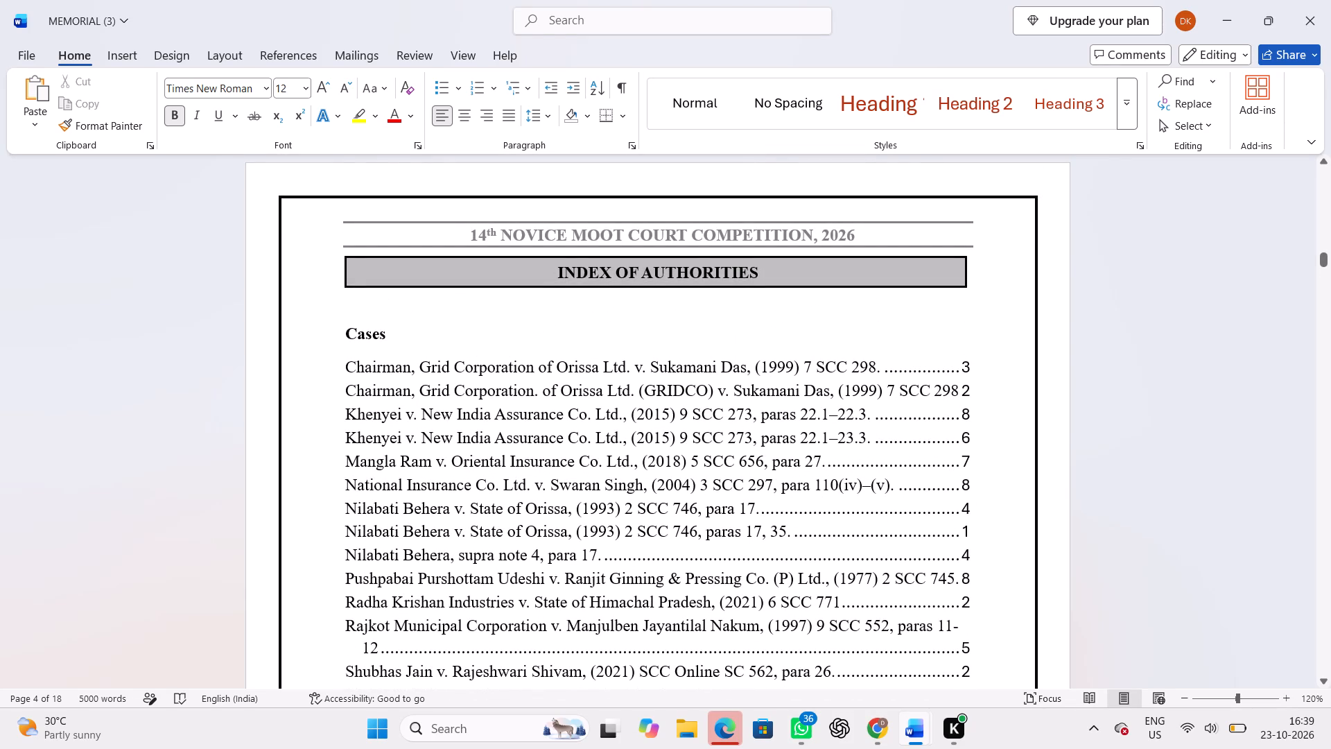
scroll(557, 336, down, 1)
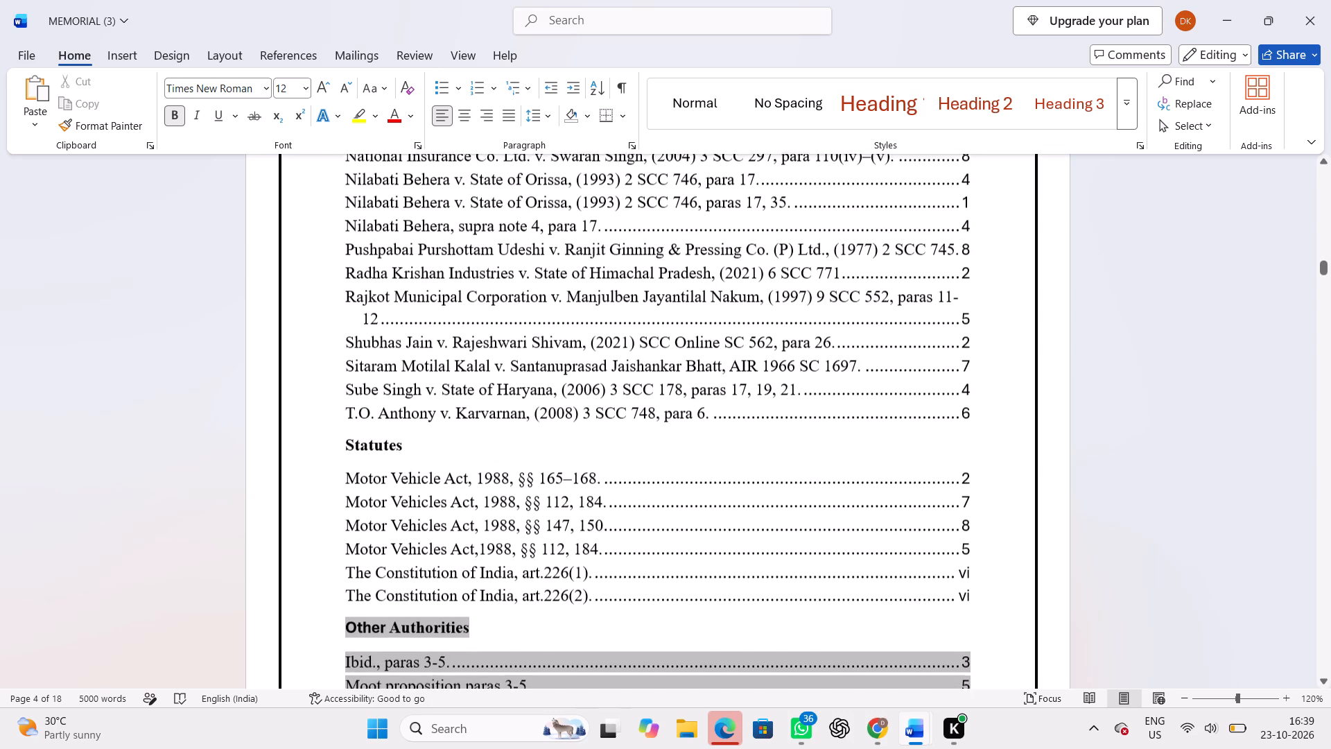
scroll(557, 336, down, 1)
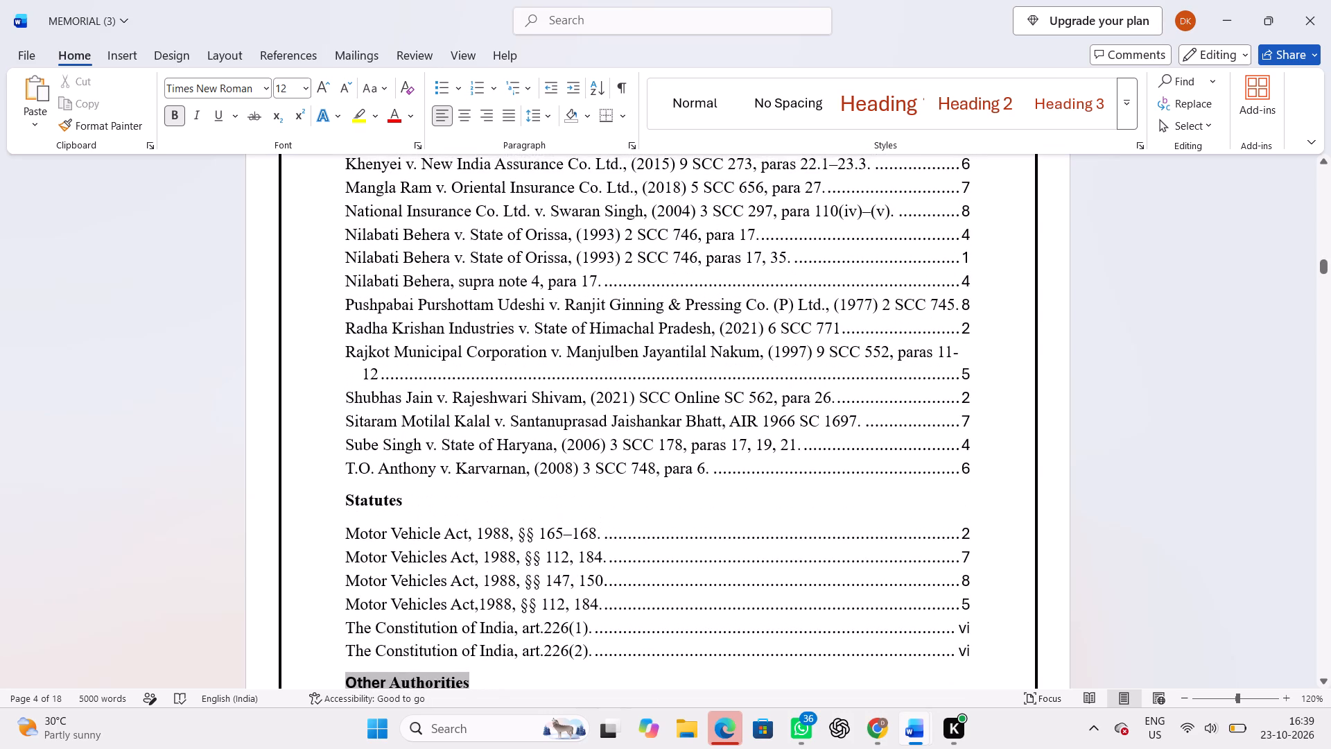
scroll(557, 336, down, 1)
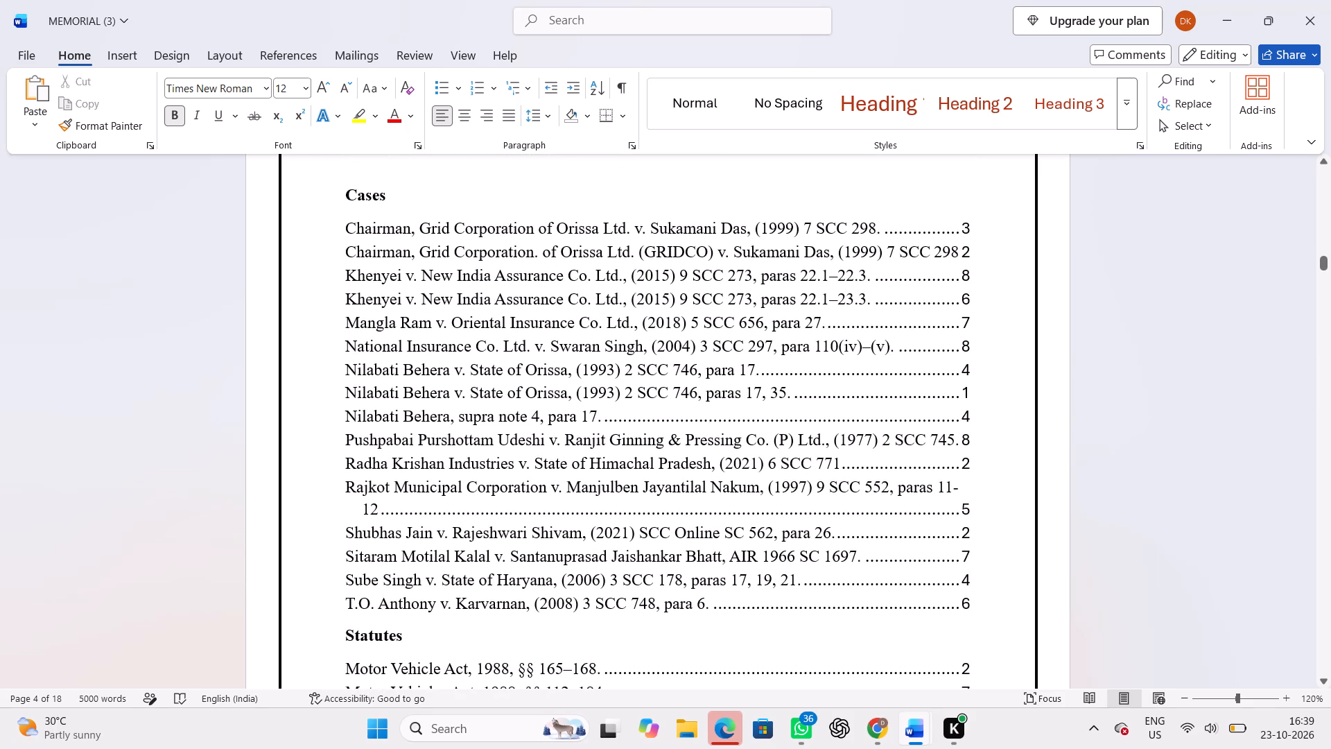
scroll(762, 372, down, 2)
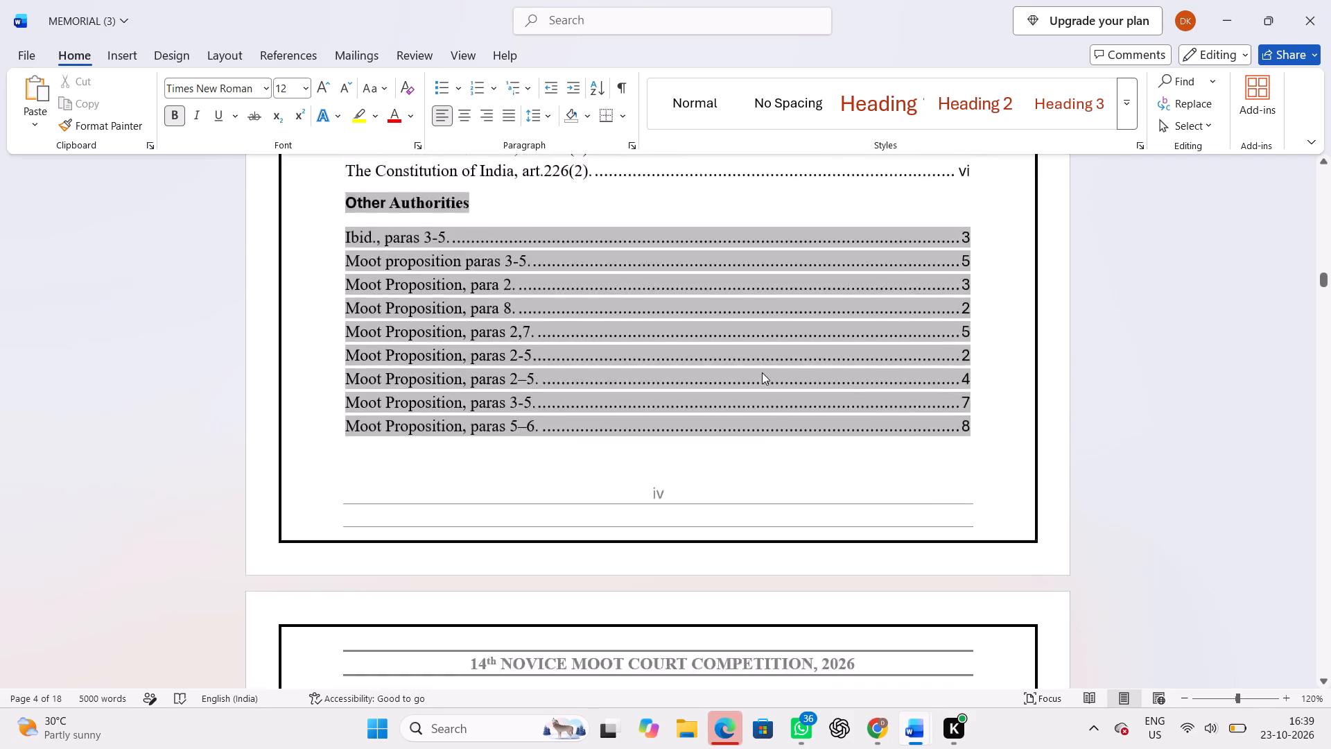
scroll(762, 372, down, 2)
click(783, 300)
Examine the formatting from the Statement of Jurisdiction through the Statement of Facts, Issues and Summary of Arguments to Arguments Advanced.
scroll(783, 300, down, 1)
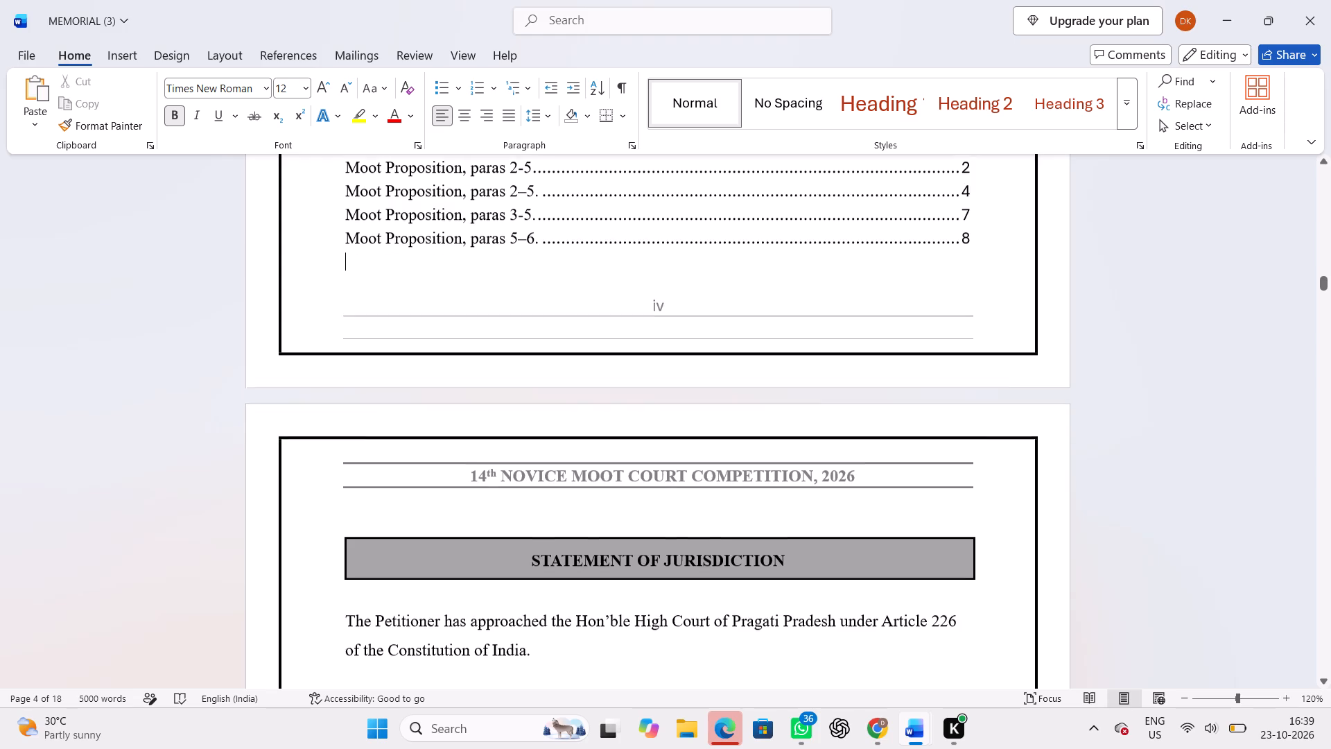
scroll(783, 300, down, 6)
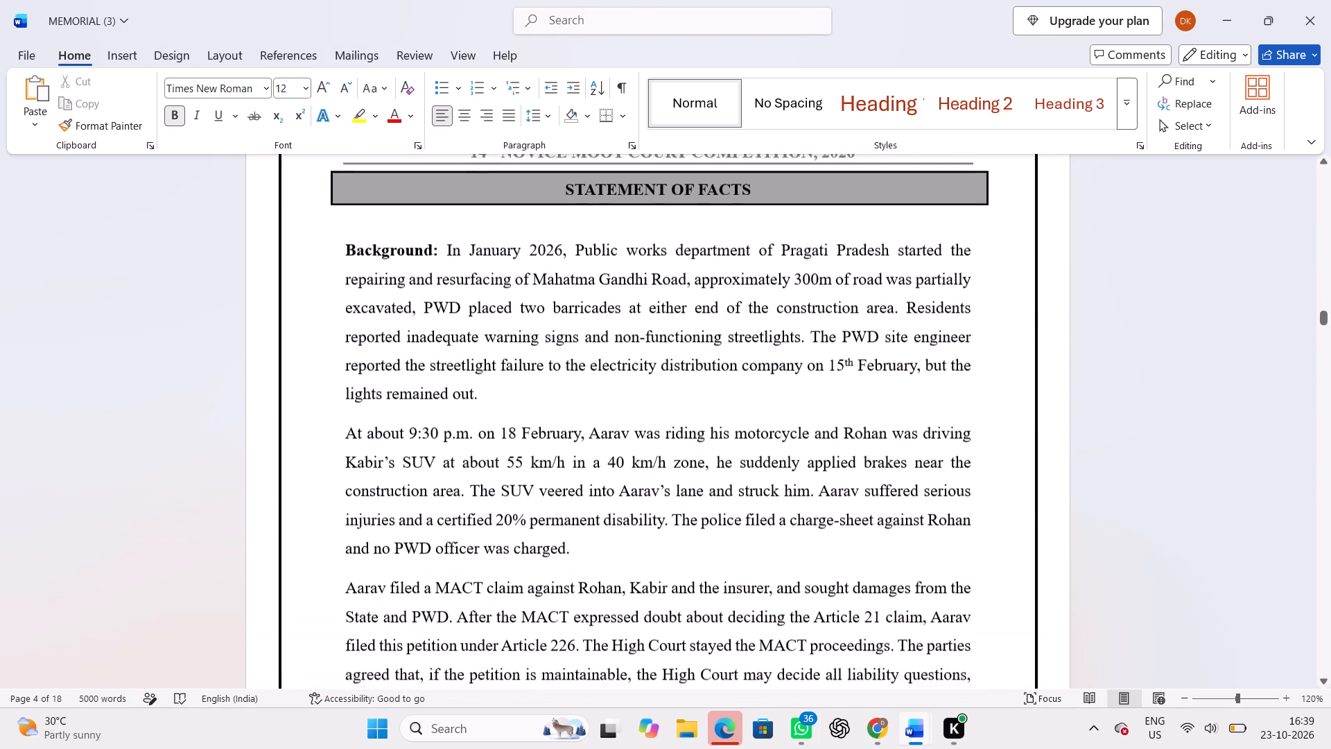
scroll(783, 300, down, 2)
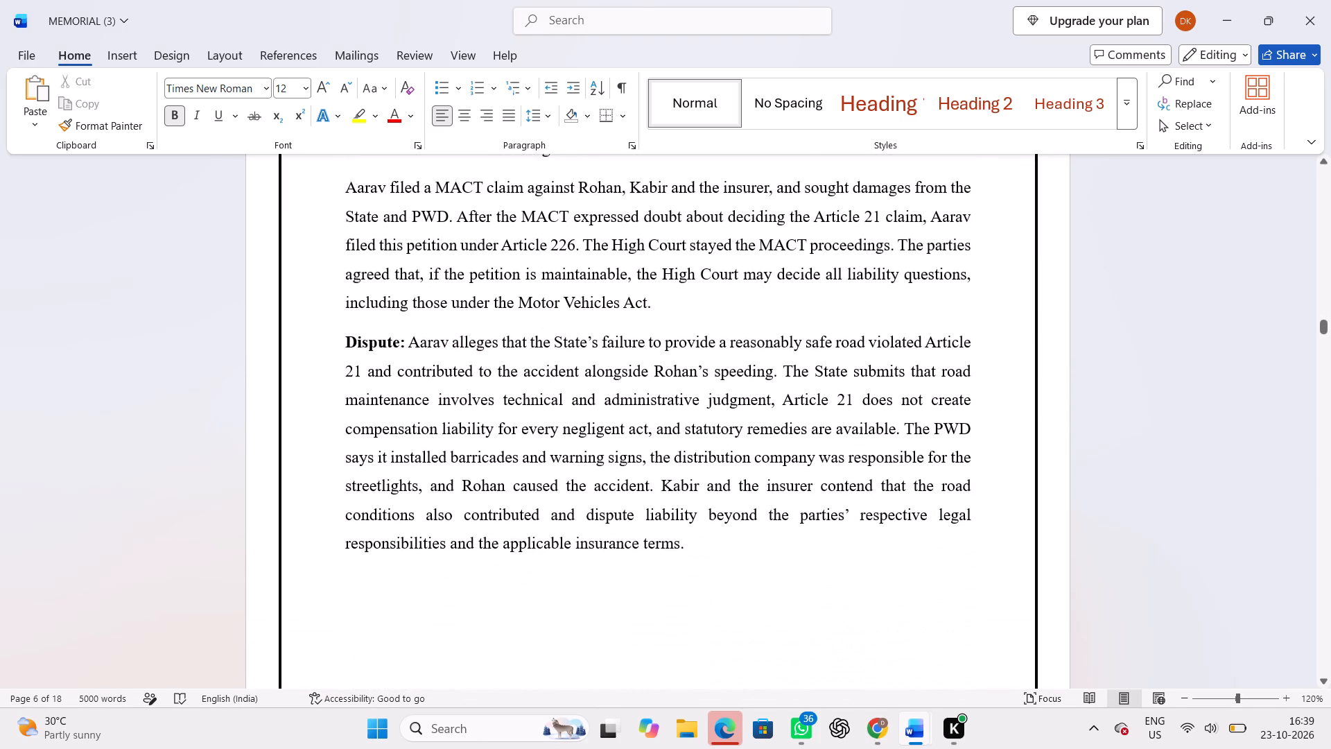
scroll(783, 300, down, 4)
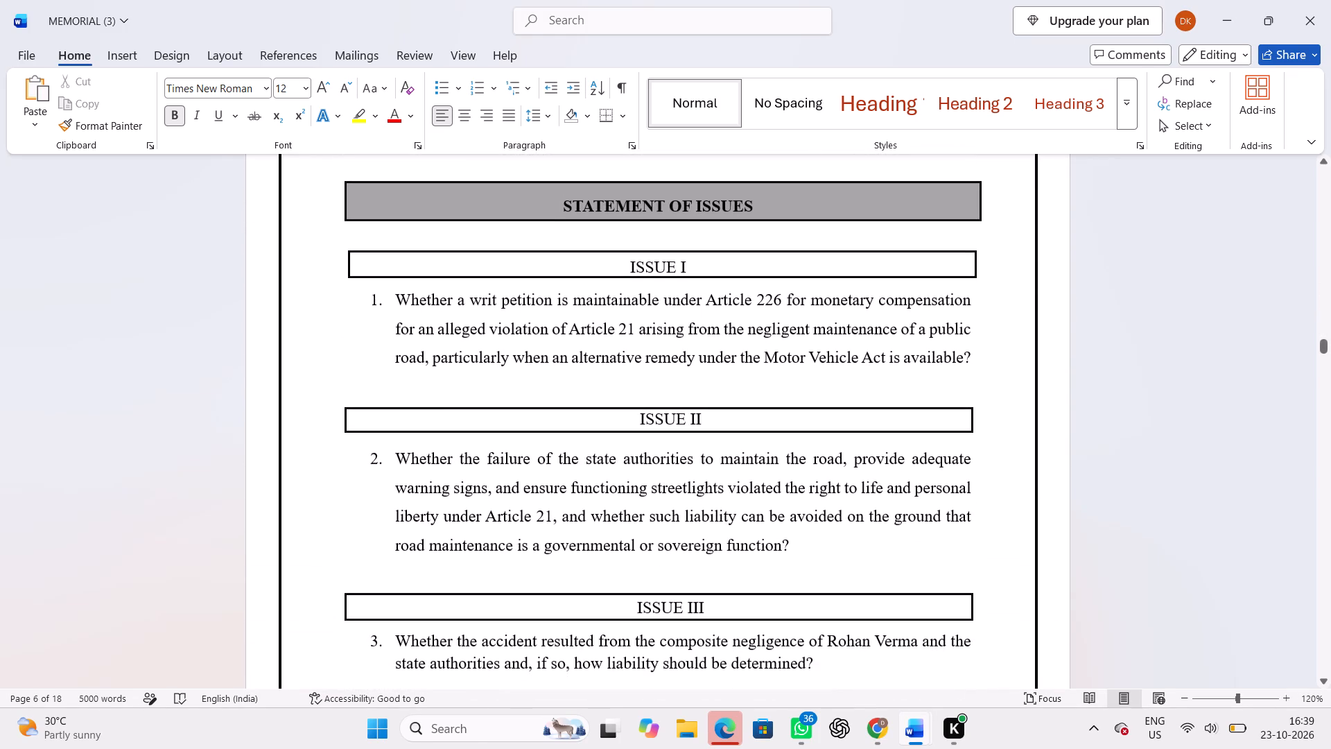
scroll(783, 300, down, 5)
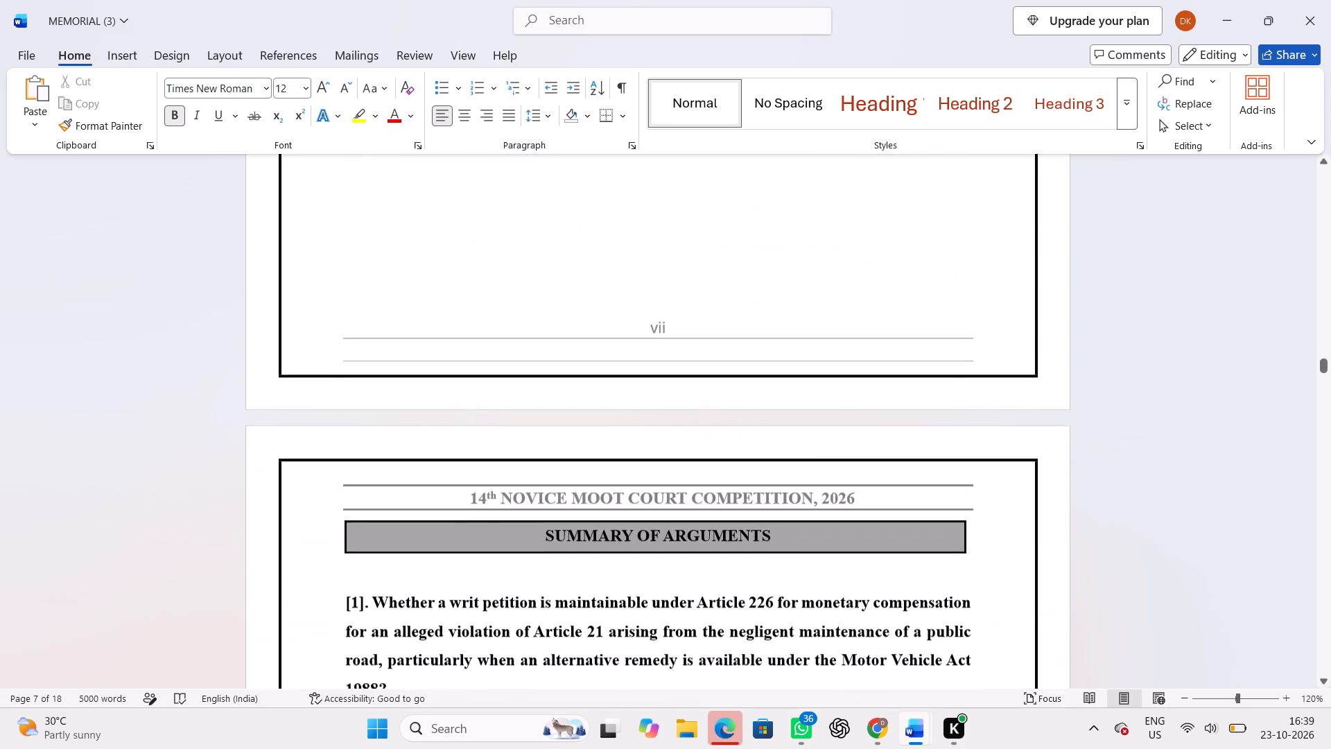
scroll(783, 300, down, 6)
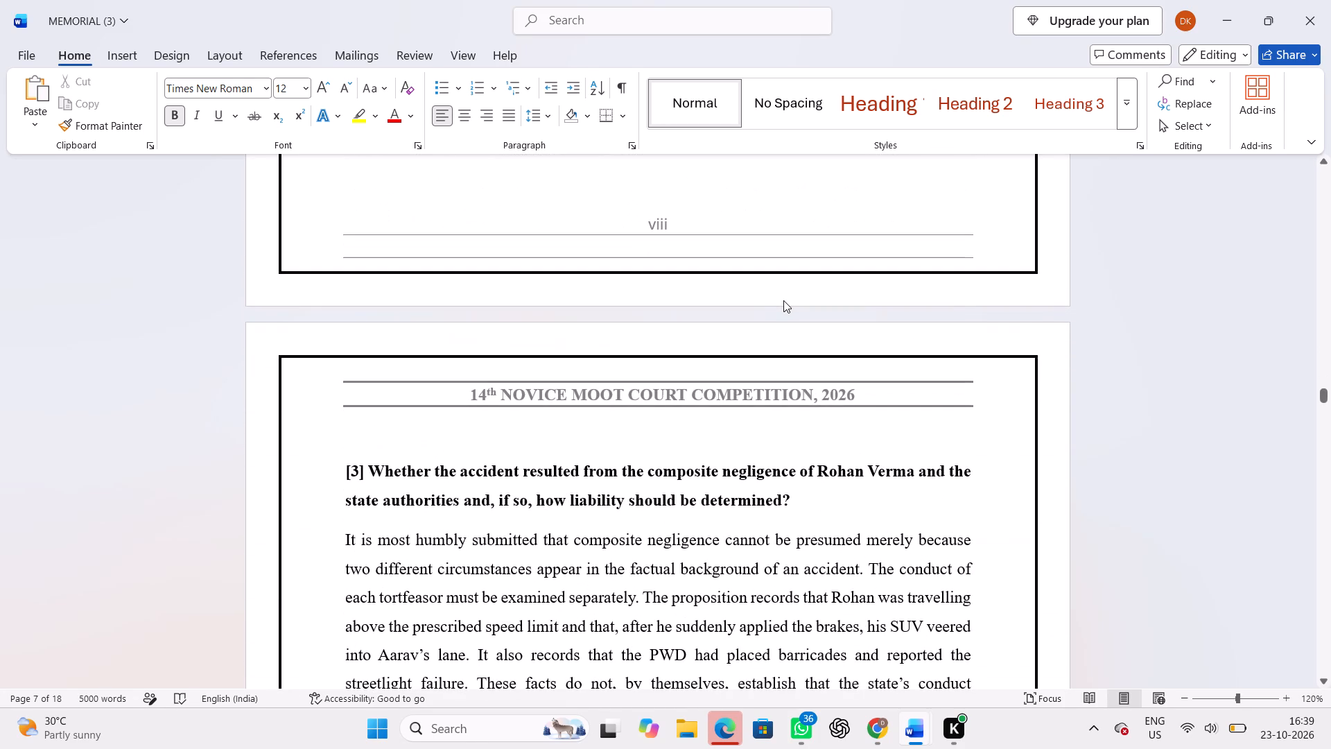
scroll(783, 300, down, 4)
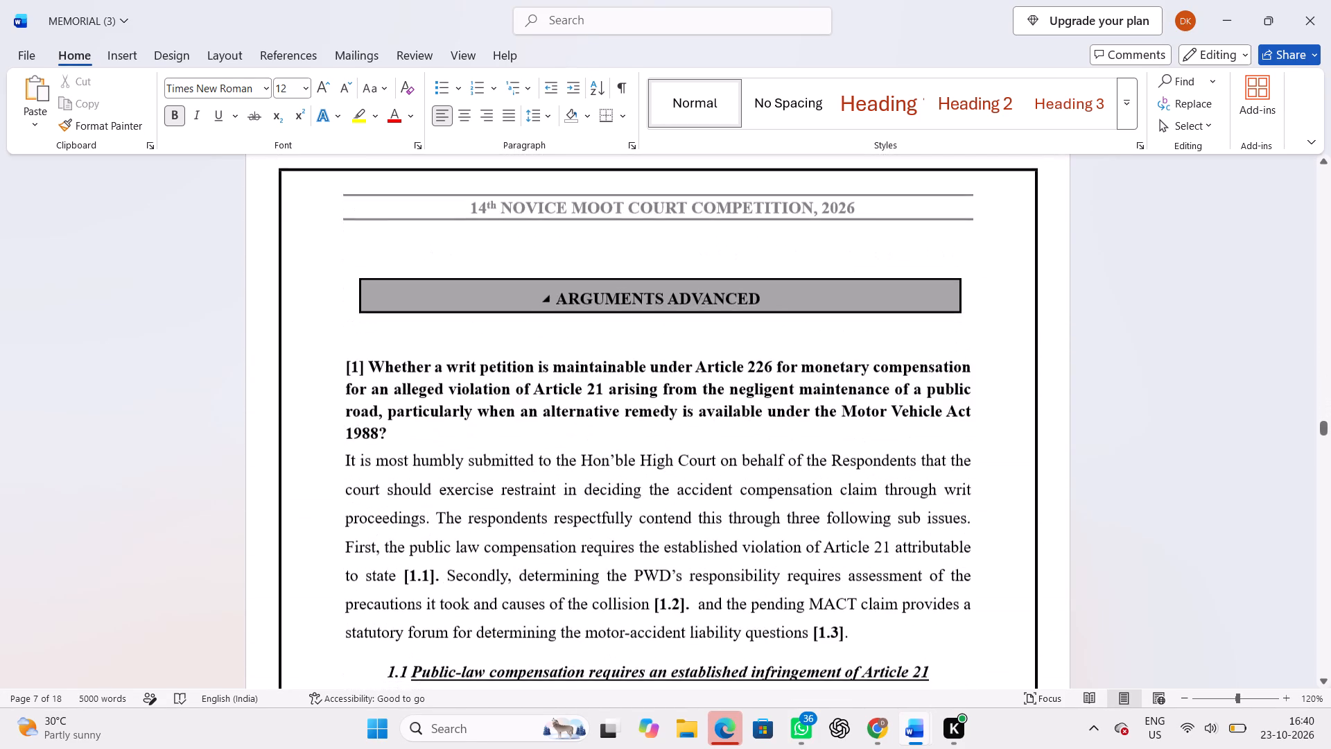
scroll(783, 300, down, 1)
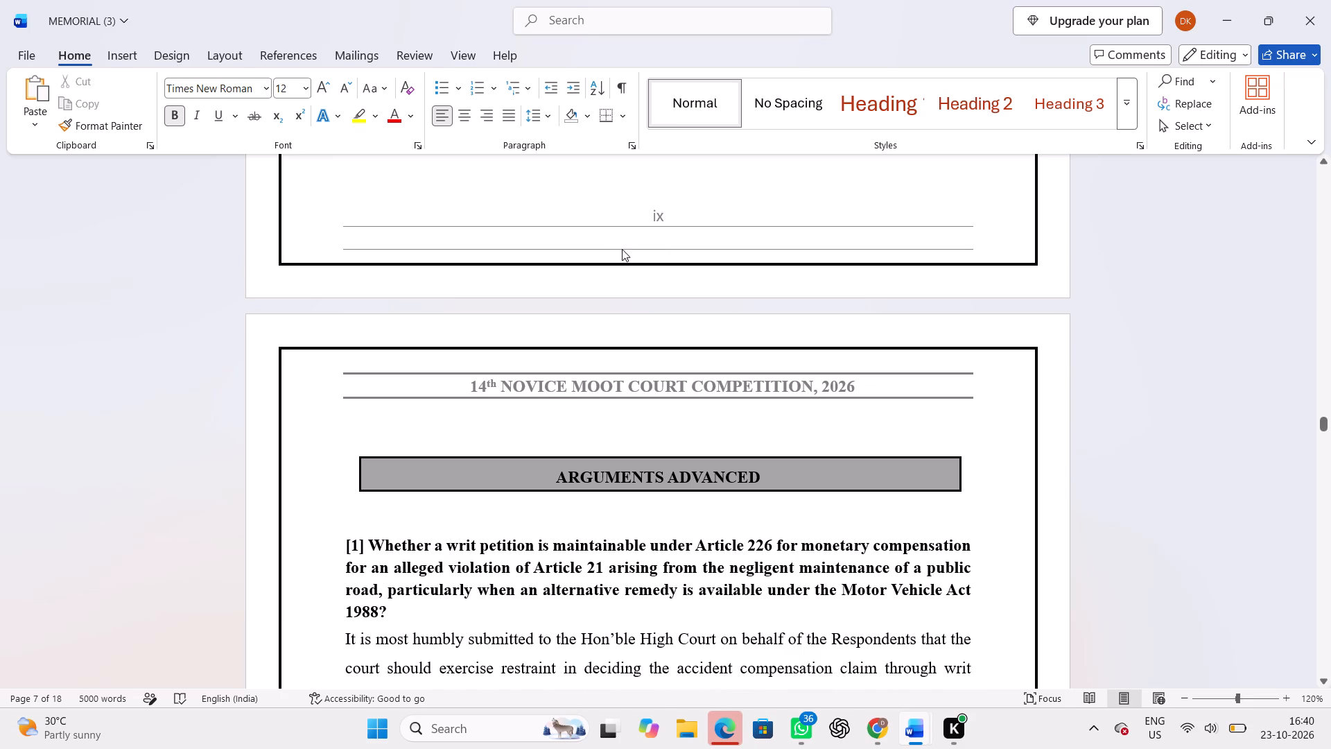
scroll(655, 231, up, 13)
scroll(655, 231, down, 1)
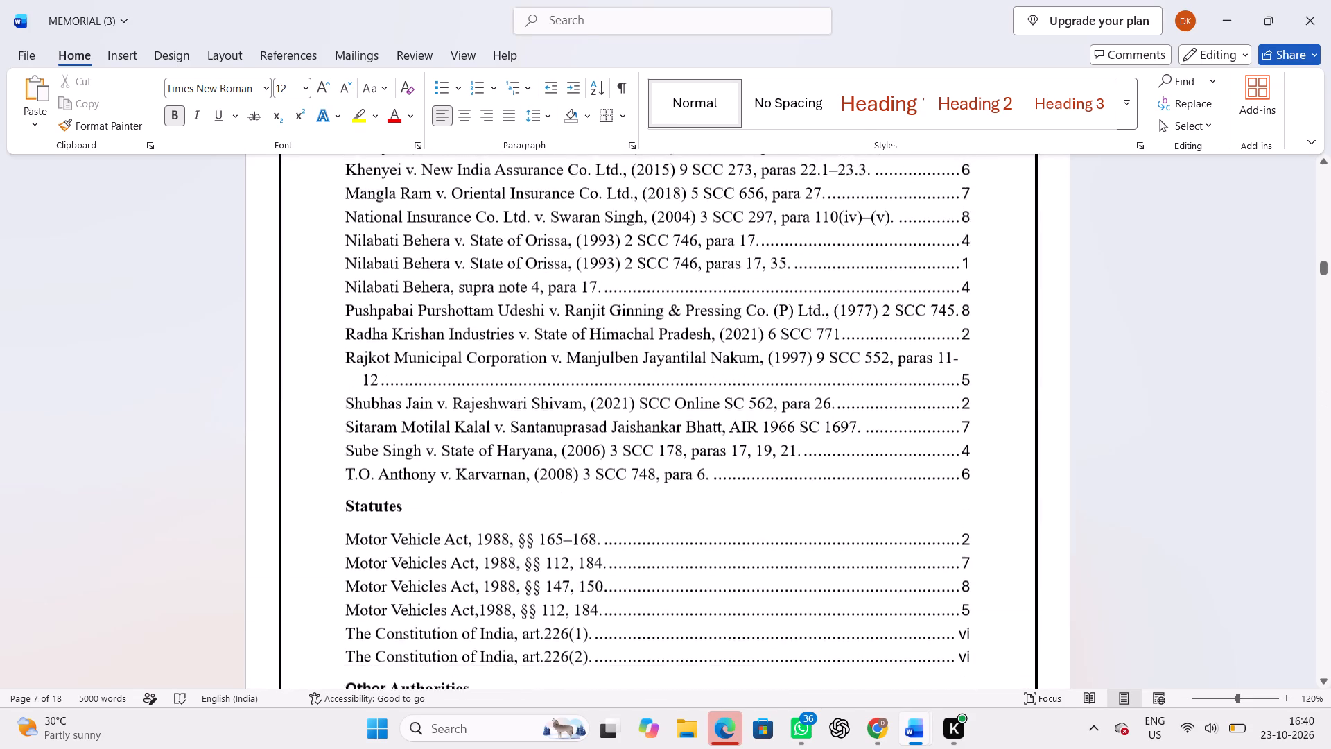
scroll(655, 231, down, 3)
scroll(655, 231, up, 4)
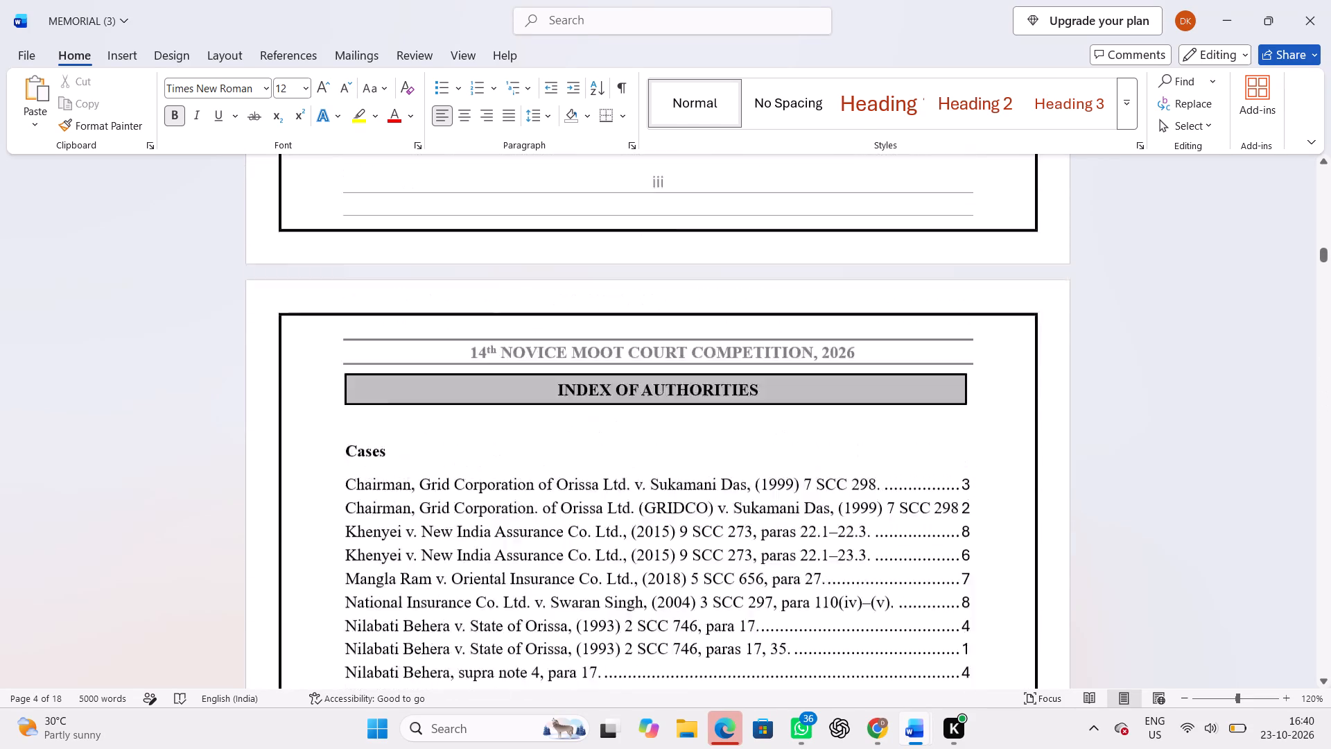
scroll(655, 231, up, 7)
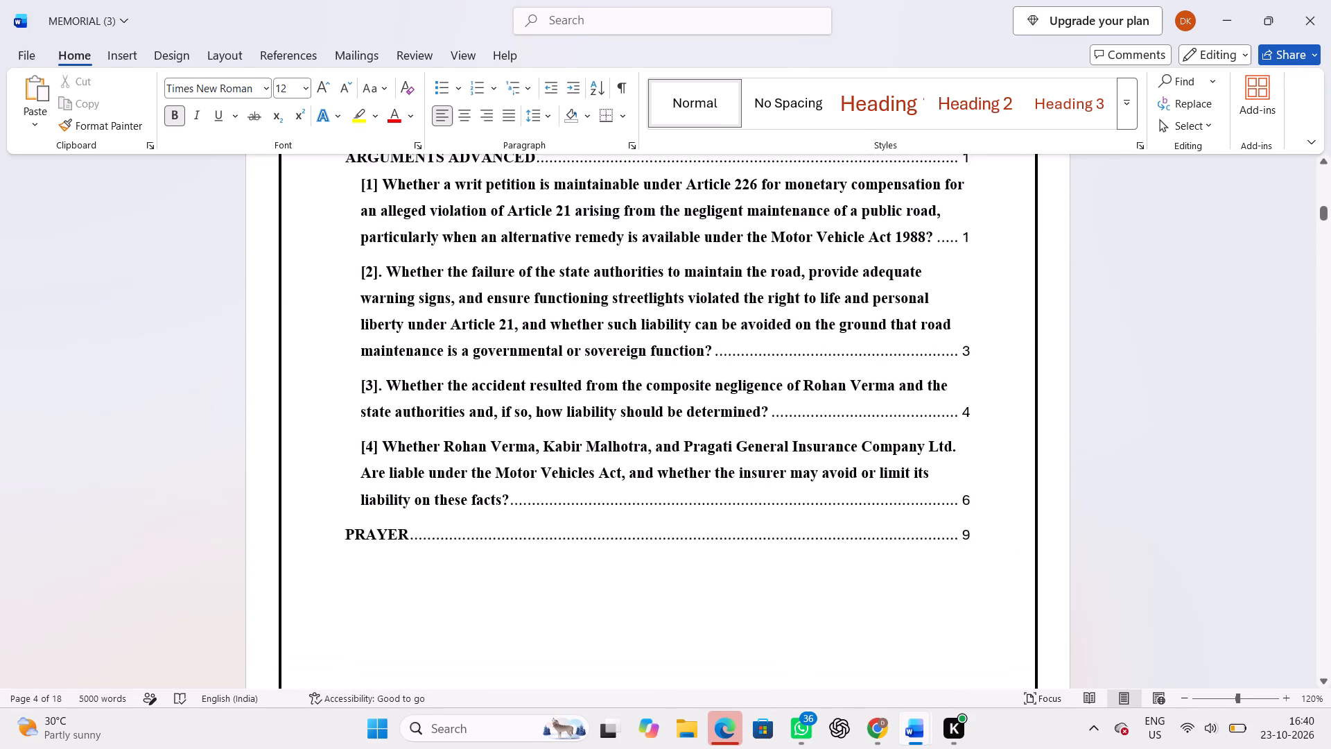
scroll(655, 231, up, 3)
scroll(655, 231, down, 5)
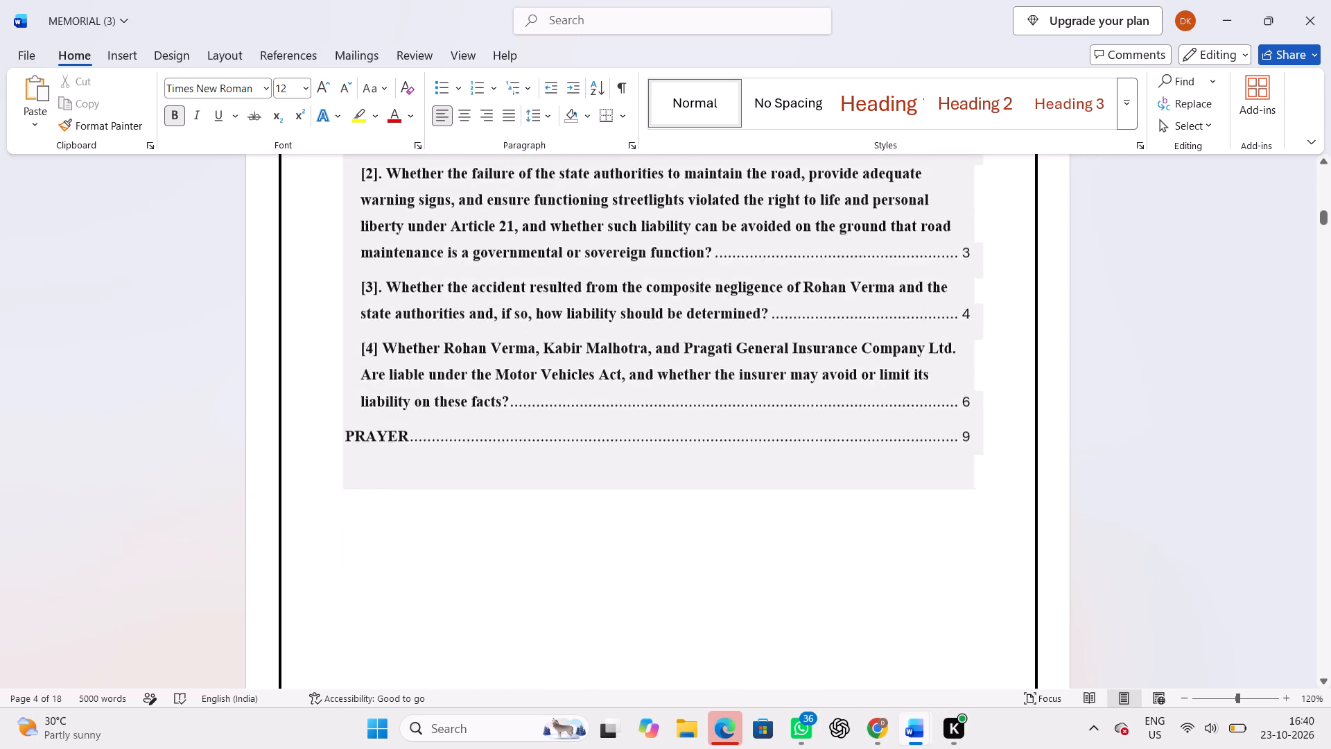
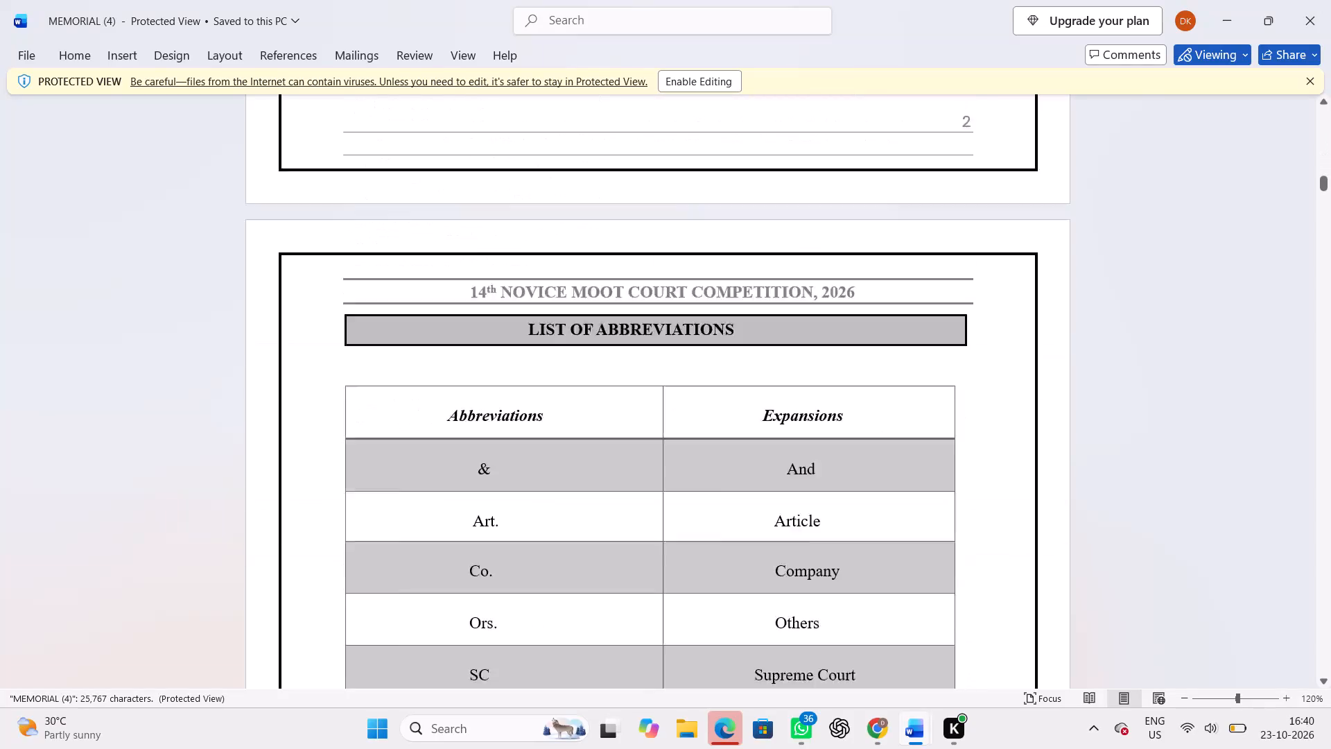
Review MEMORIAL (4) from the List of Abbreviations through the Index of Authorities to the Statement of Jurisdiction, and return to MEMORIAL (3).
scroll(699, 409, down, 3)
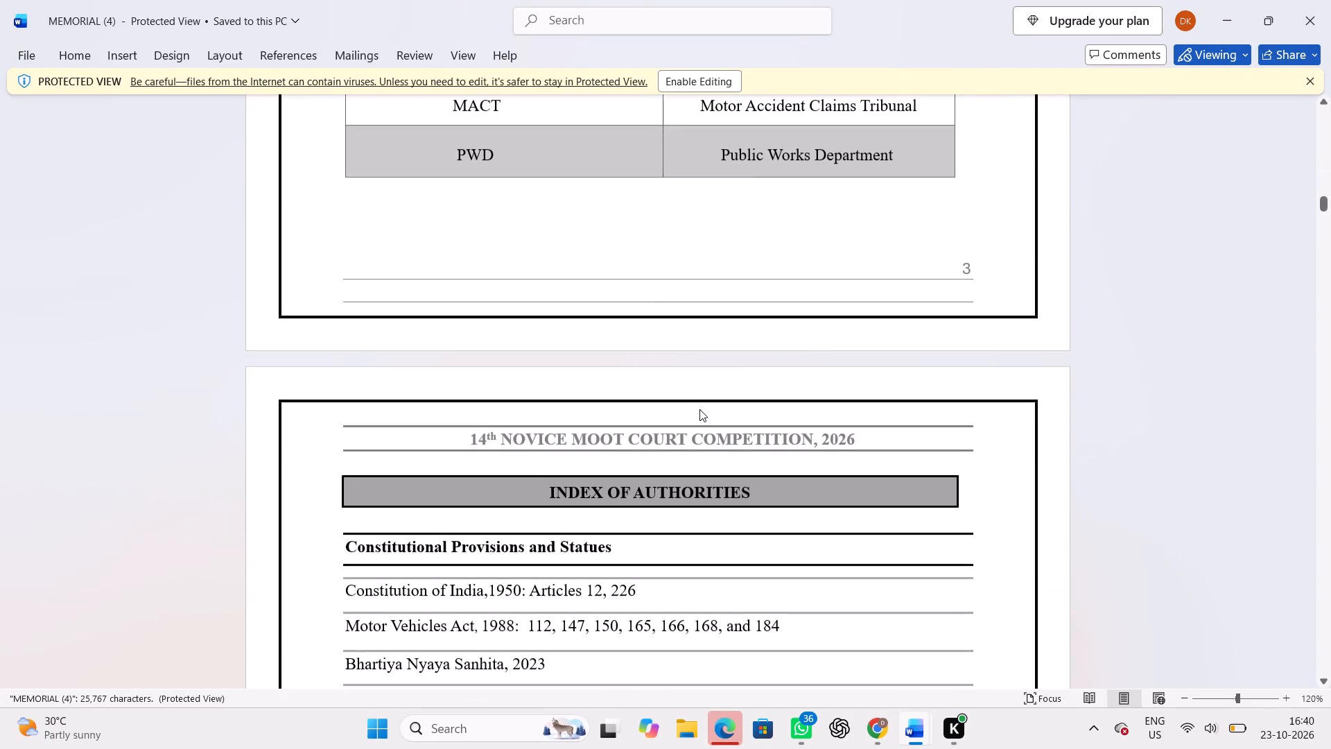
scroll(699, 409, down, 3)
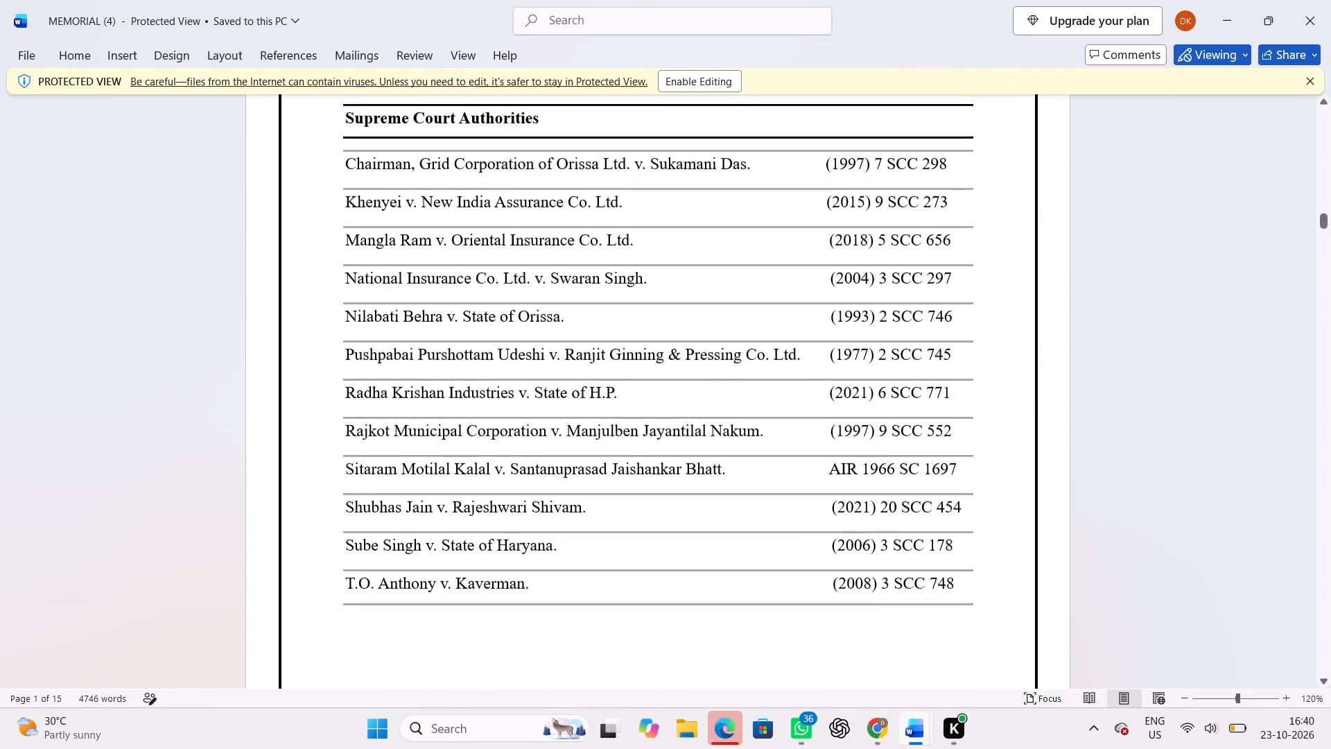
scroll(699, 409, down, 3)
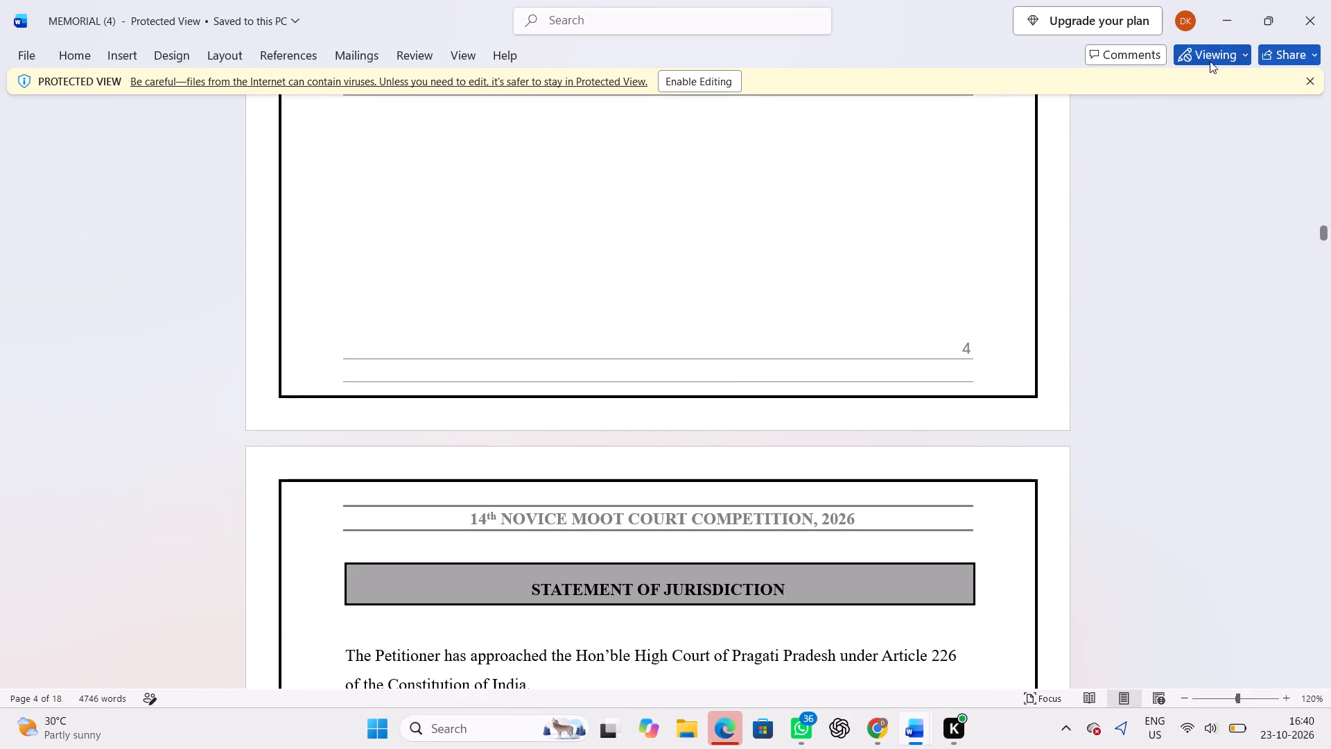
click(1231, 22)
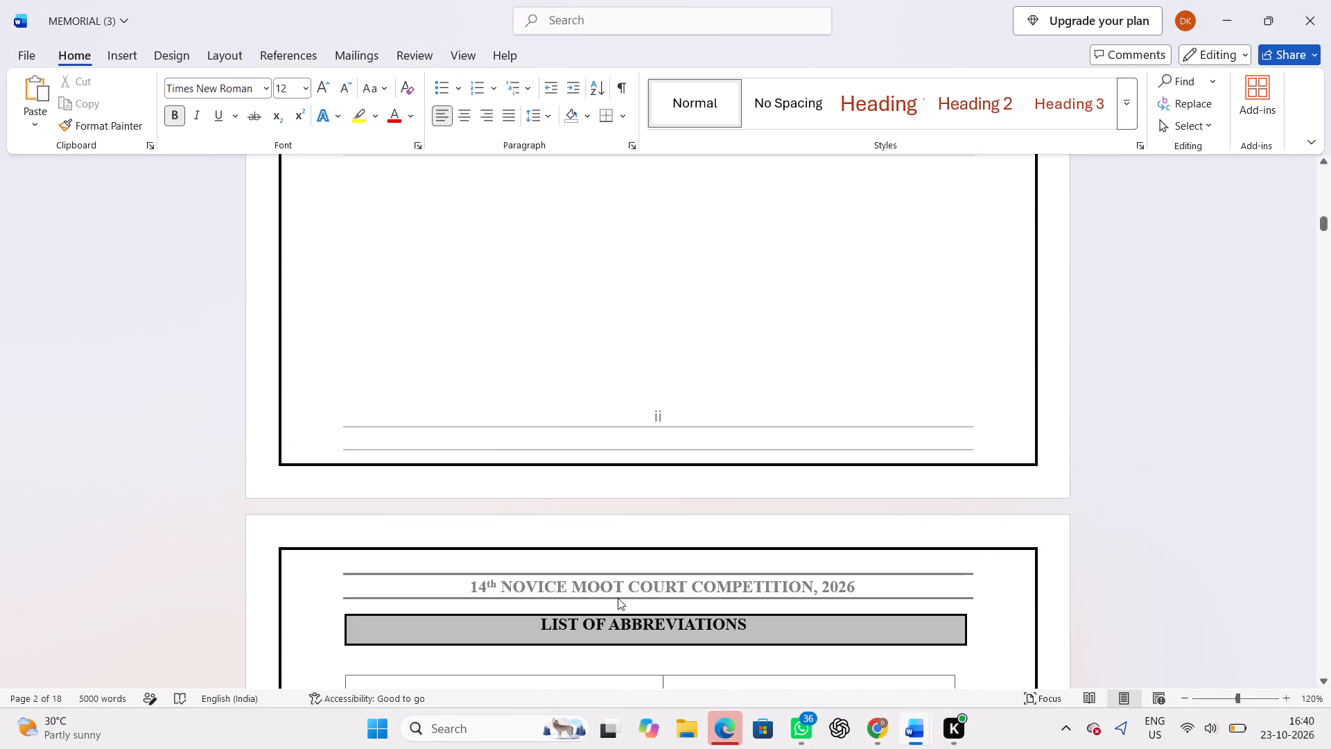
Add a closing hyphen to the "- MEMORANDUM ON BEHALF OF RESPONDENTS" line on the cover page.
scroll(551, 492, down, 4)
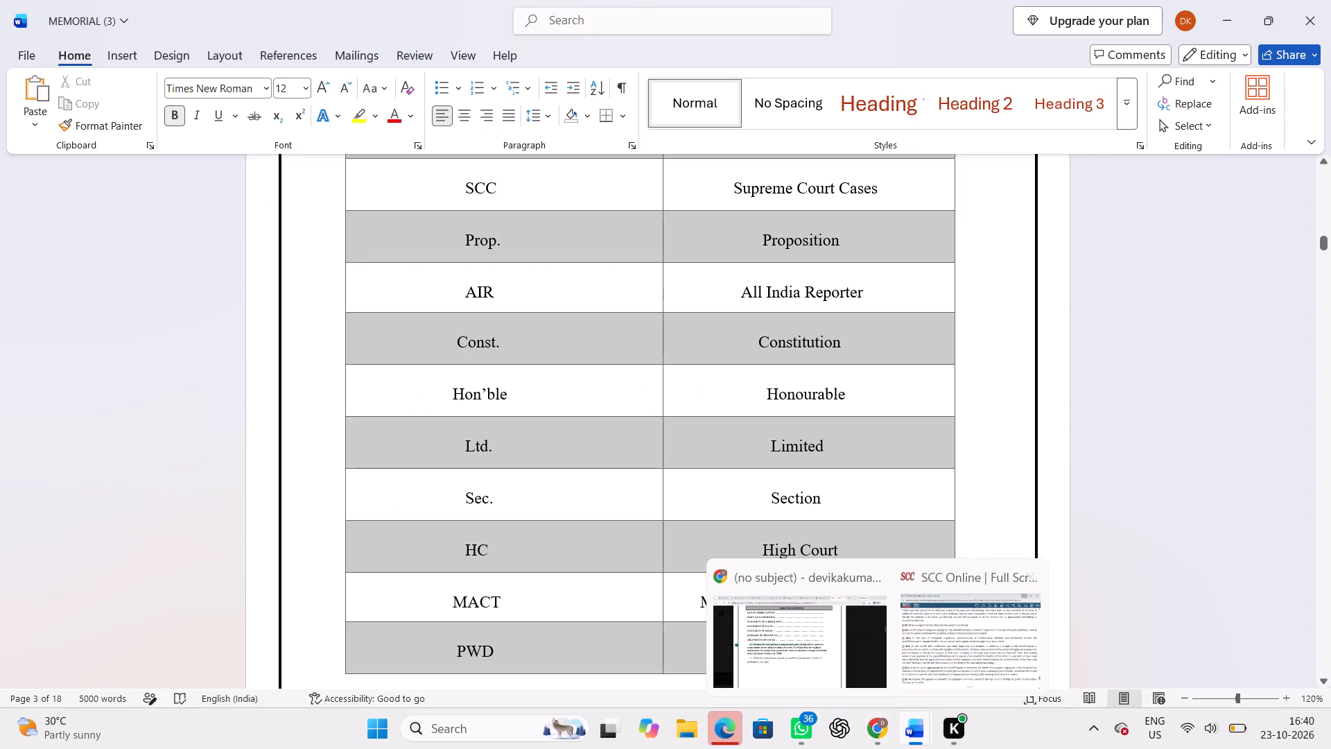
scroll(754, 402, up, 6)
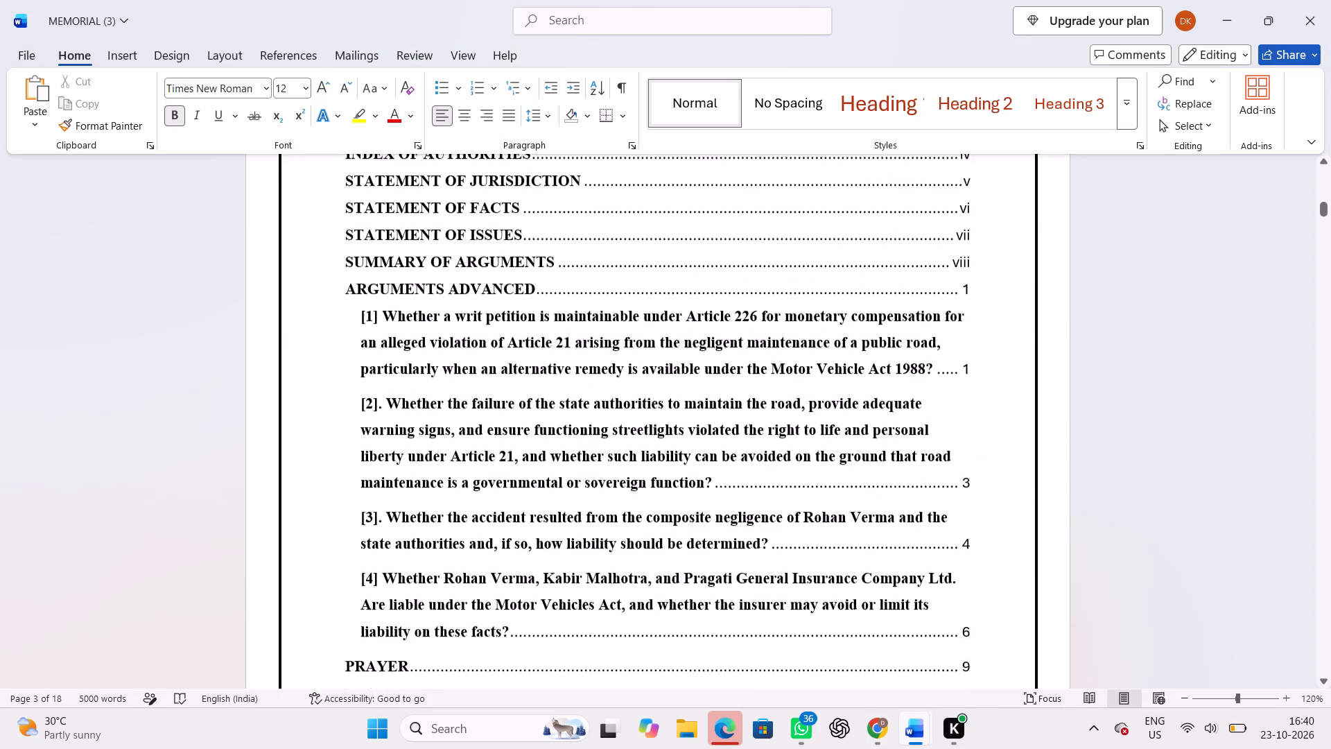
scroll(754, 402, up, 3)
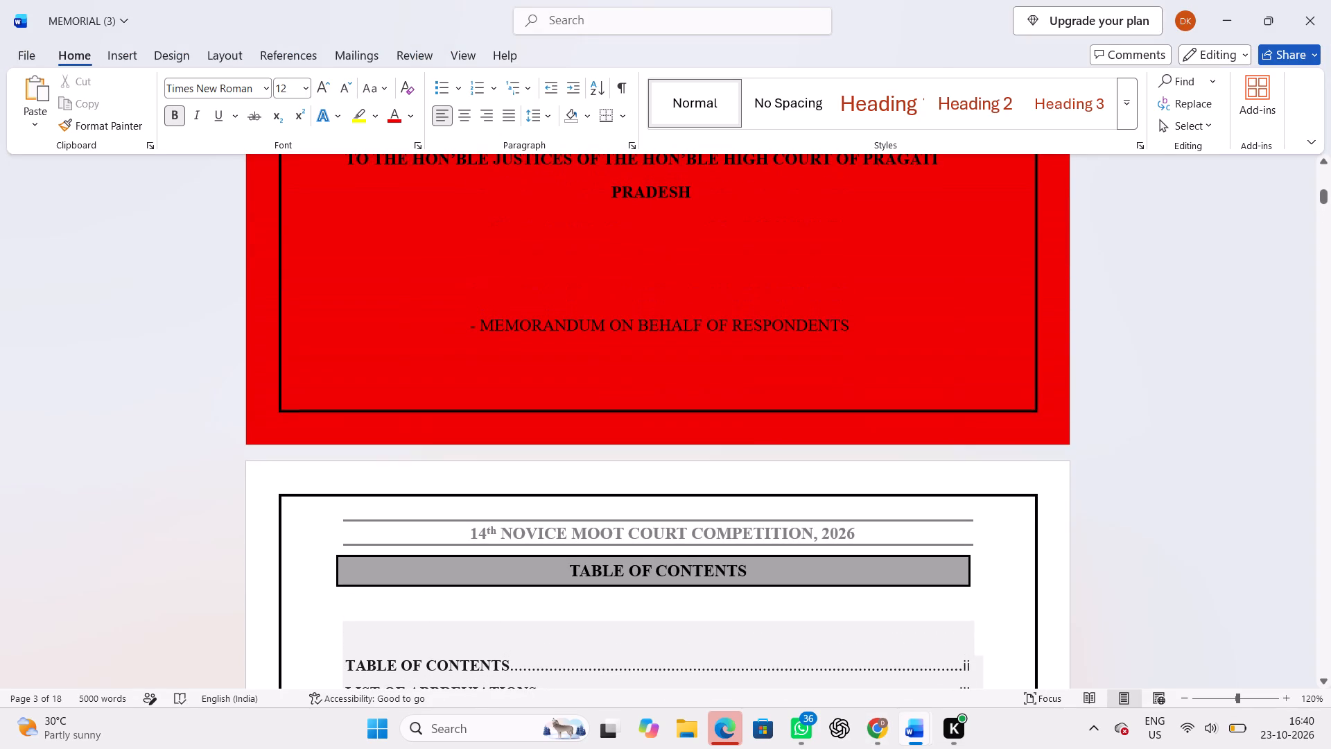
scroll(754, 402, up, 1)
click(1151, 335)
scroll(789, 348, up, 1)
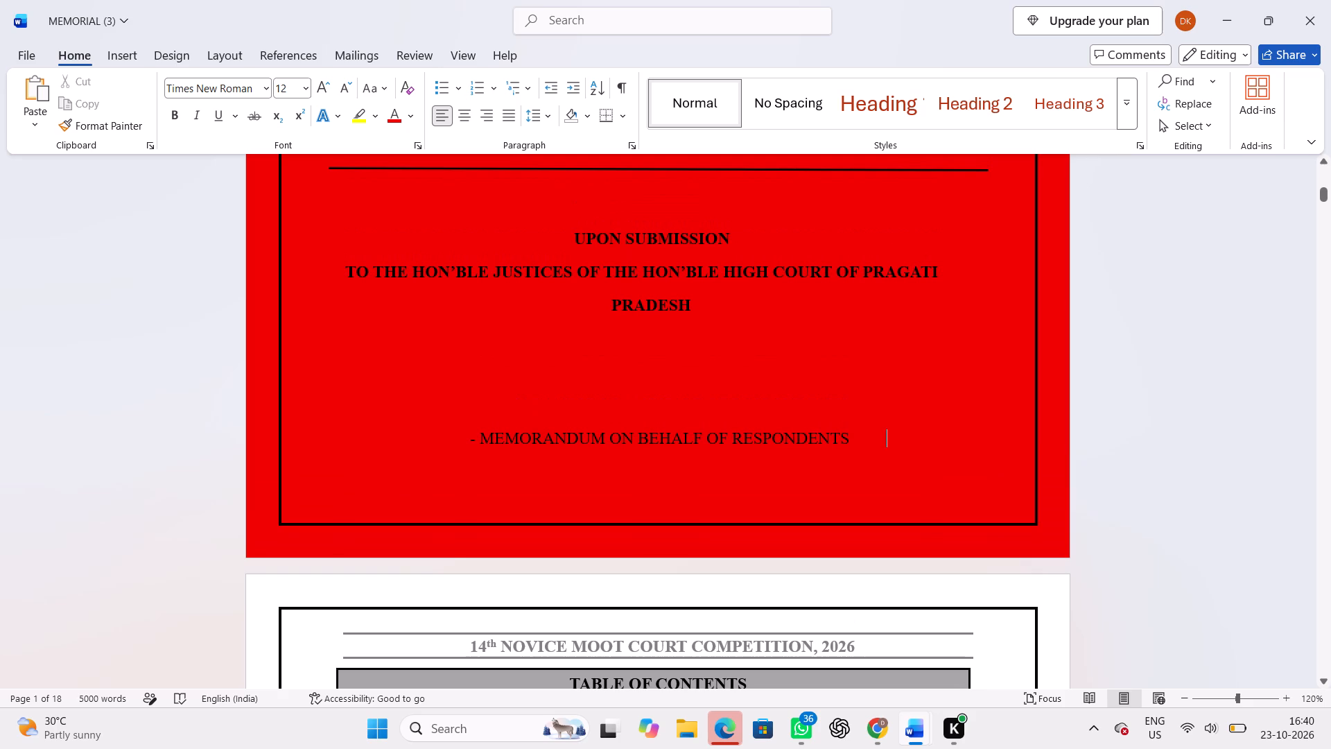
click(853, 440)
key(BackSpace)
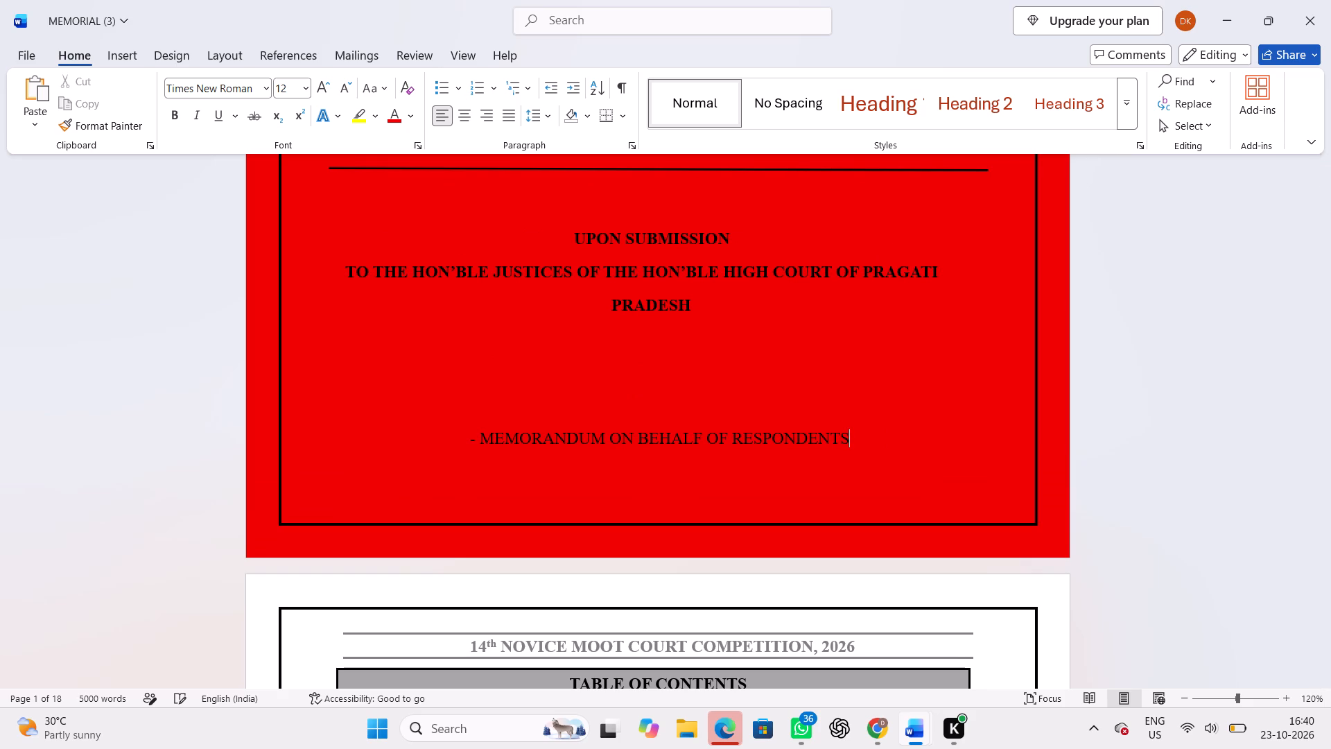
key(minus)
Add the text "MEMORANDUM ON BEHALF OF RESPONDENTS" to the Section 1 footer, between the two lines below the page number.
scroll(853, 440, down, 4)
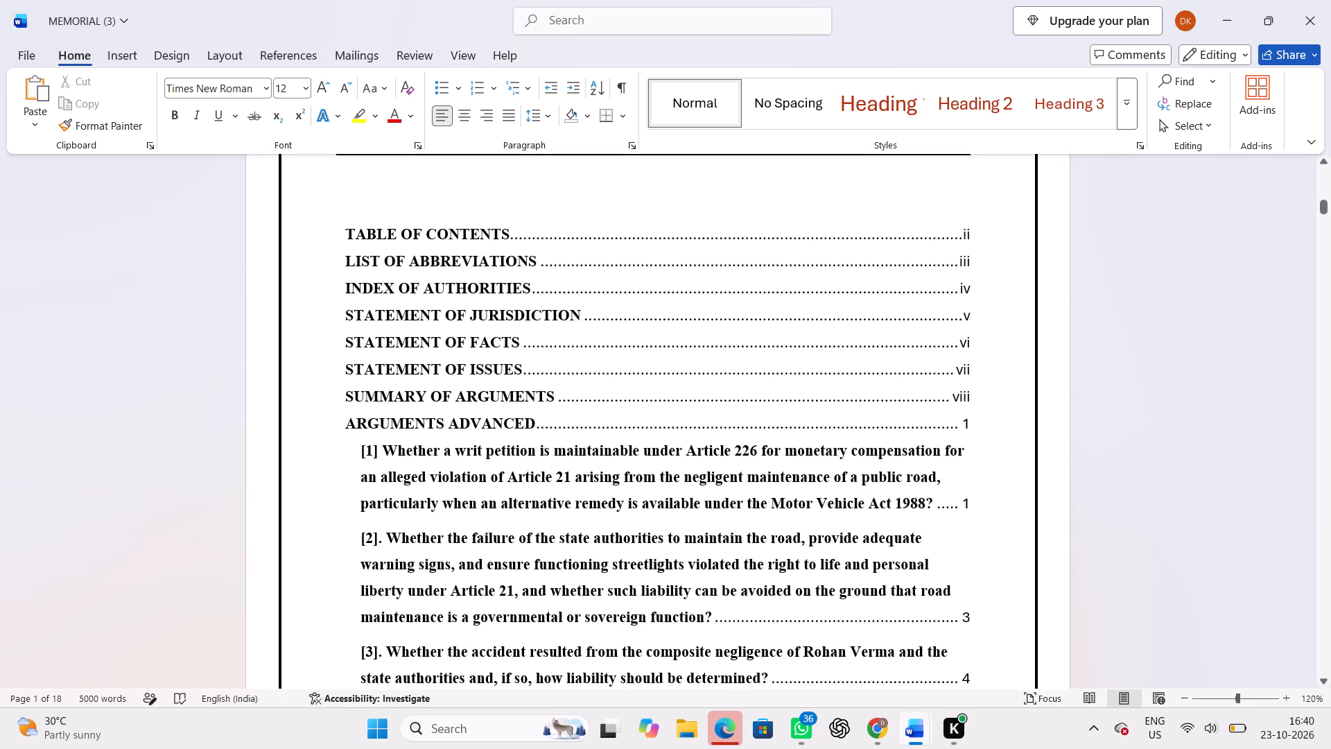
scroll(853, 440, down, 3)
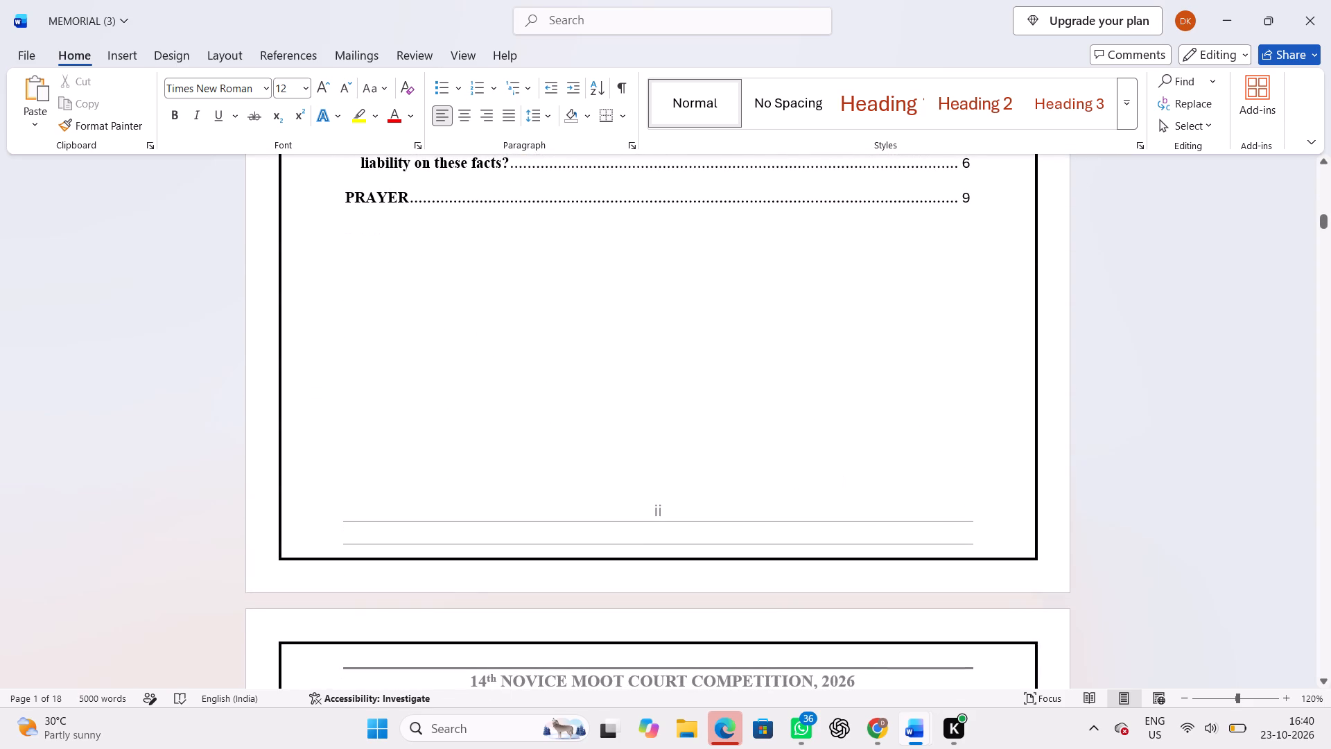
double_click(634, 538)
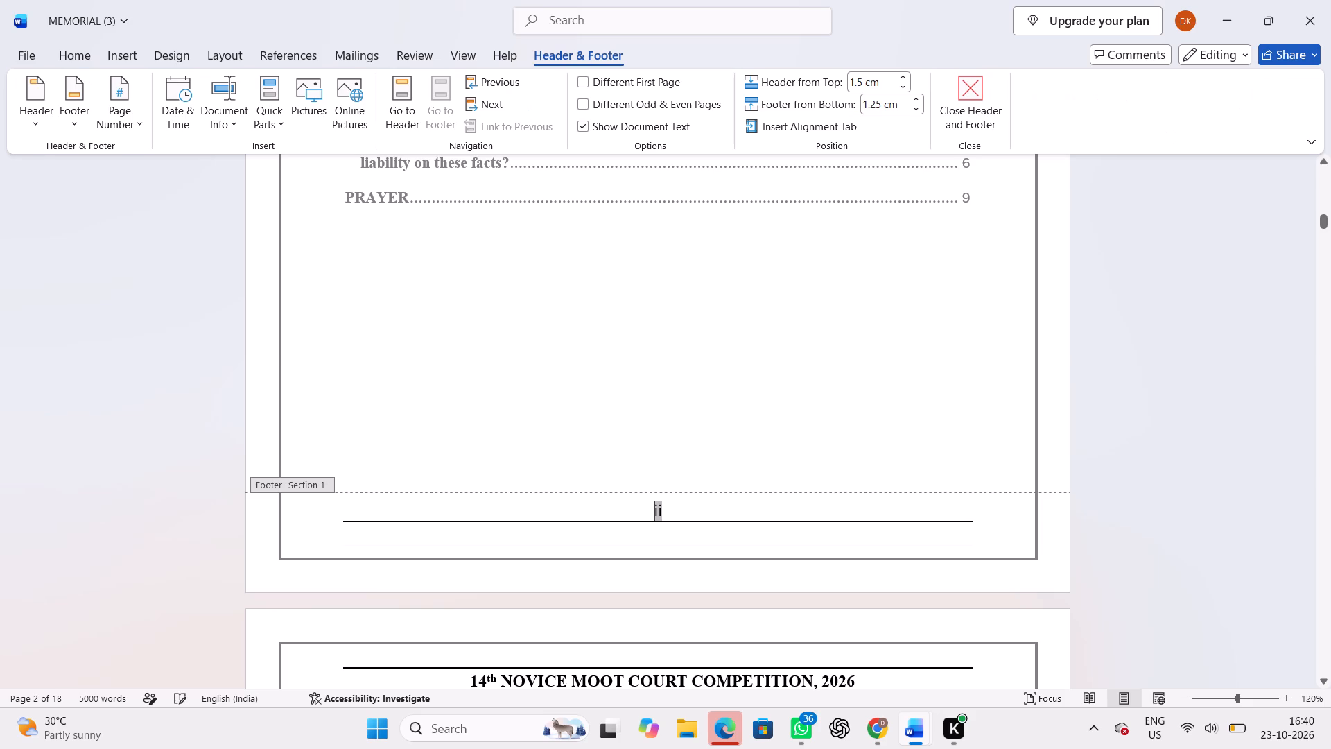
click(543, 537)
scroll(556, 536, up, 1)
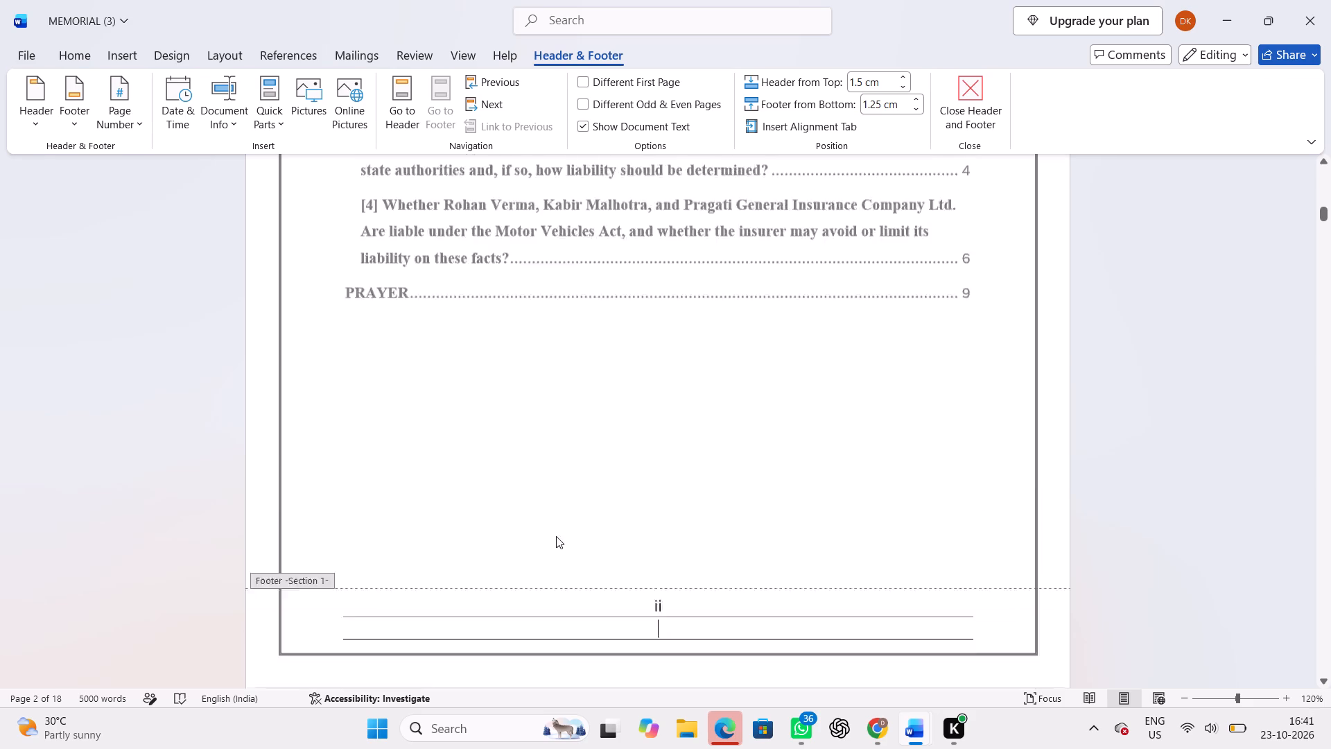
scroll(556, 536, up, 1)
scroll(556, 536, down, 2)
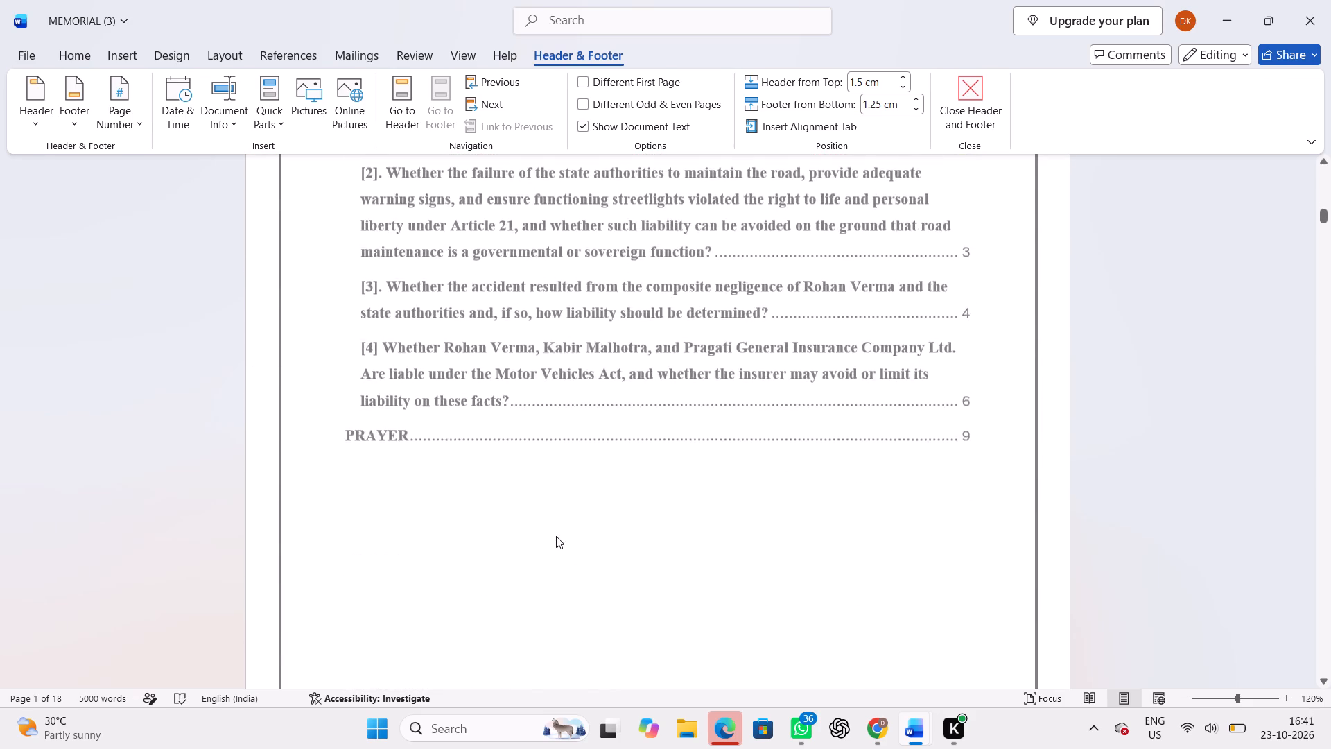
scroll(556, 536, down, 1)
click(529, 474)
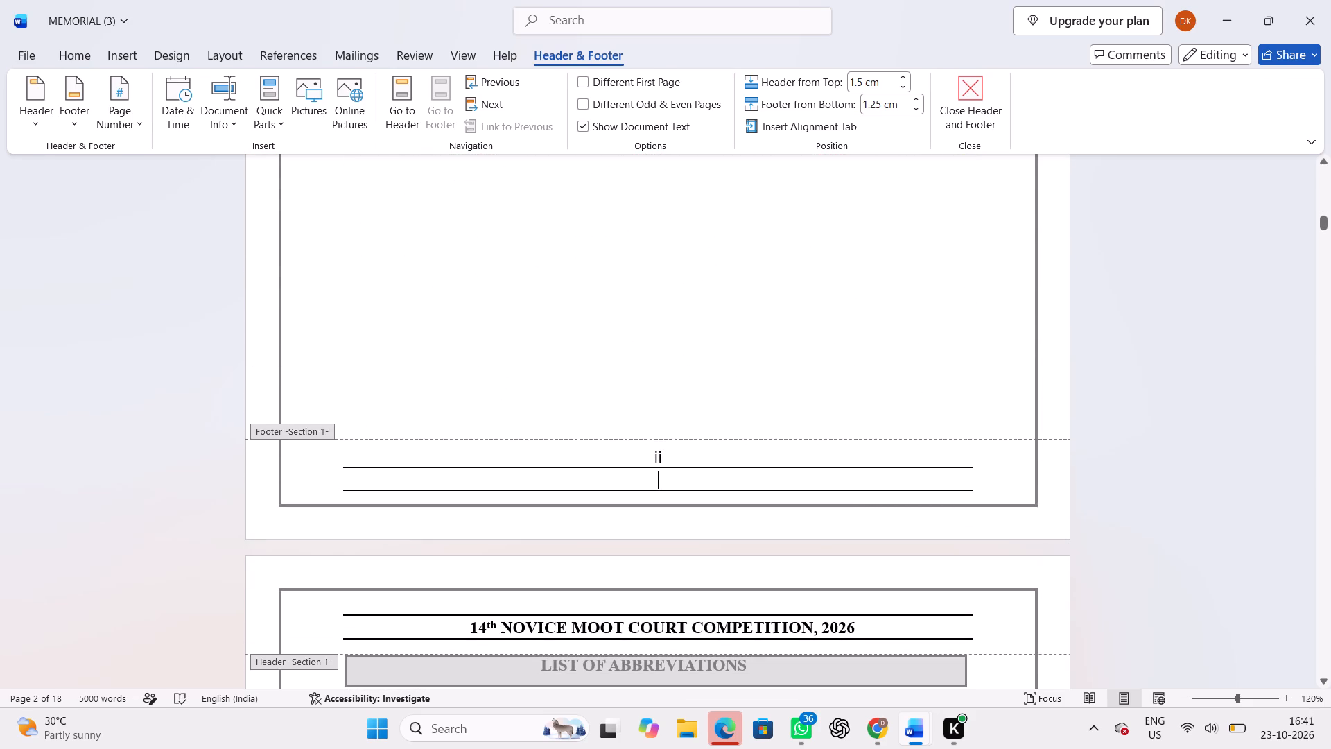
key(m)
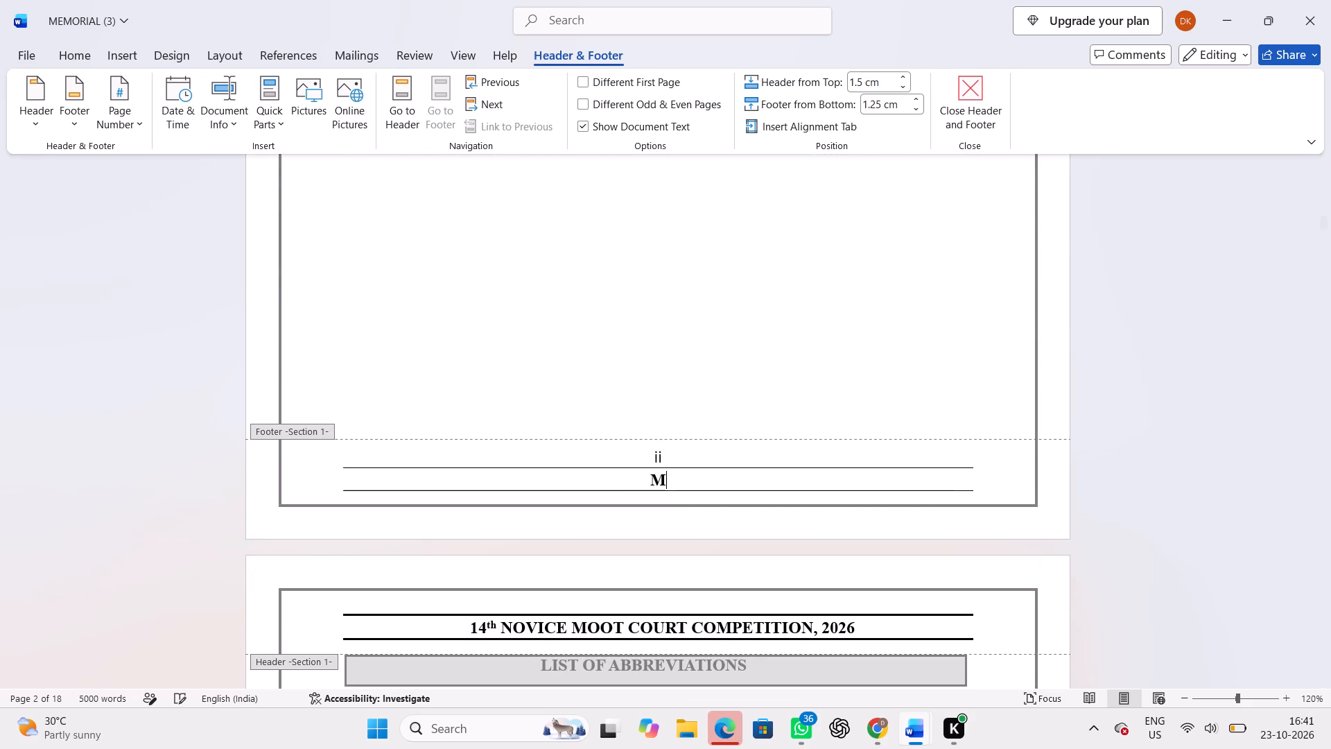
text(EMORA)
scroll(529, 474, up, 4)
scroll(529, 474, down, 1)
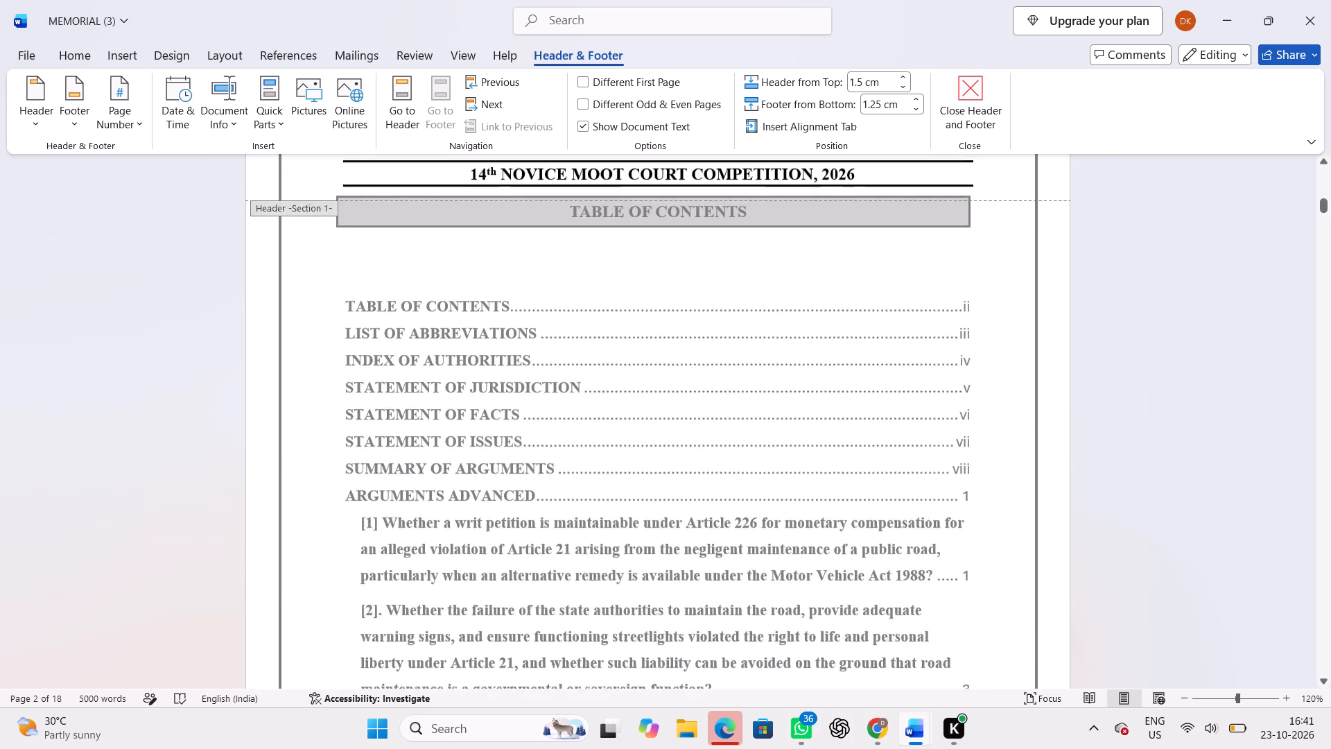
scroll(529, 474, down, 2)
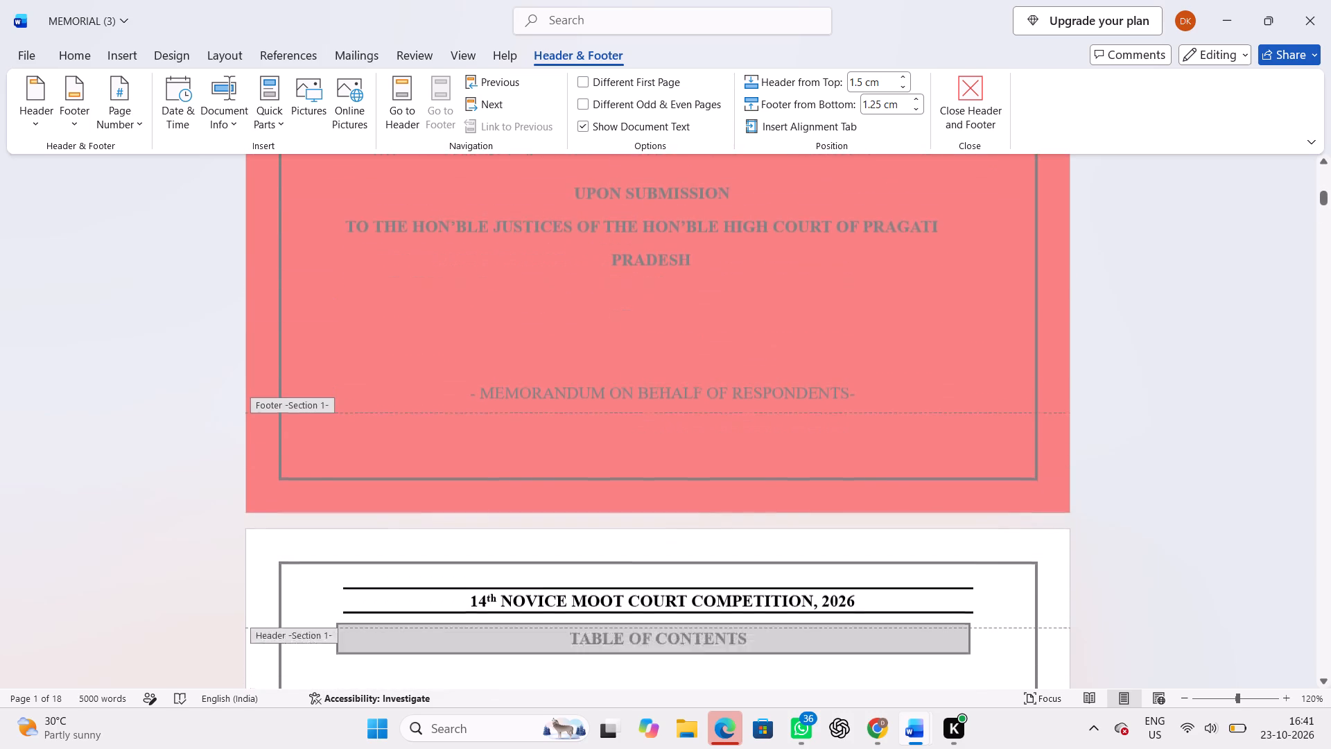
scroll(529, 474, down, 4)
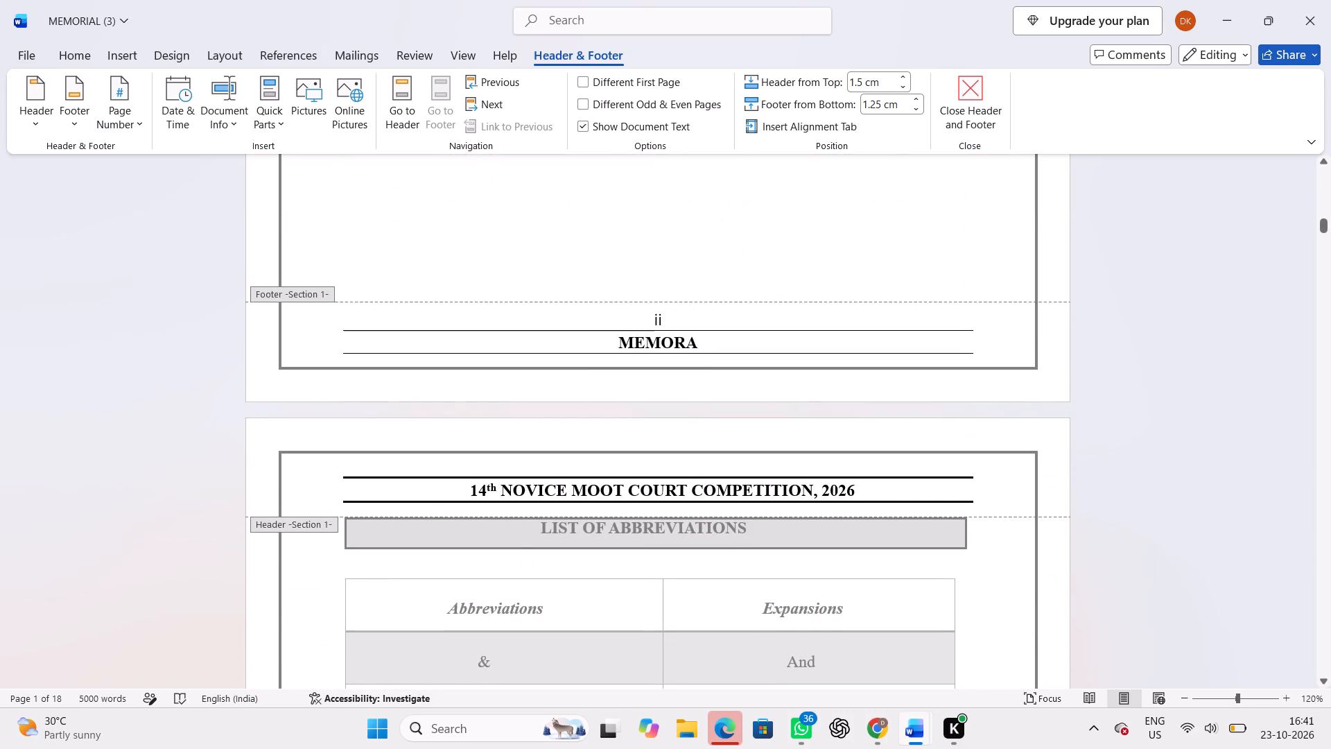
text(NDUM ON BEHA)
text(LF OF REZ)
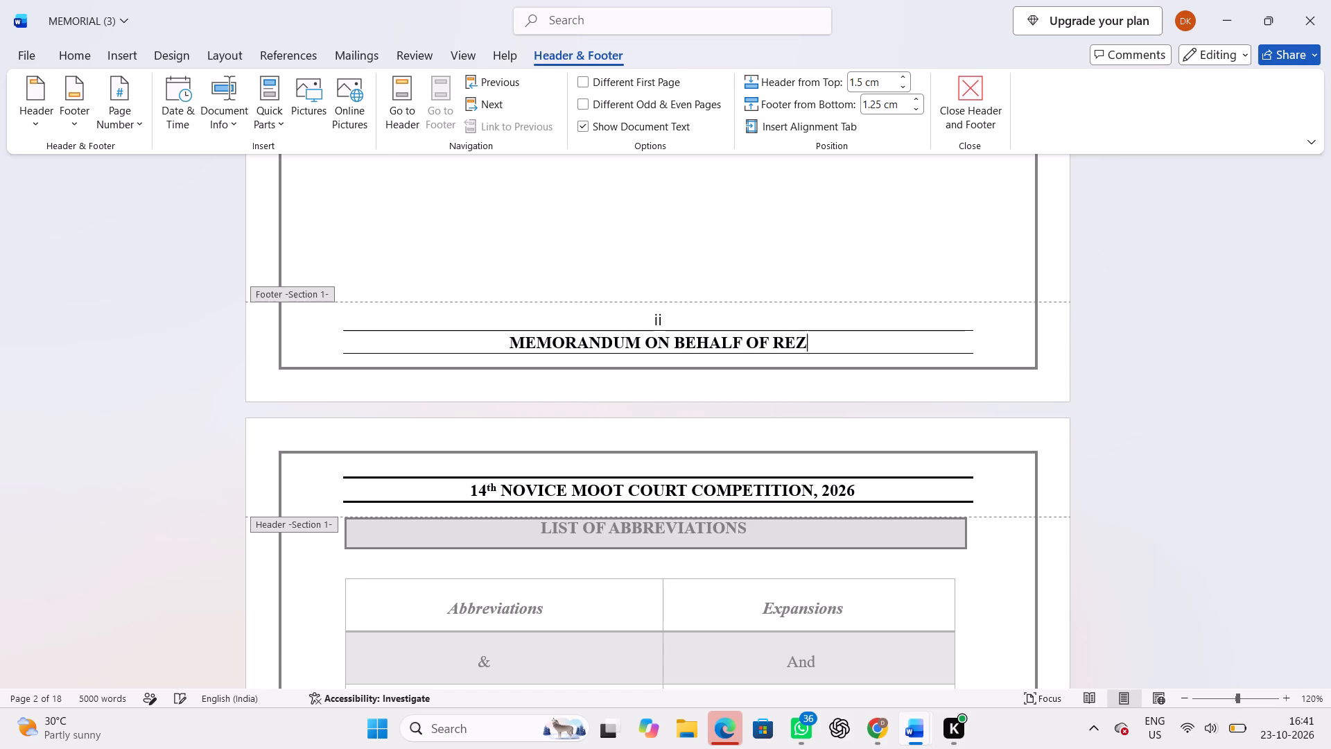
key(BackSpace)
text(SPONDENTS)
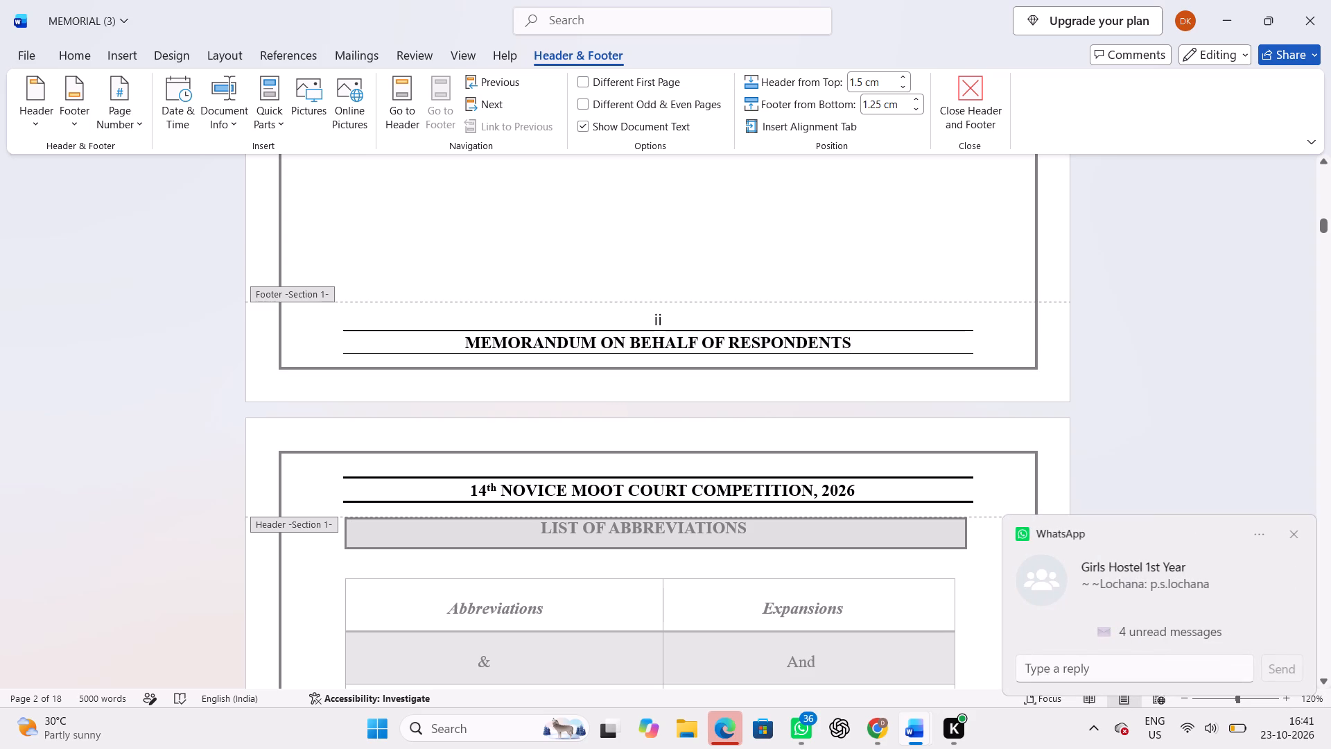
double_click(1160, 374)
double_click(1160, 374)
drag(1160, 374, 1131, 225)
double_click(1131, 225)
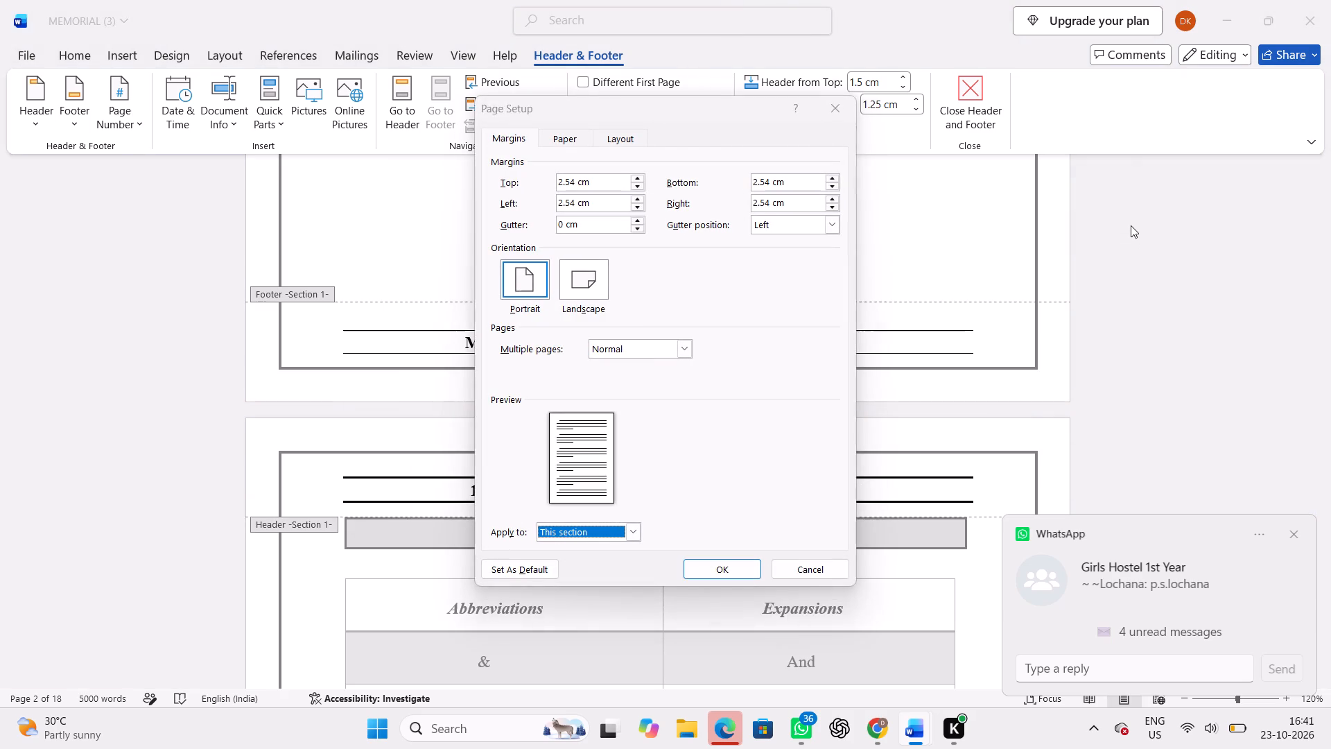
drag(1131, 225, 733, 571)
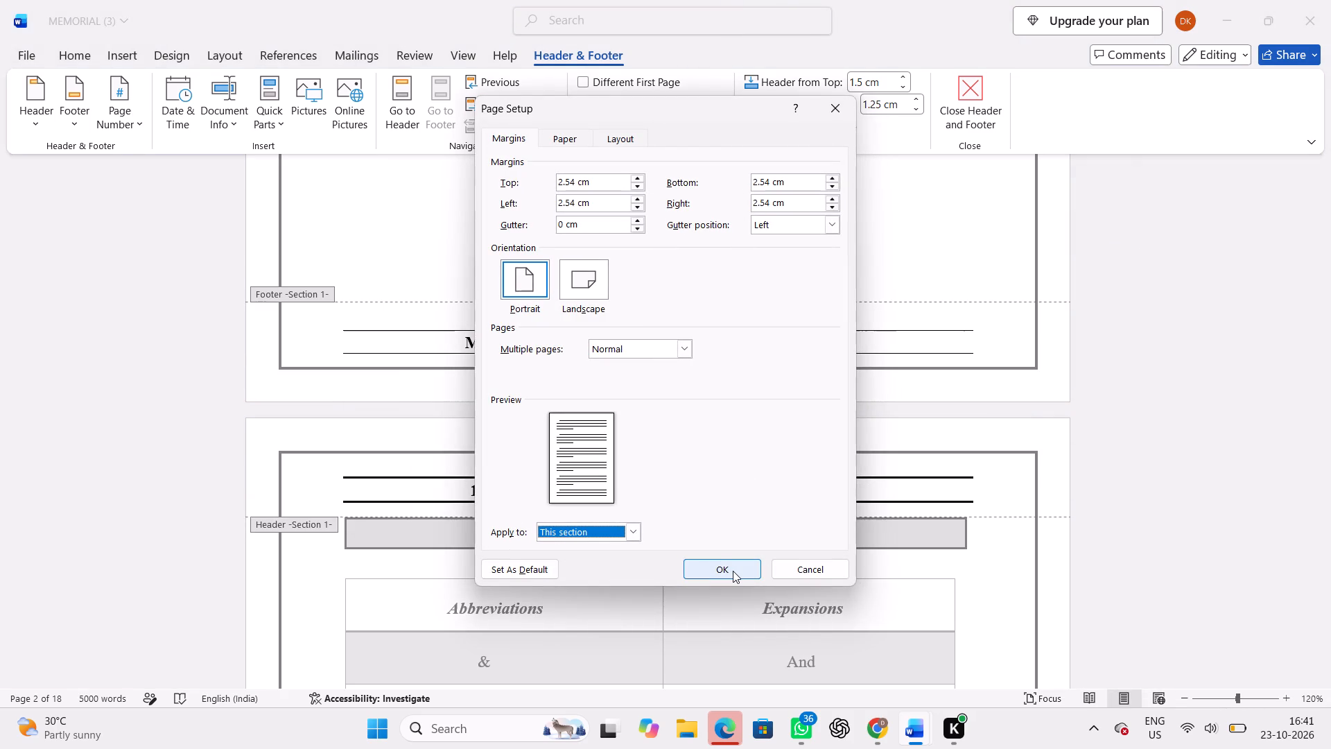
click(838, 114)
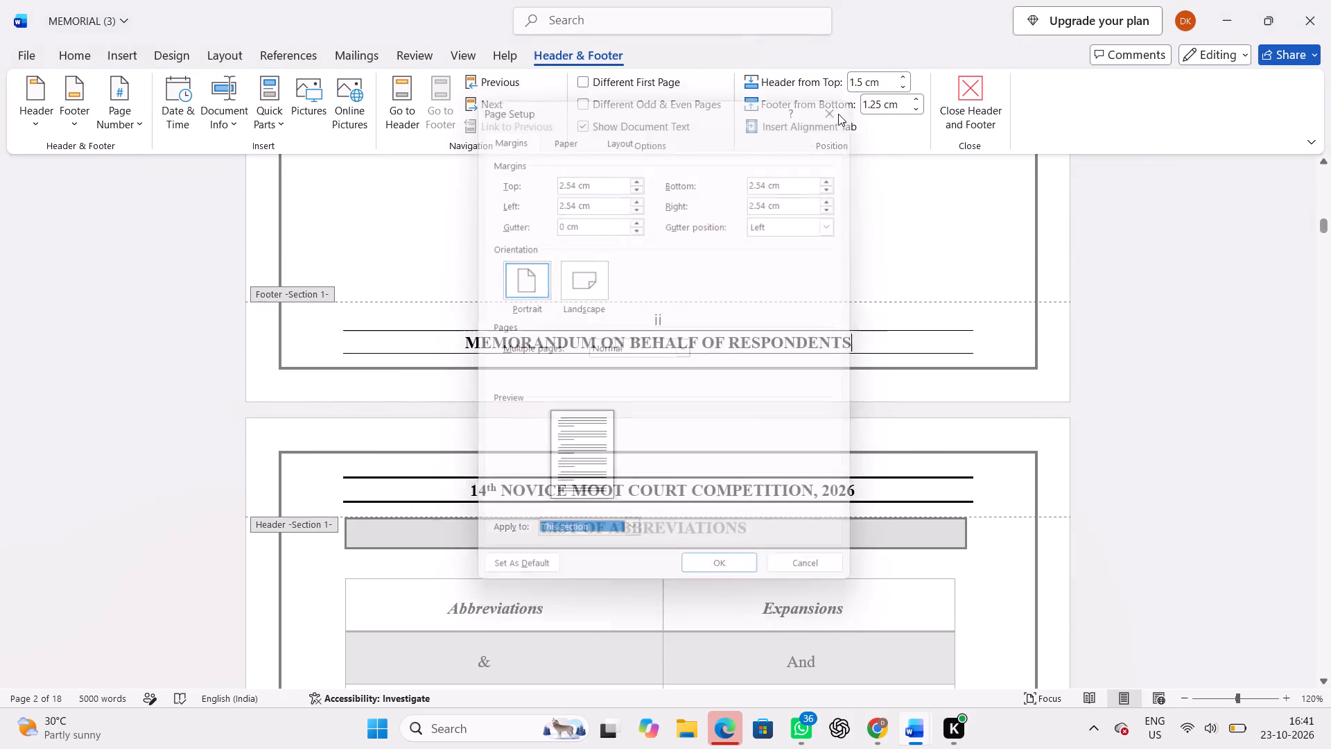
Leave footer editing and return to the body text on the Table of Contents page.
double_click(921, 216)
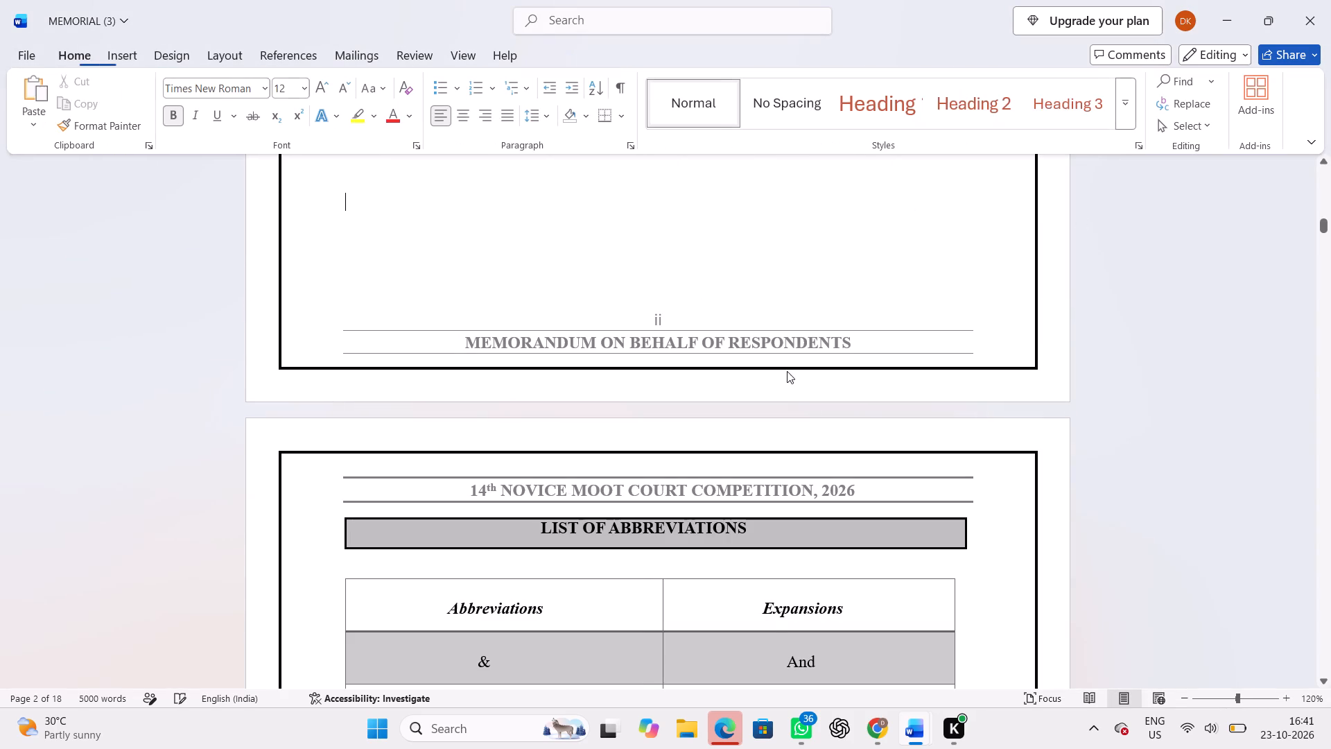
Raise the "STATEMENT OF JURISDICTION" heading to just below the page header by removing the blank line above, and roughly centre it with leading spaces.
scroll(787, 371, down, 4)
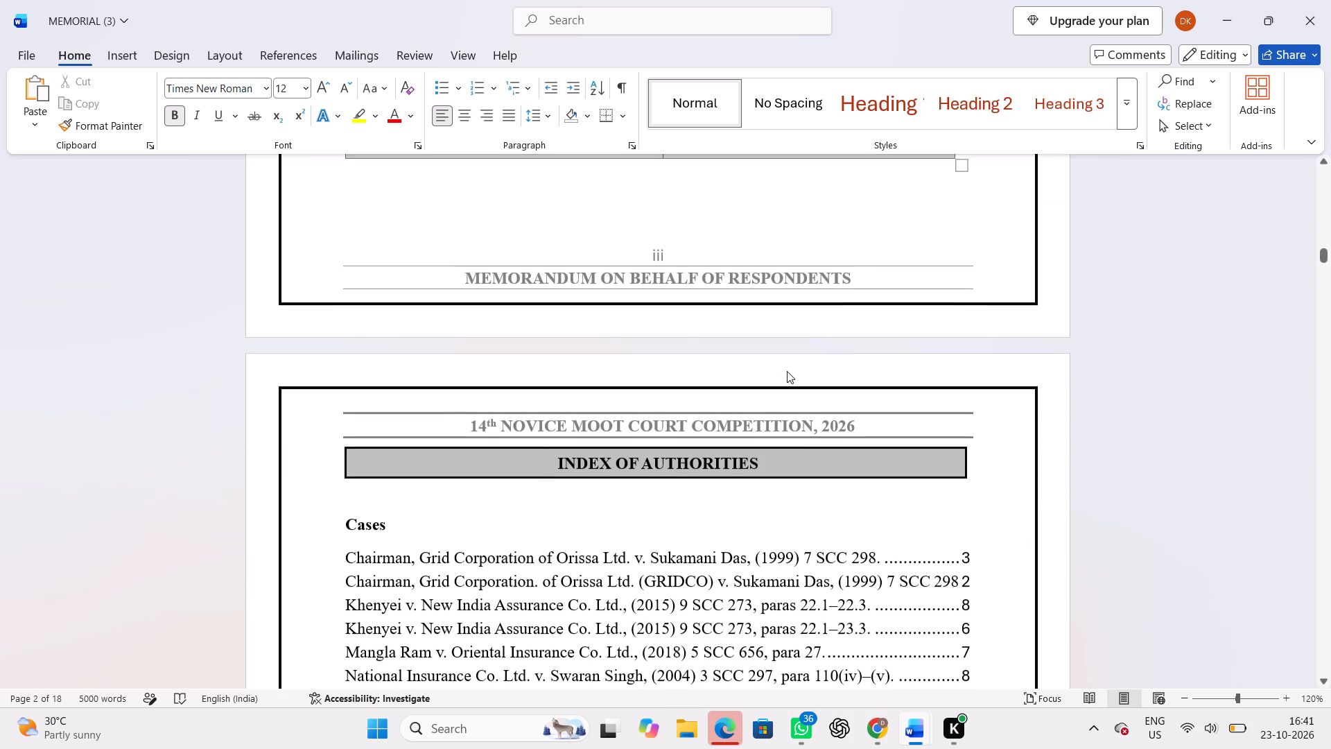
scroll(787, 371, down, 2)
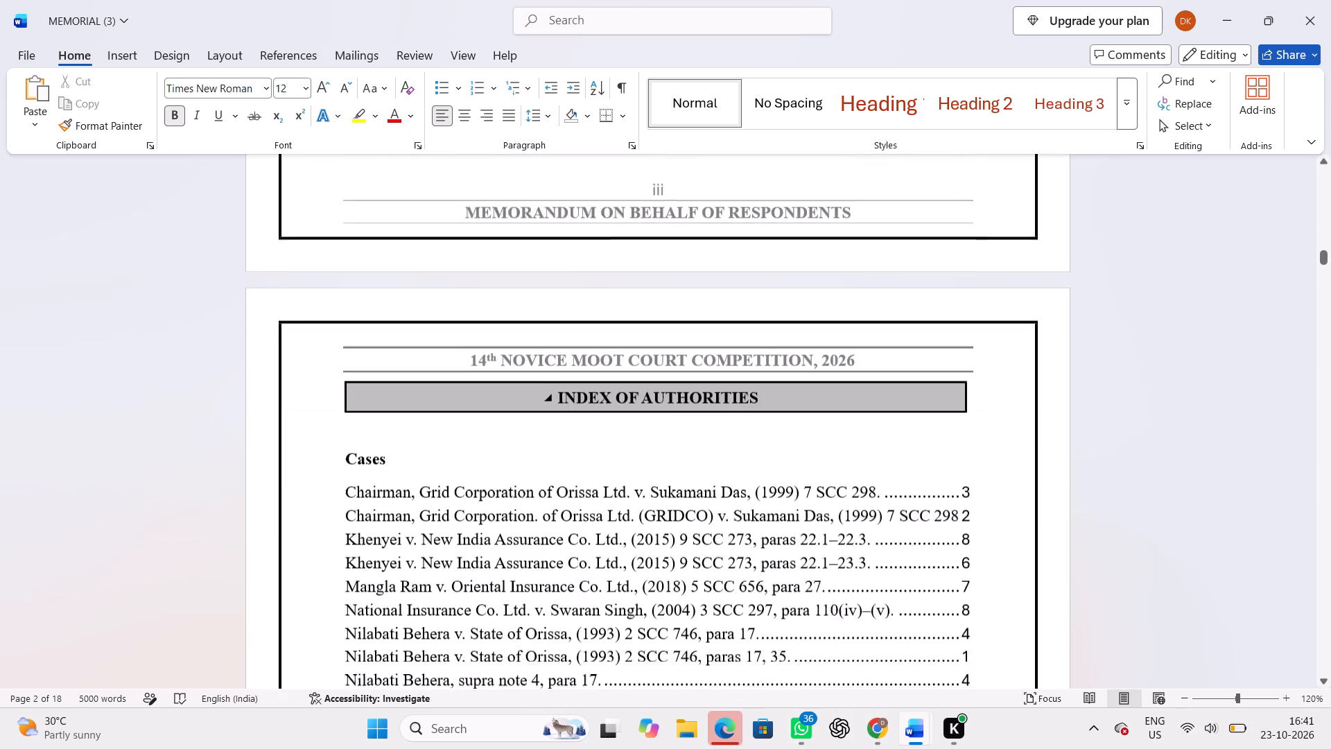
scroll(787, 371, down, 4)
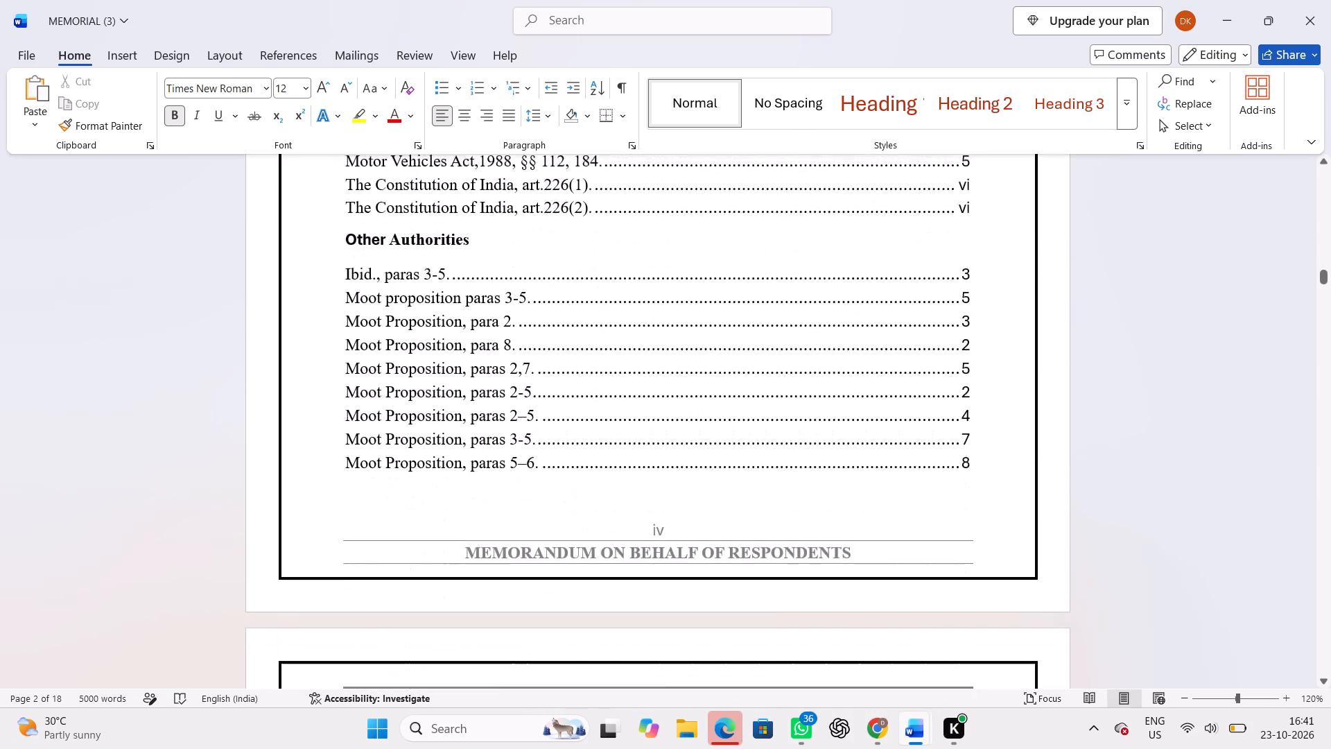
scroll(787, 371, down, 2)
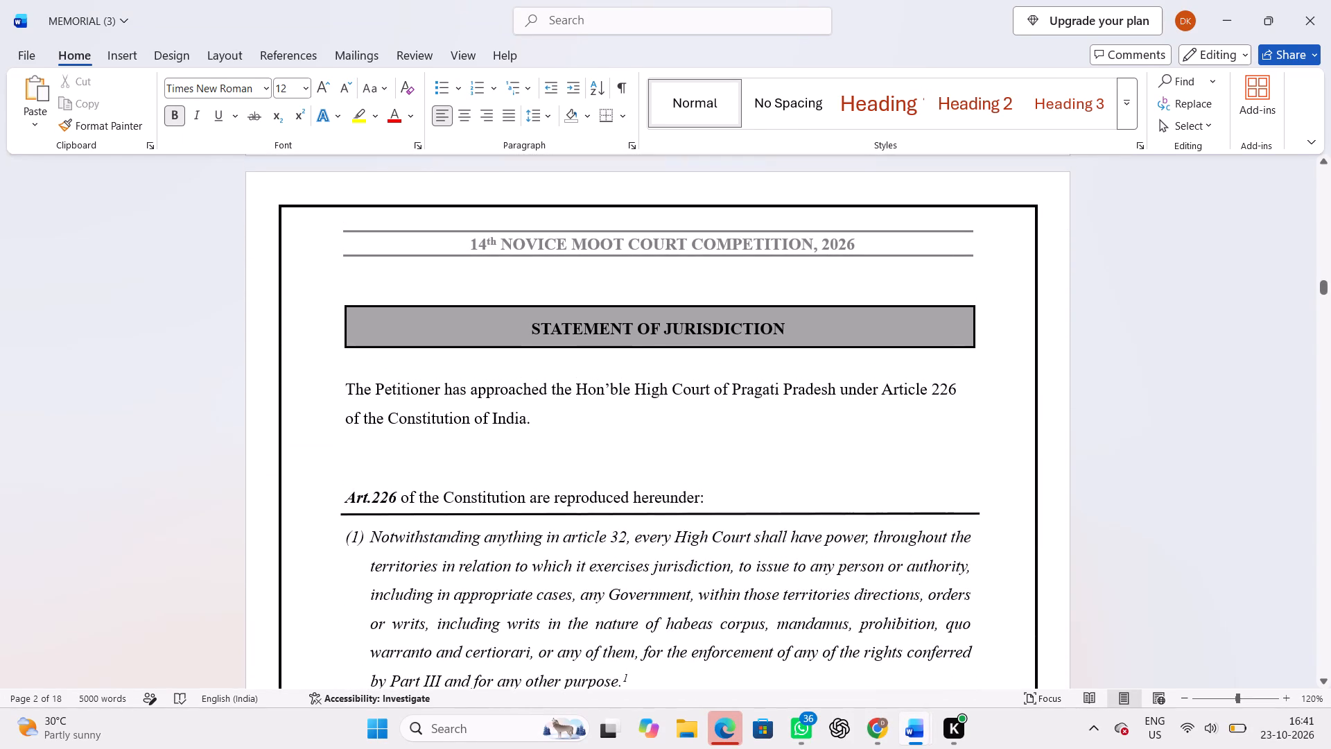
click(507, 335)
key(BackSpace)
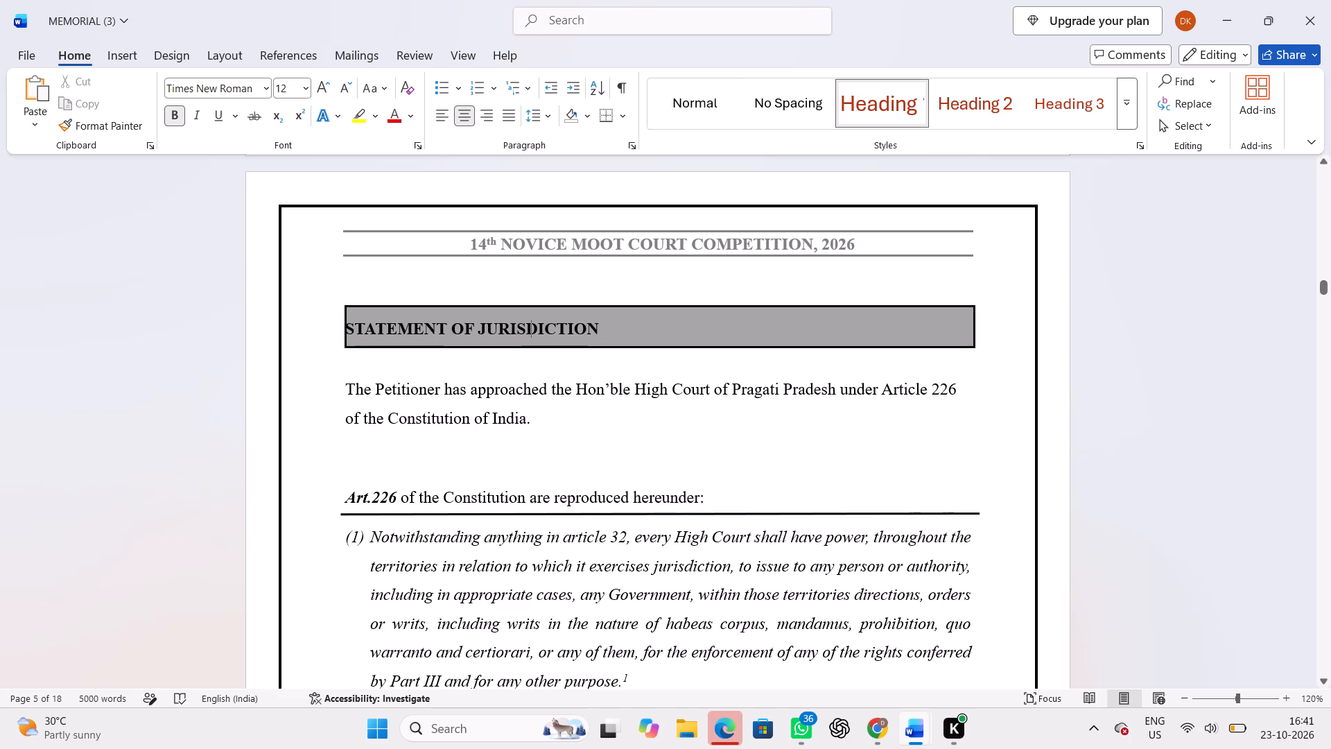
key(BackSpace)
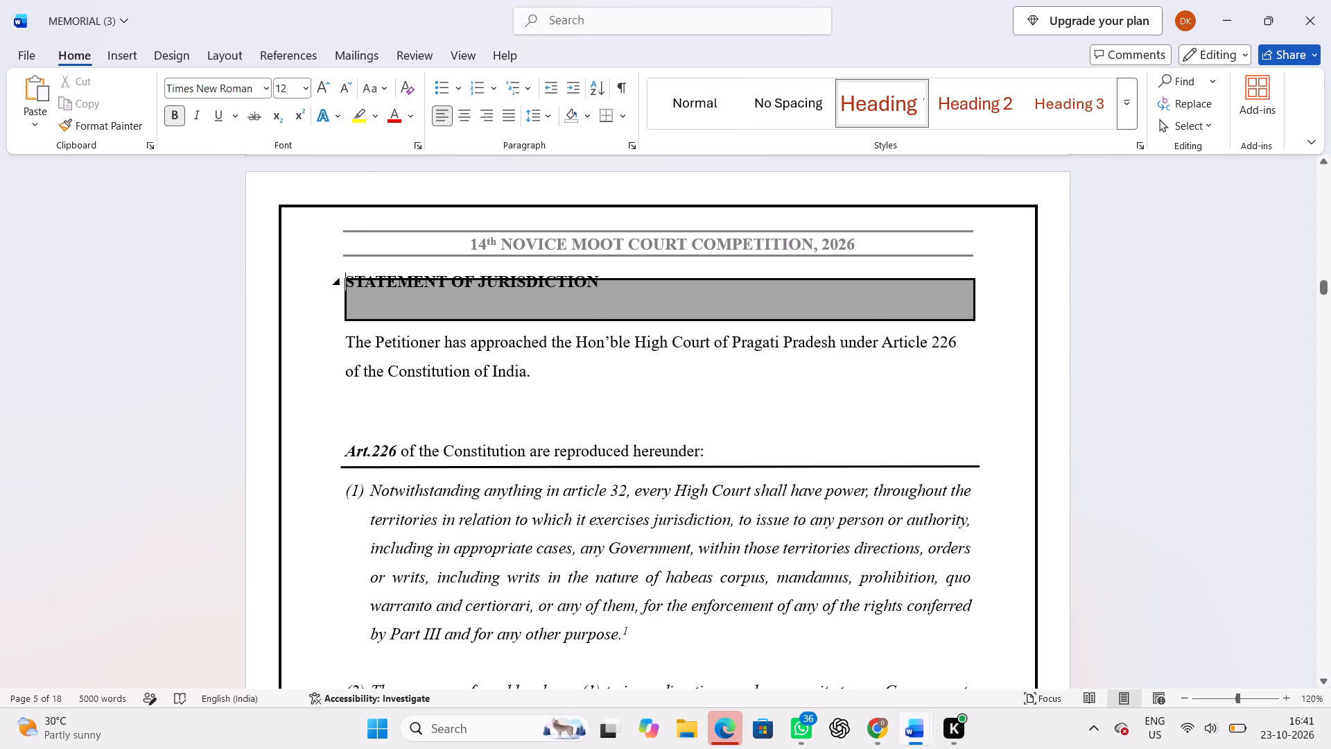
key(space)
key(space)
key(space)
key(space)
key(space)
key(space)
key(space)
key(space)
key(space)
key(space)
key(space)
key(space)
key(space)
key(space)
key(space)
key(space)
key(space)
key(space)
key(space)
key(space)
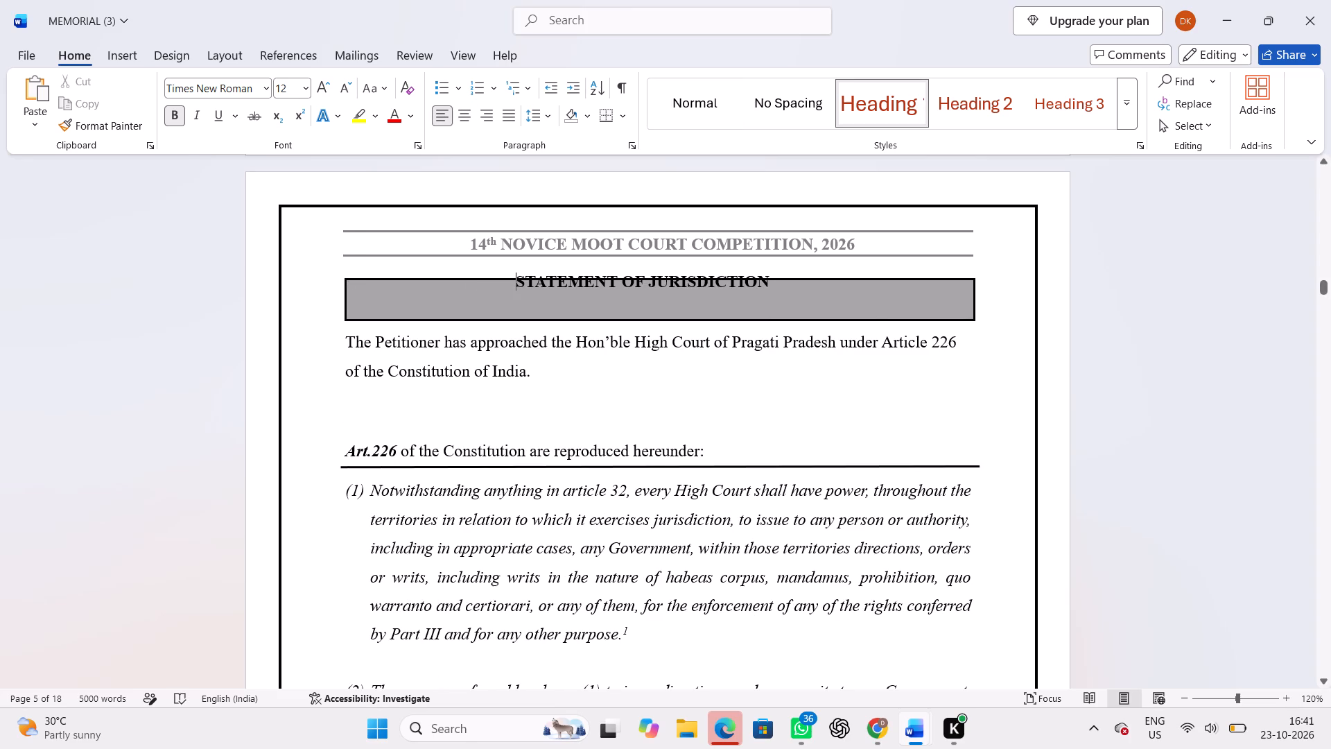
Move the grey heading box up so that it sits behind the "STATEMENT OF JURISDICTION" heading.
drag(611, 303, 611, 266)
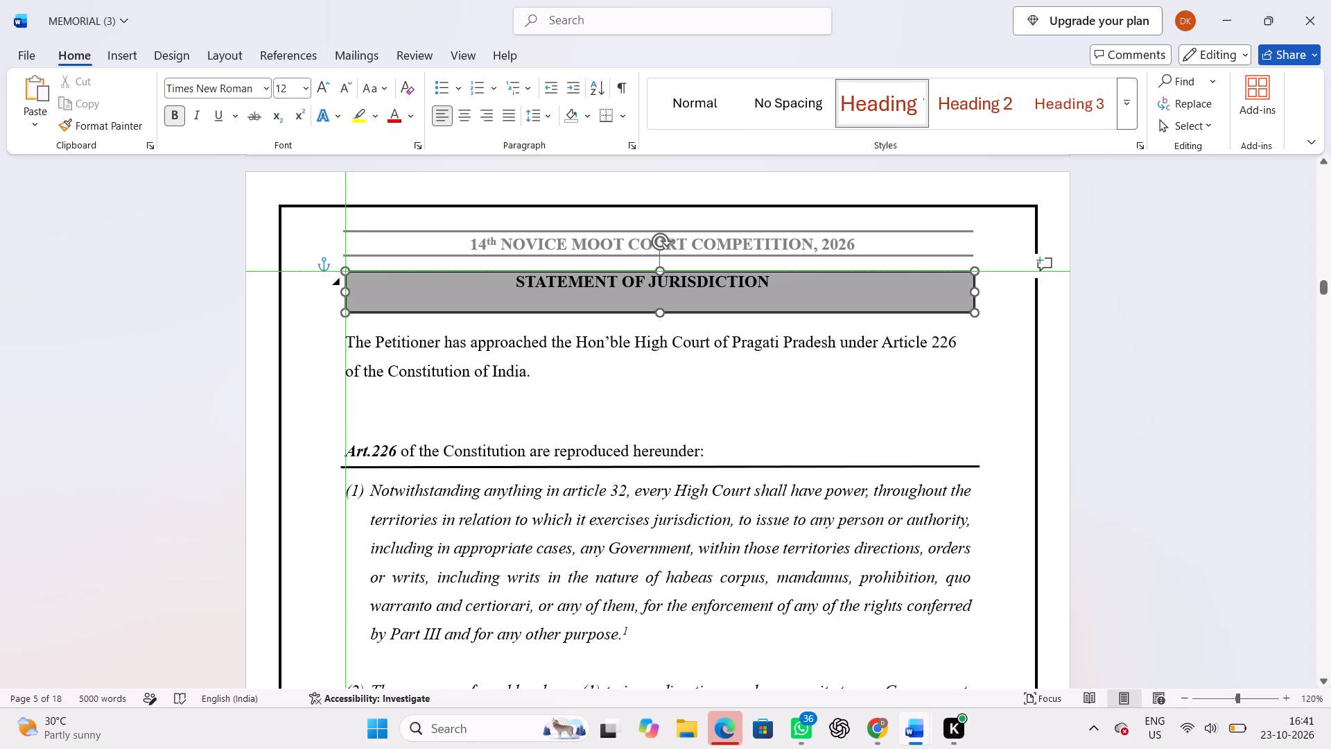
drag(611, 266, 604, 261)
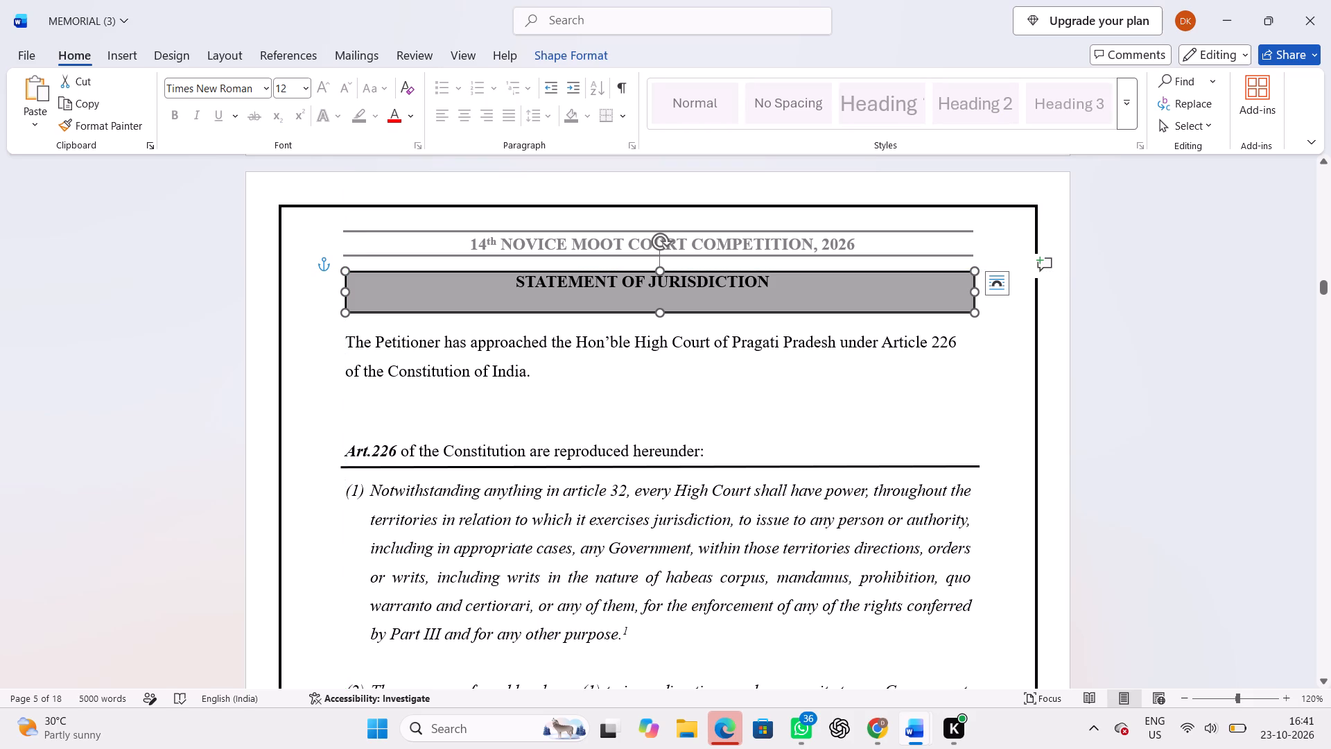
Examine the footers, headings and spacing from the Statement of Jurisdiction through the Facts, Issues and Summary of Arguments into Arguments Advanced.
scroll(702, 417, down, 2)
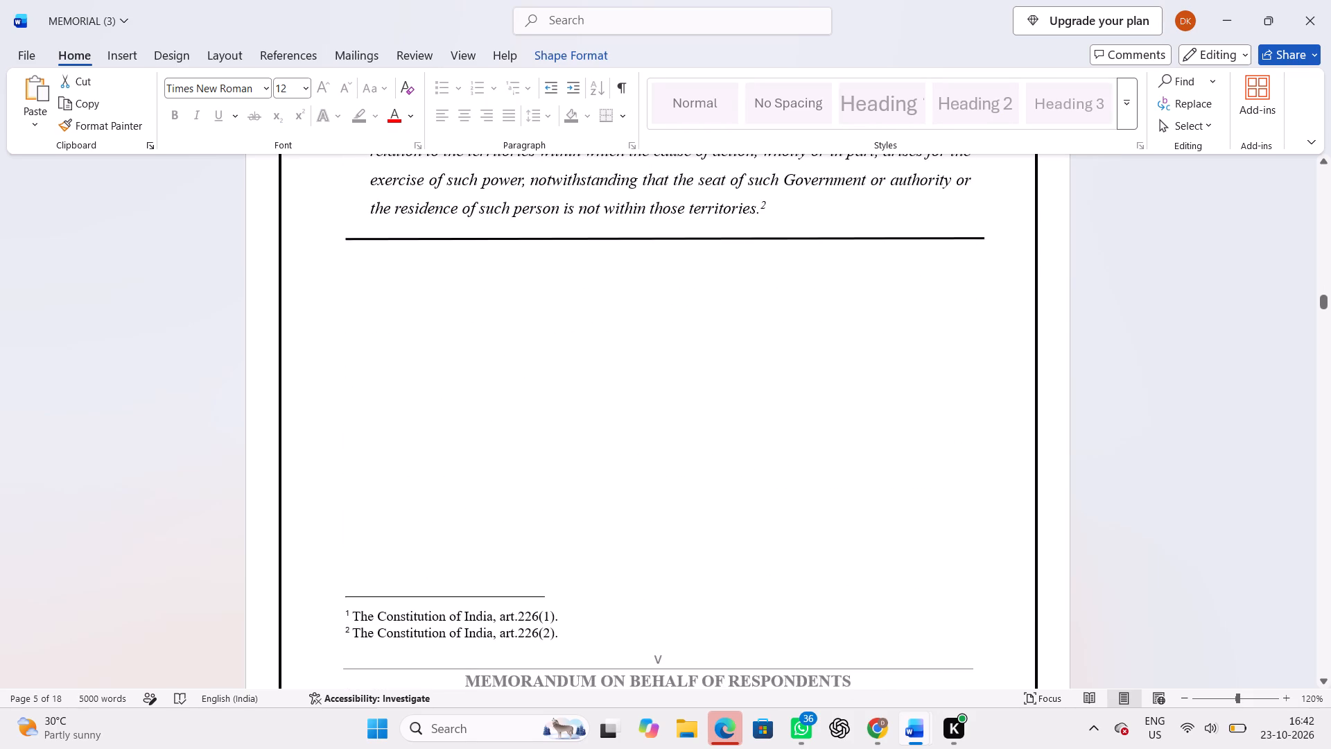
scroll(702, 417, down, 4)
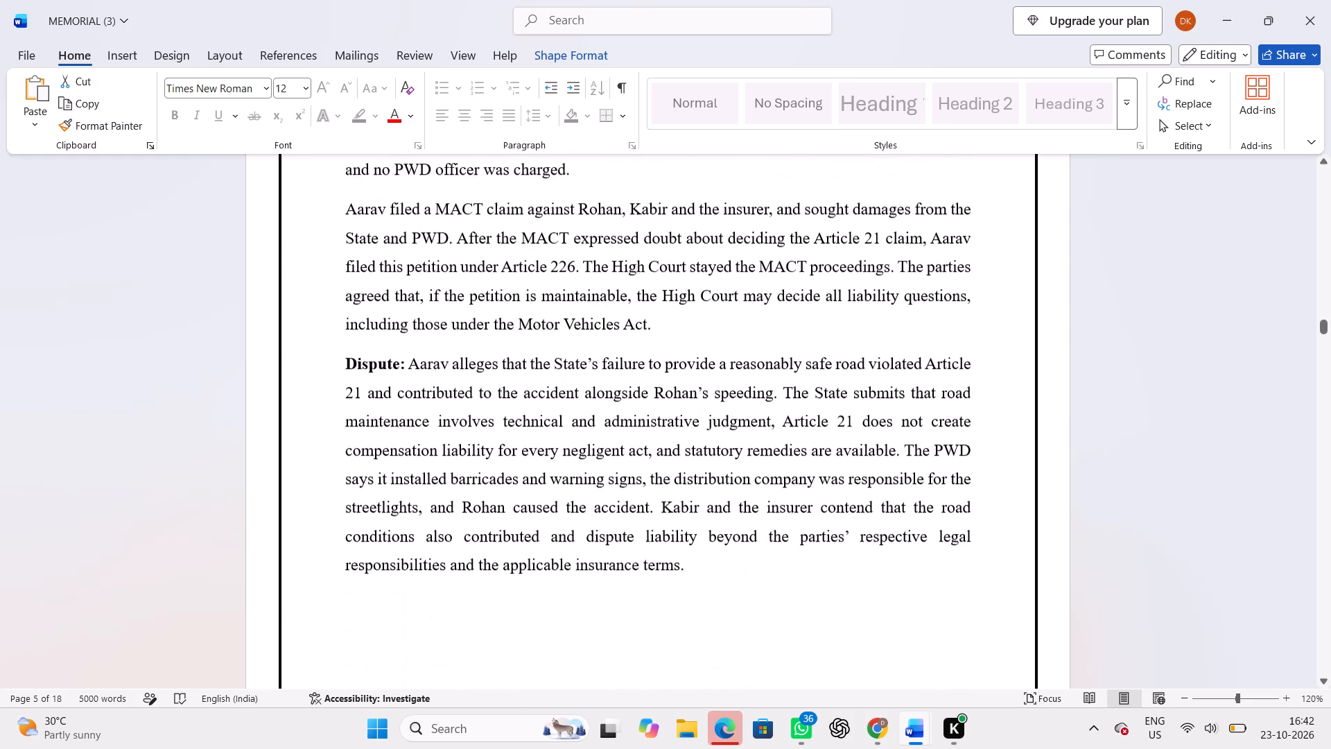
scroll(702, 417, down, 1)
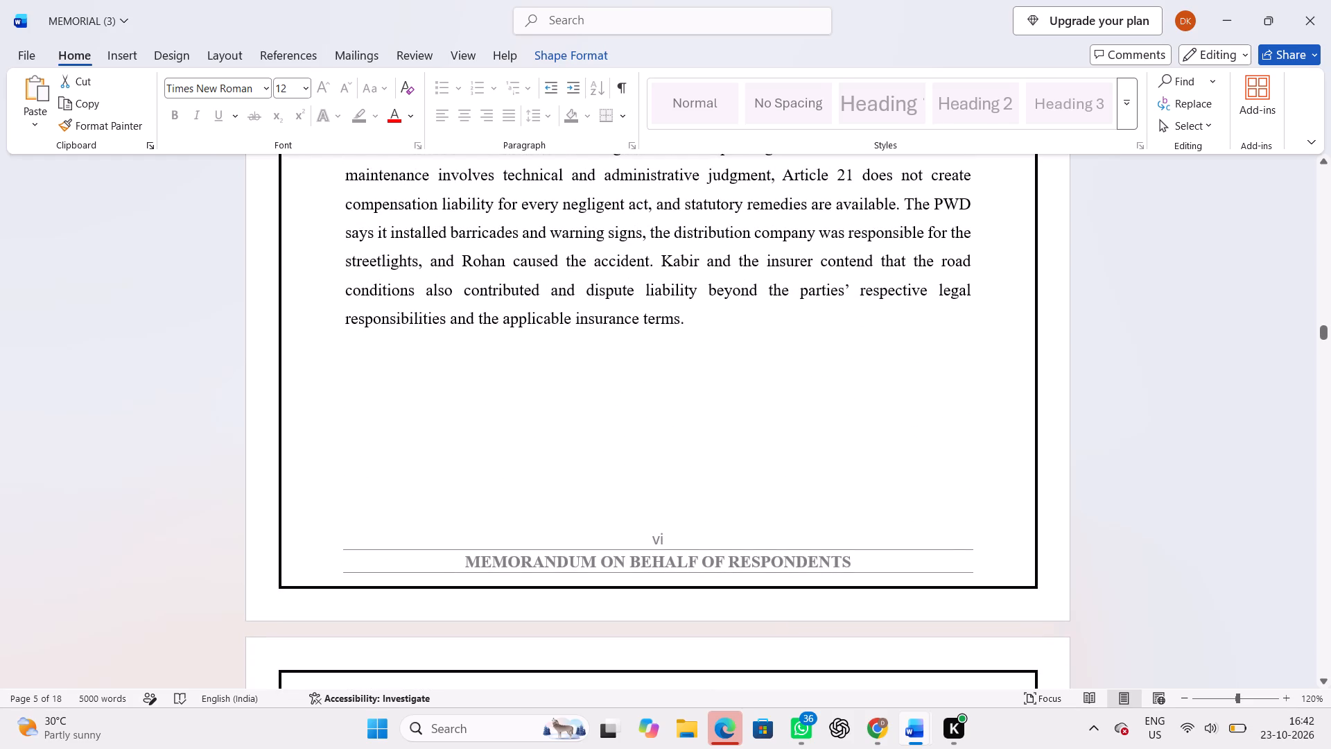
scroll(702, 417, down, 2)
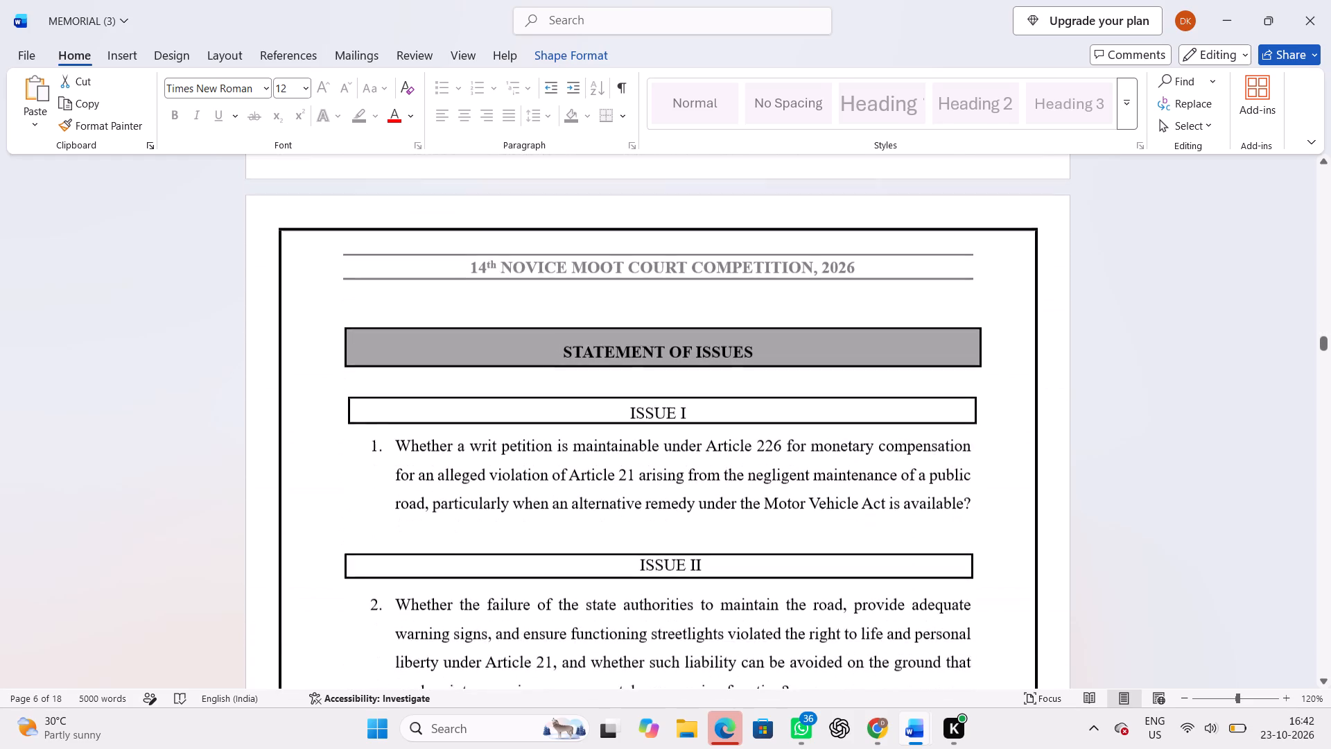
scroll(633, 406, down, 1)
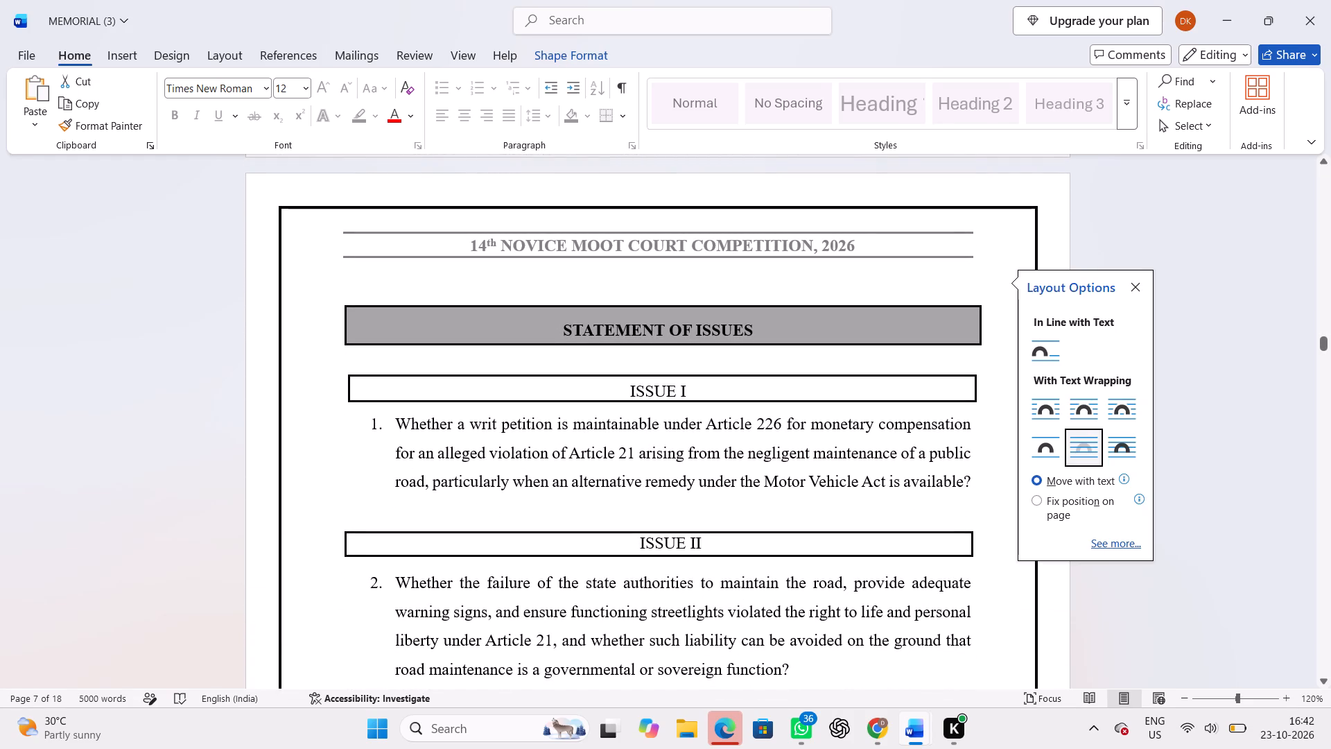
click(571, 518)
scroll(571, 518, down, 2)
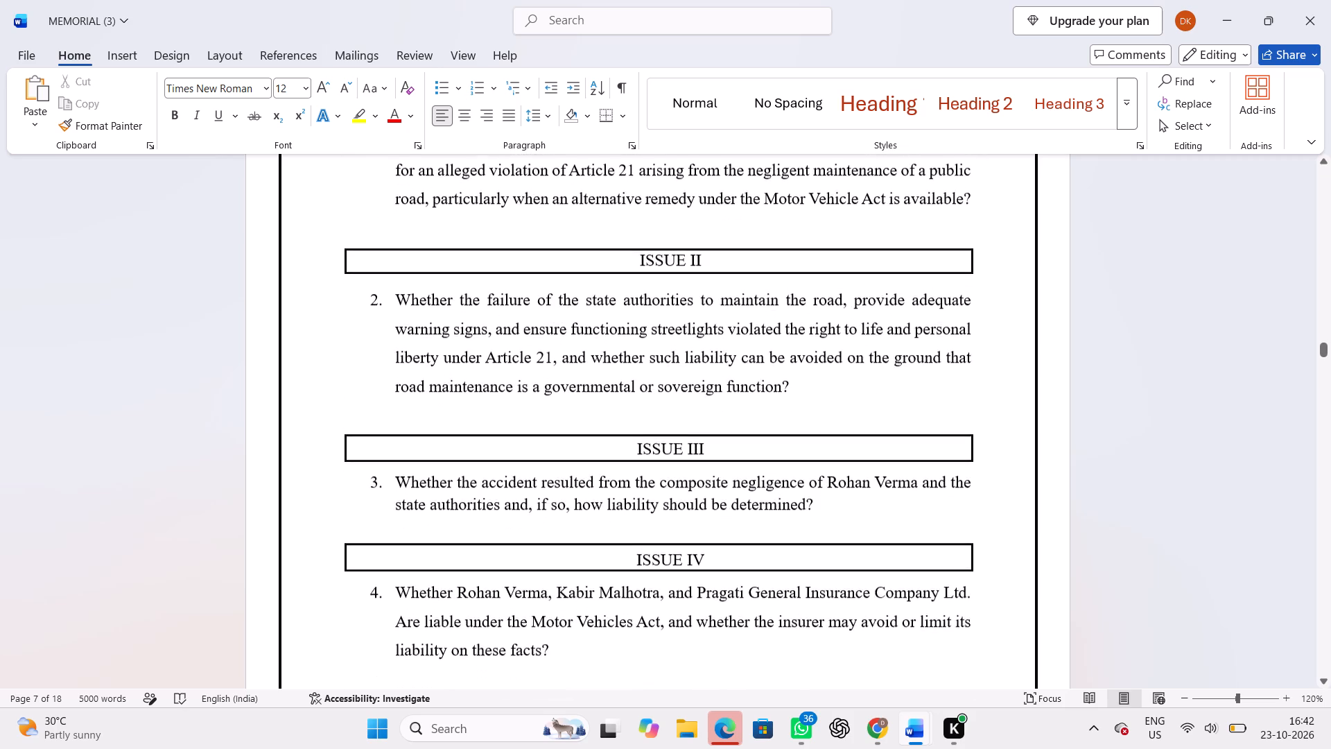
scroll(571, 518, down, 4)
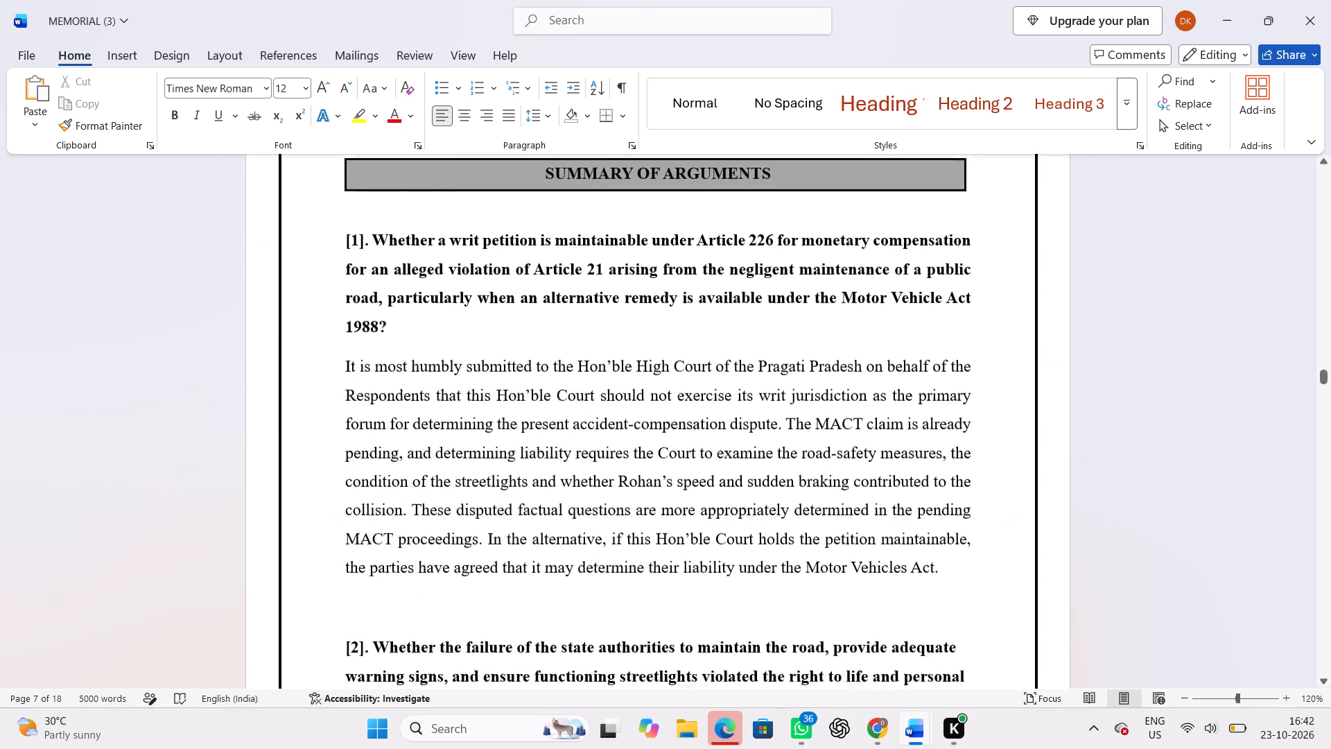
scroll(571, 518, down, 1)
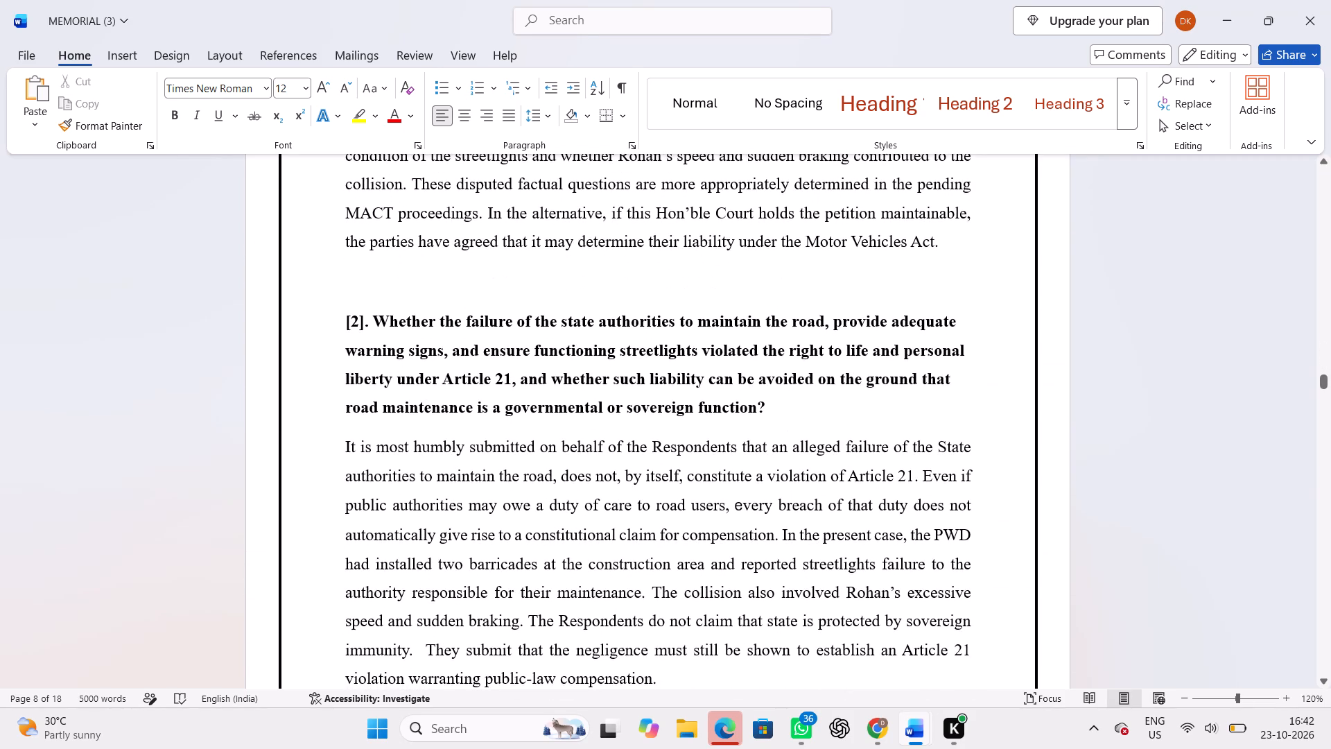
scroll(571, 518, down, 4)
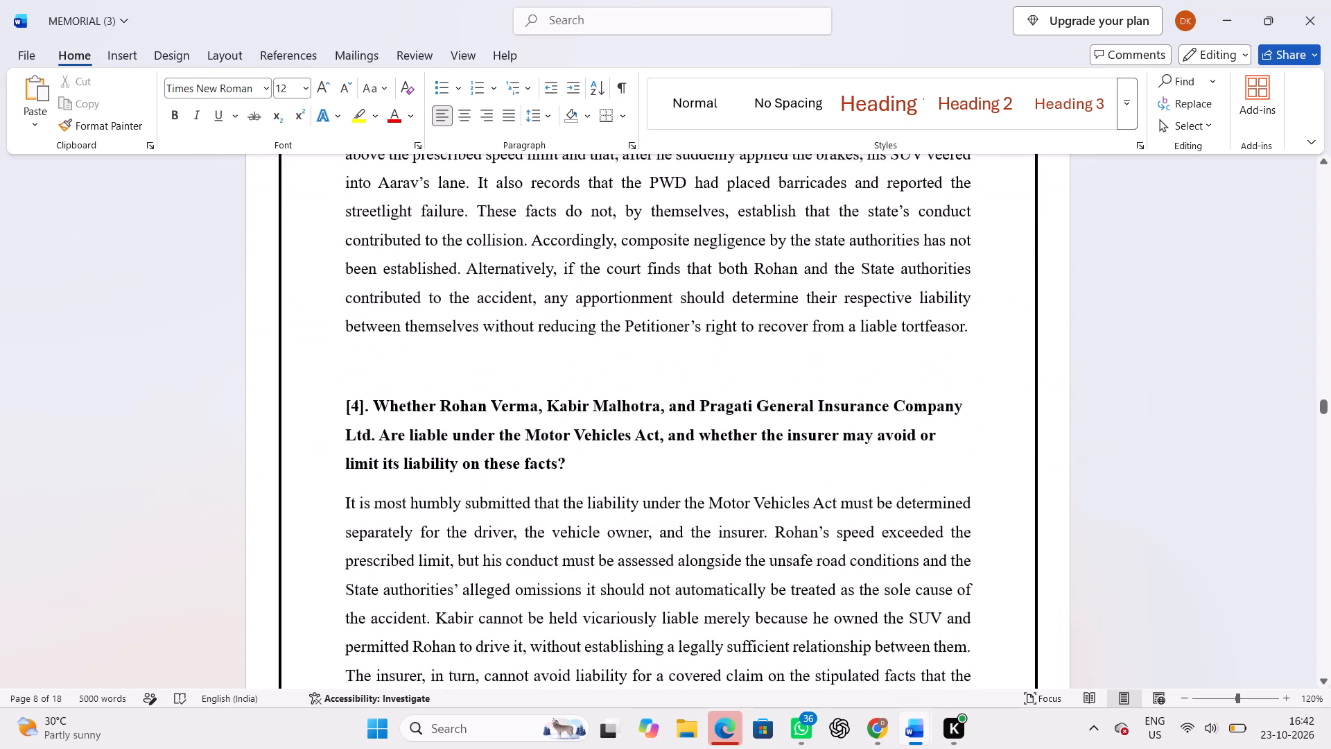
scroll(571, 518, down, 7)
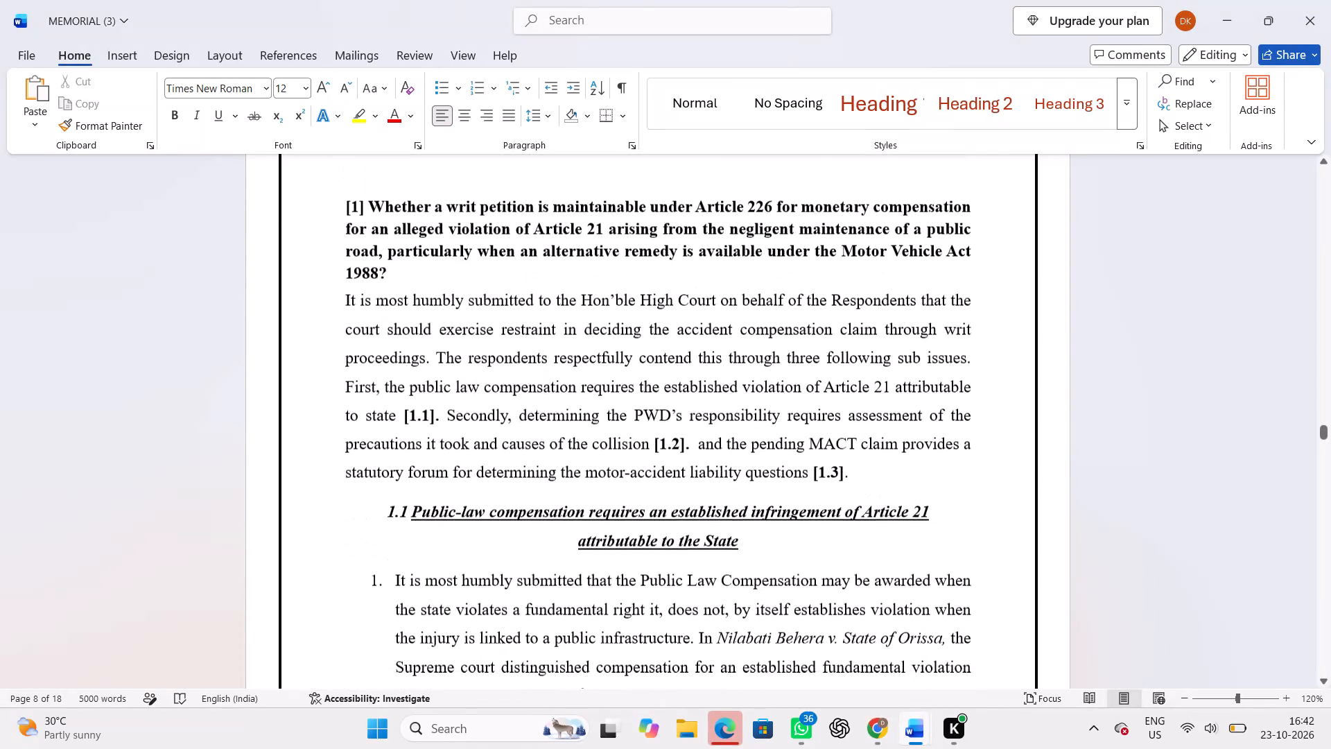
scroll(571, 518, down, 5)
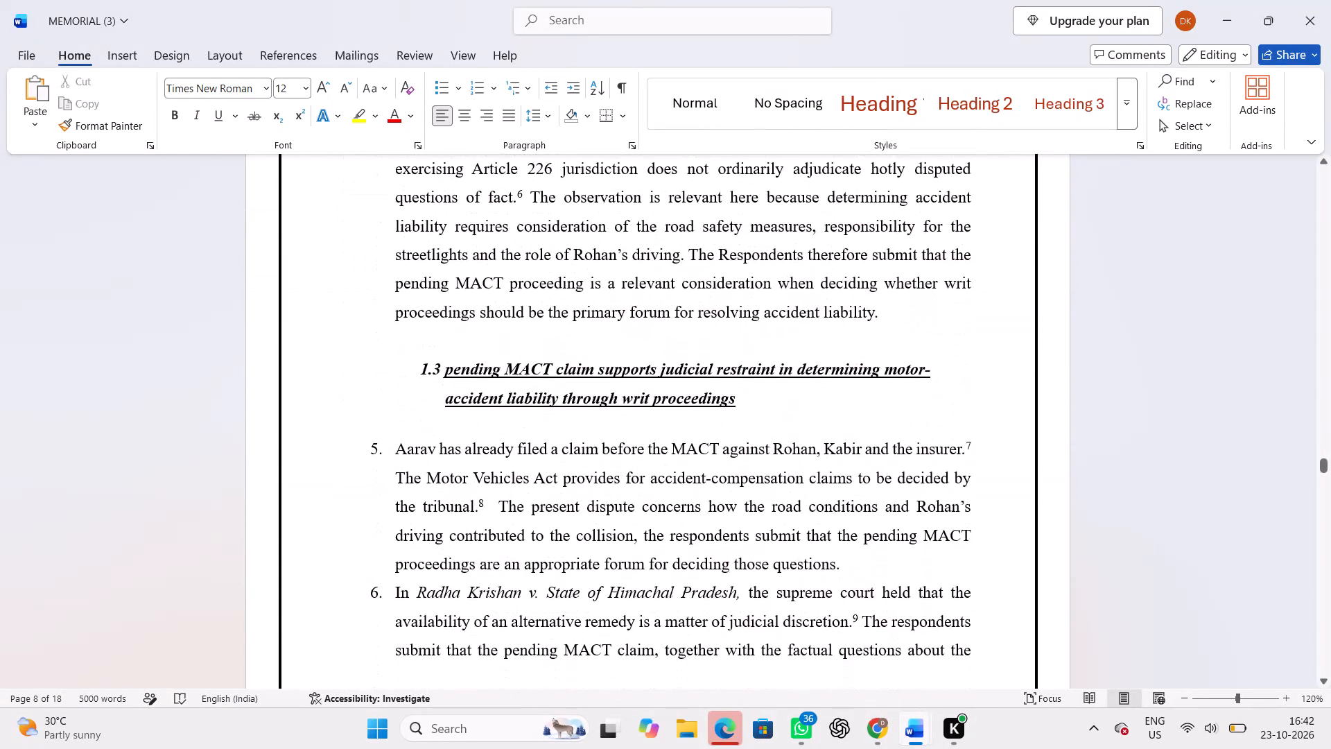
Examine the sub-headings, numbered paragraphs, footnotes and page footers in Arguments Advanced from sub-issue 1.3 through to the issue [4] heading.
scroll(571, 518, down, 6)
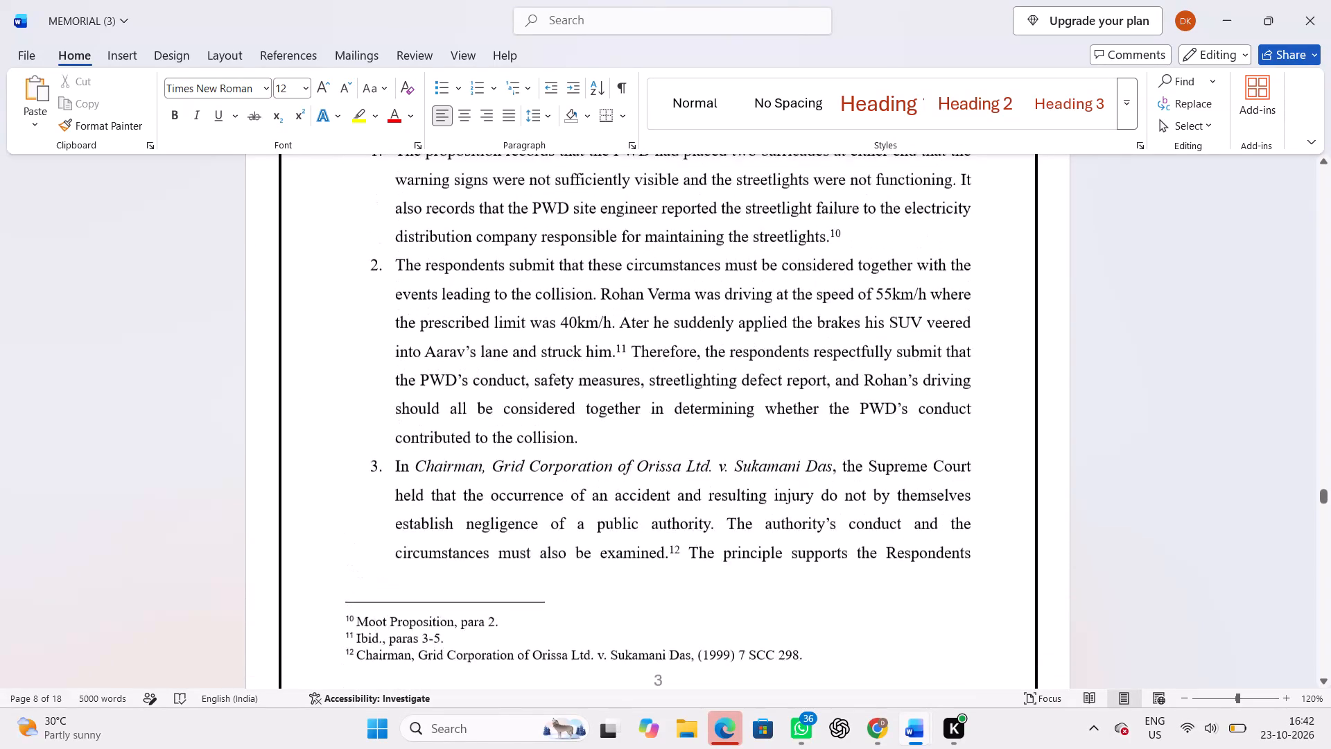
scroll(571, 518, down, 6)
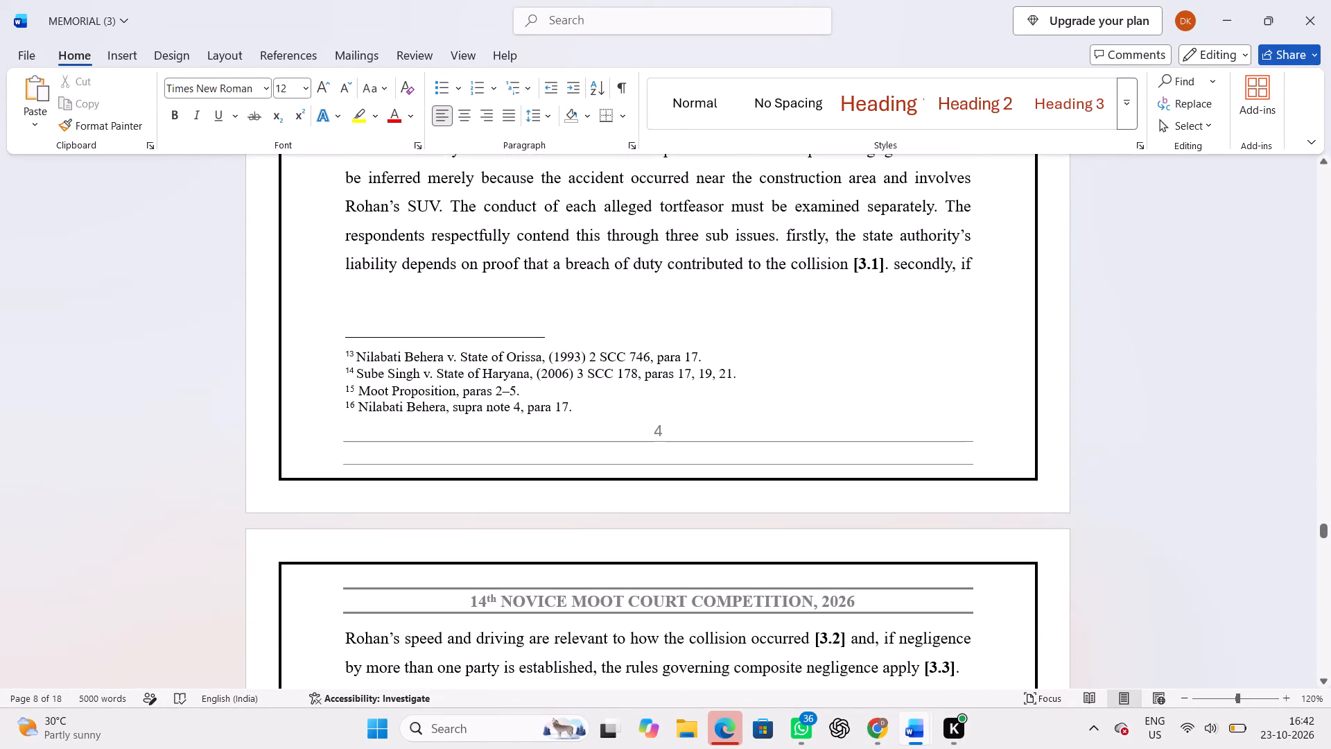
scroll(571, 518, down, 4)
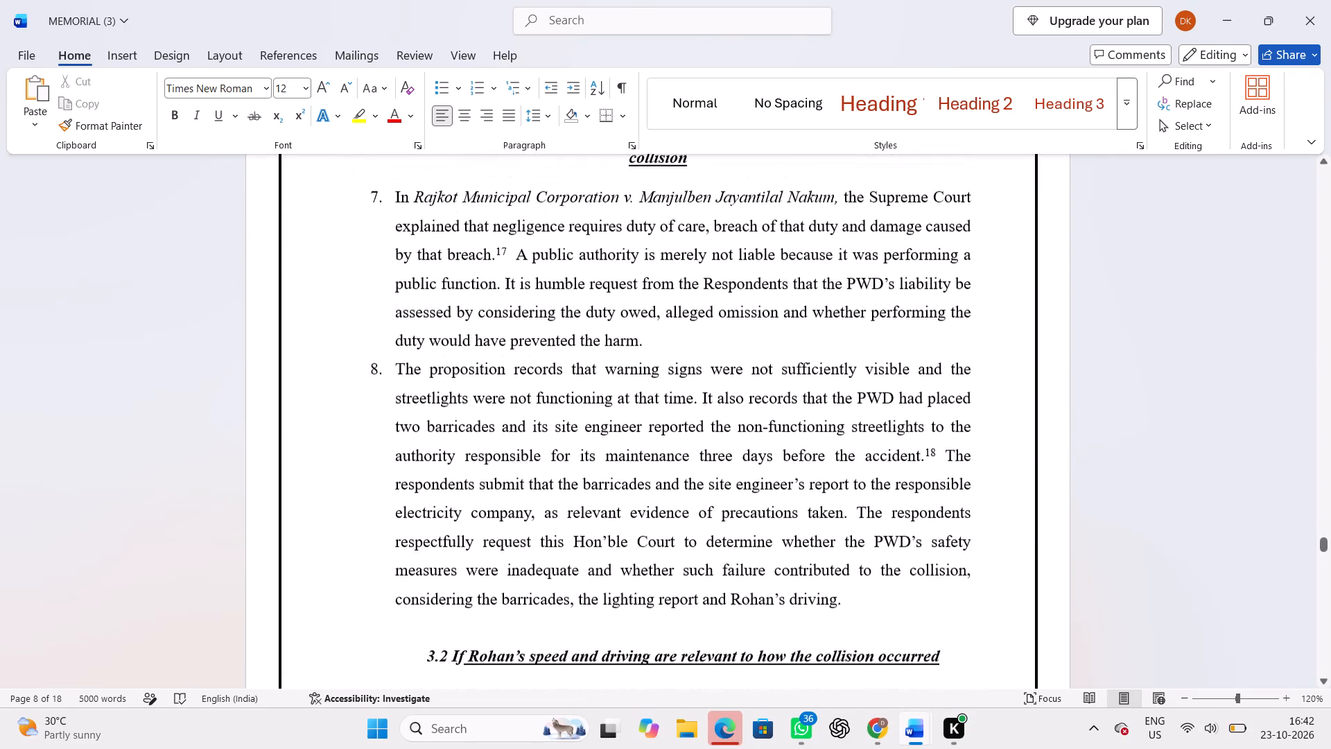
scroll(571, 518, down, 4)
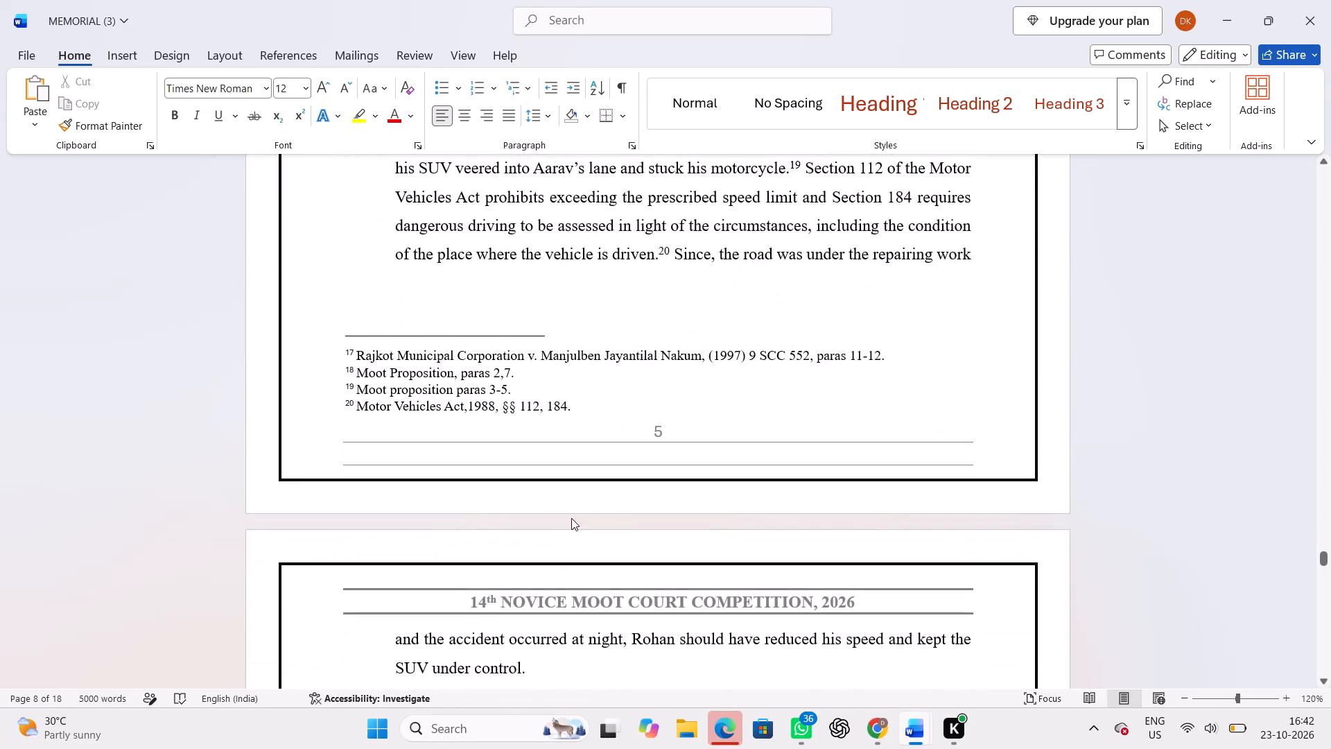
scroll(571, 518, down, 4)
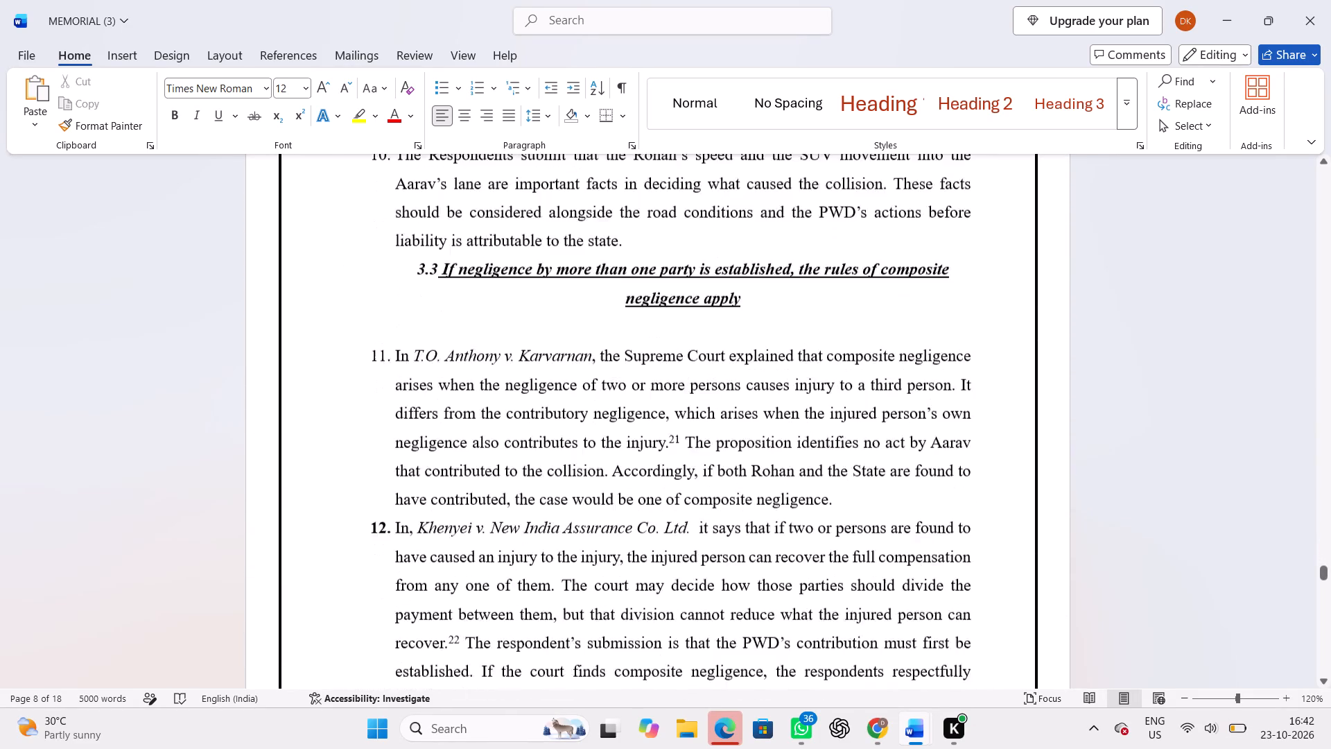
scroll(571, 518, down, 2)
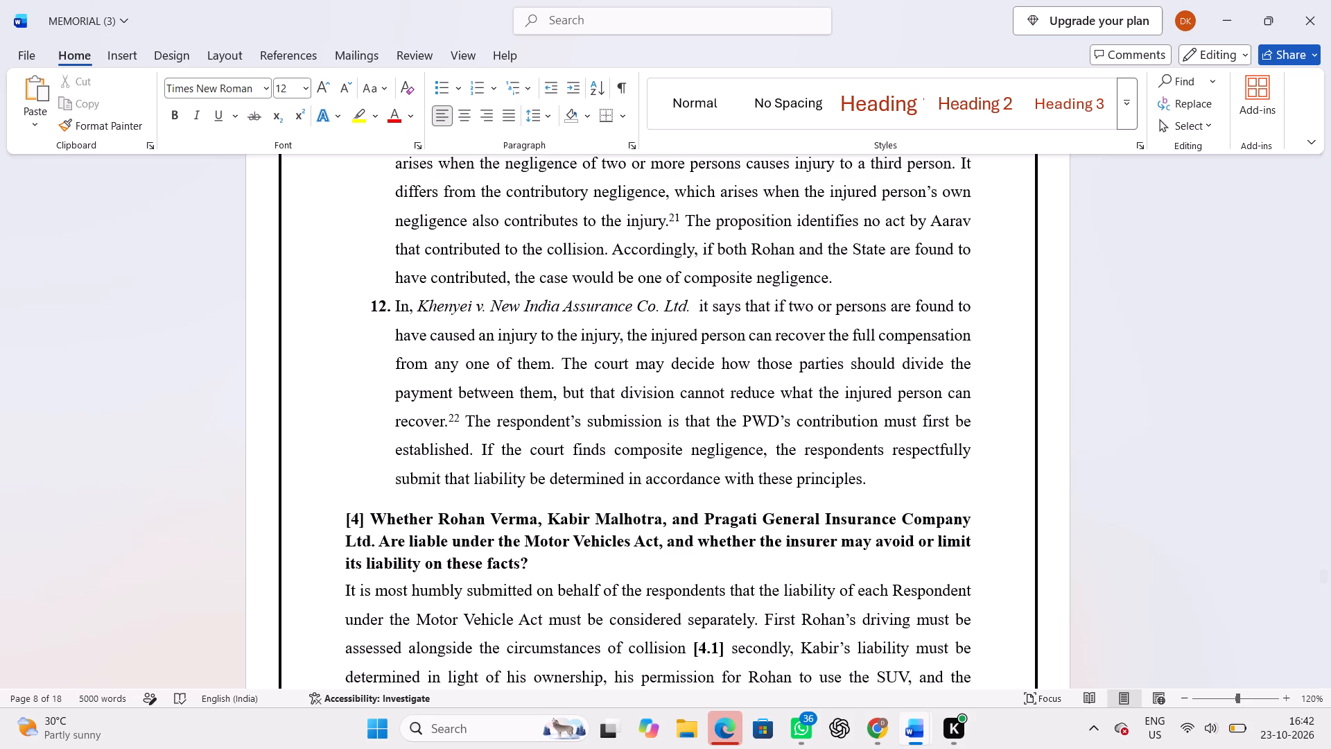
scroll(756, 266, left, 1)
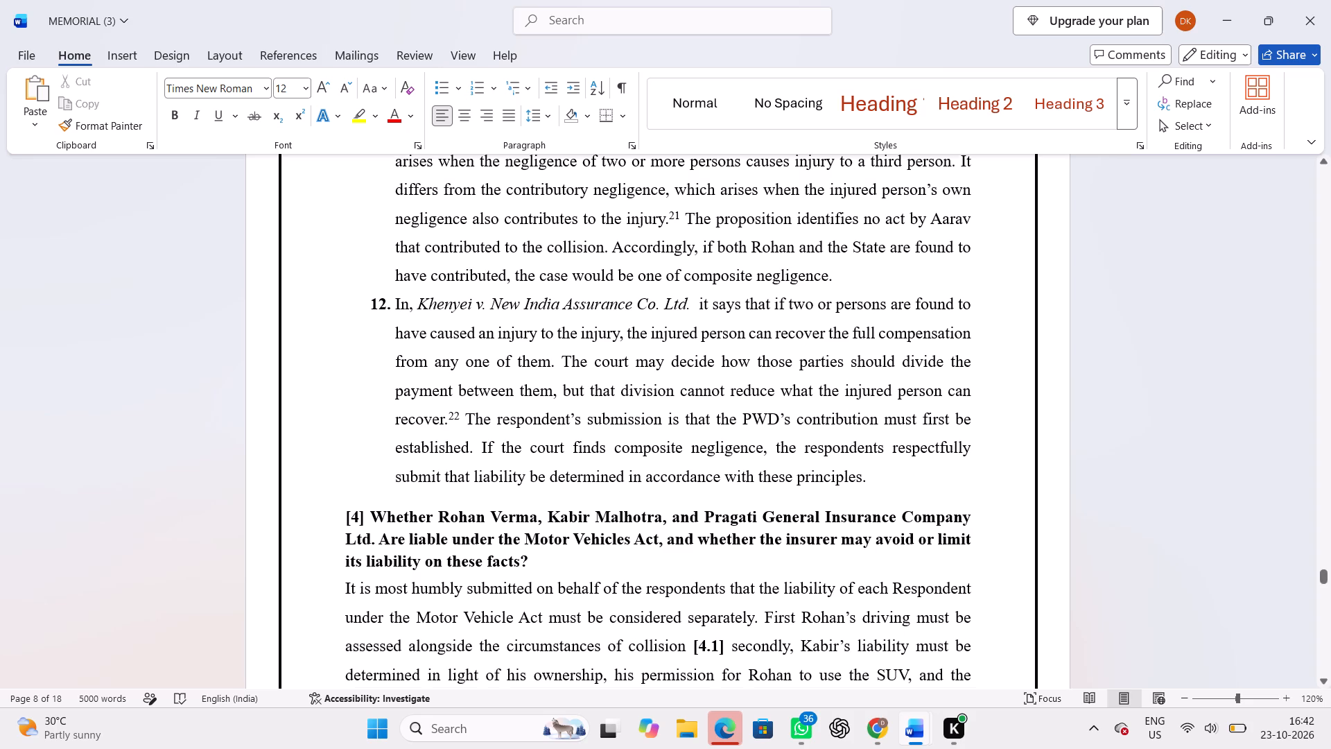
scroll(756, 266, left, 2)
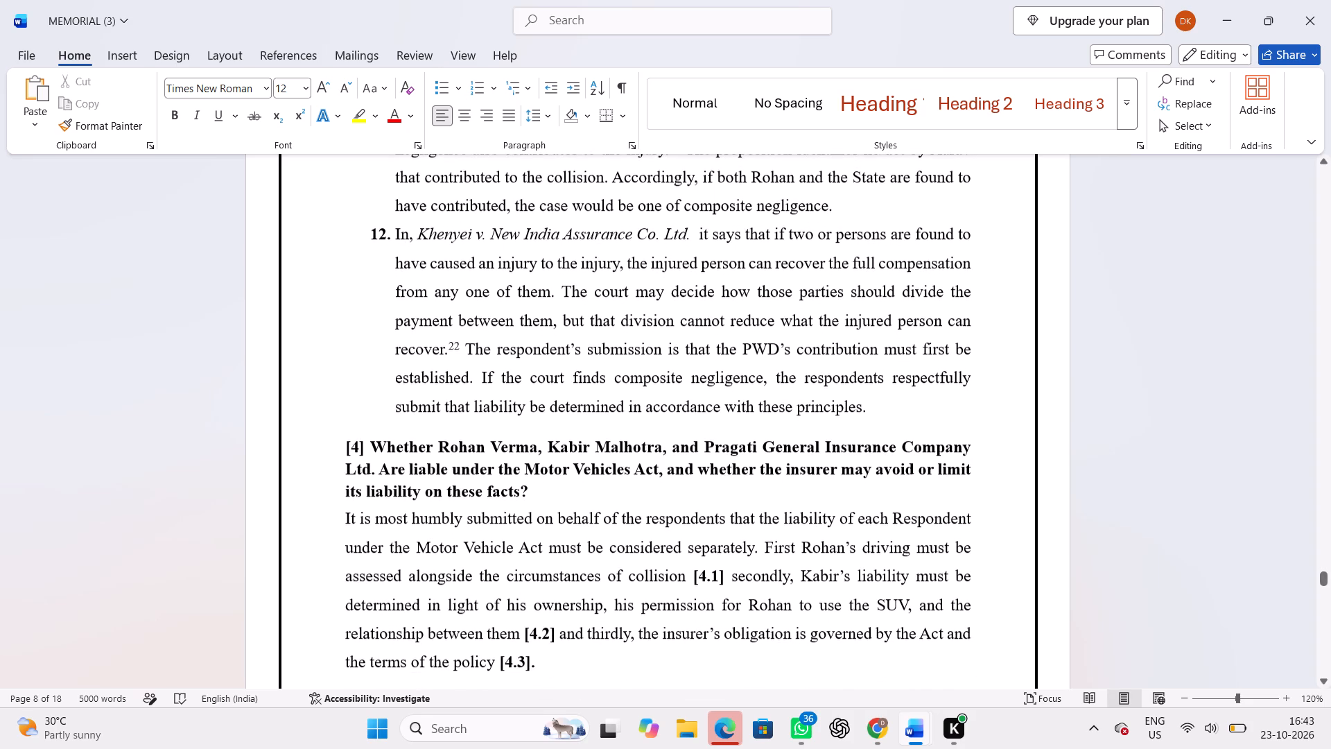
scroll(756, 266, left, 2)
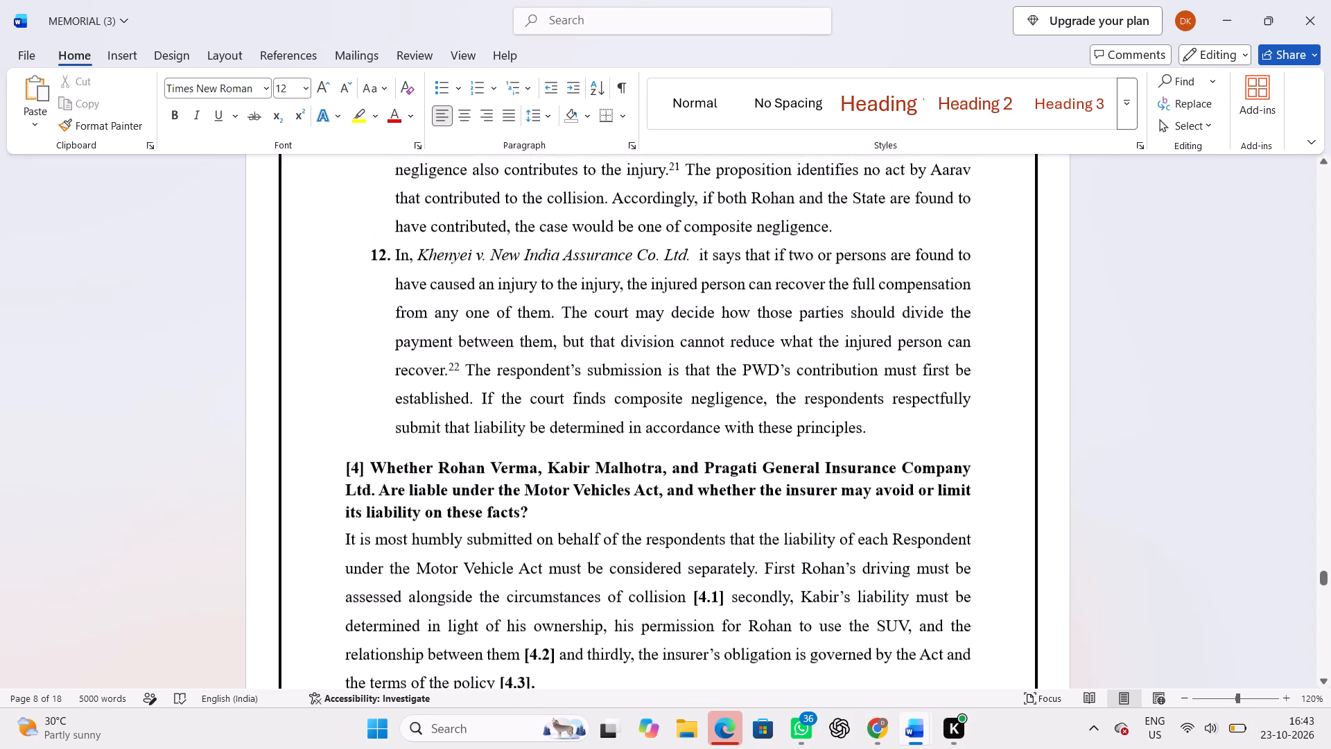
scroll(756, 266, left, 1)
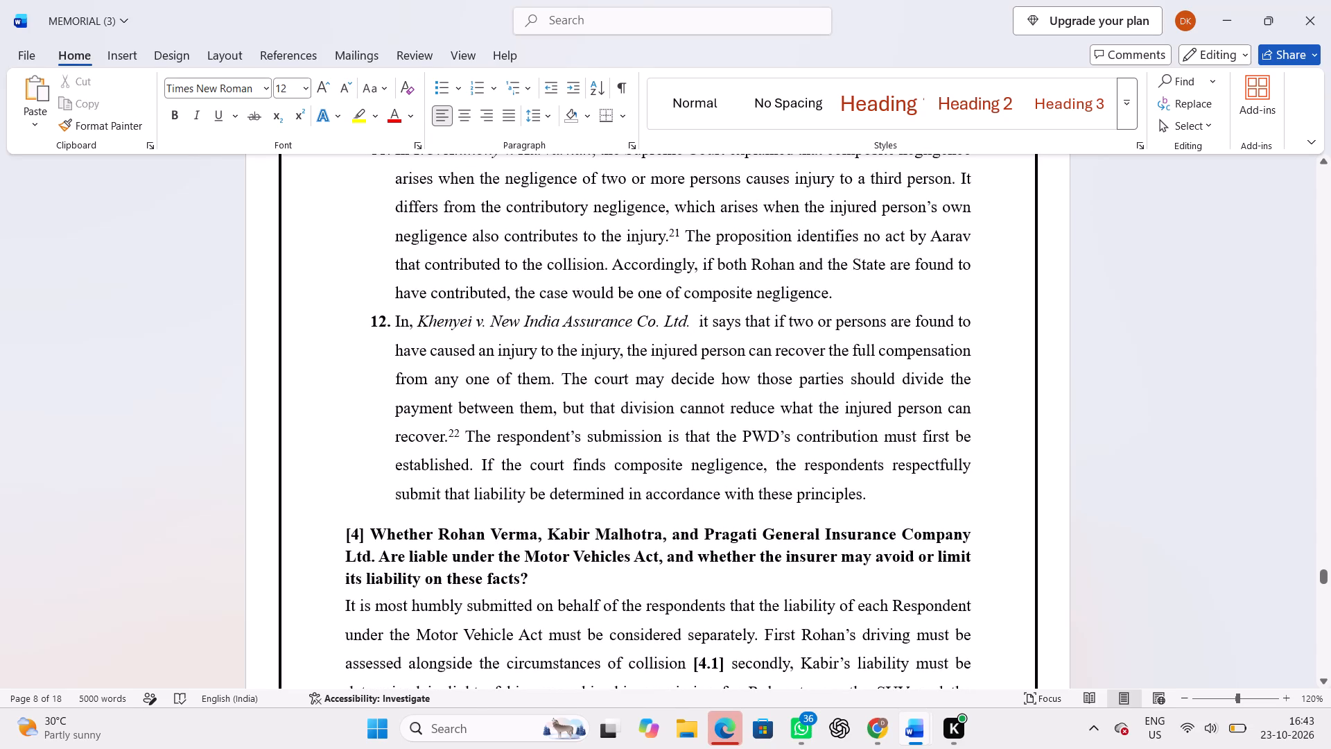
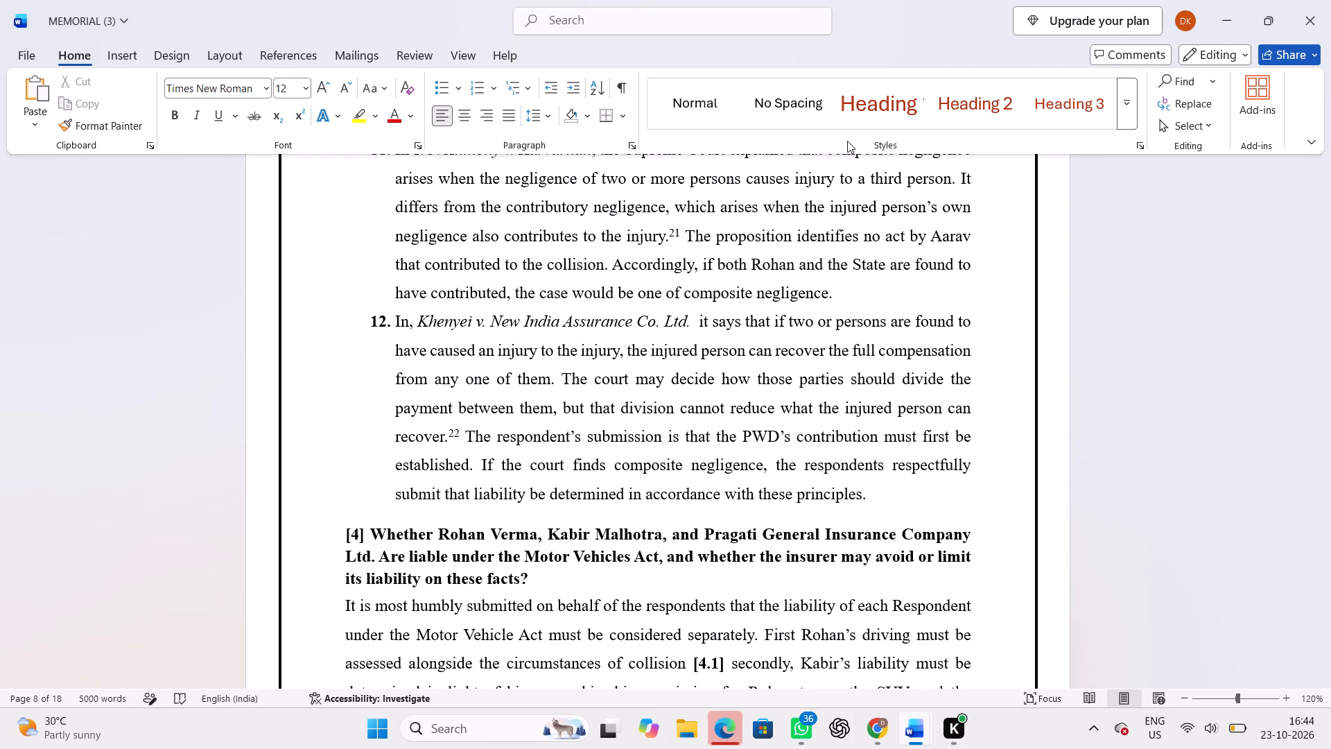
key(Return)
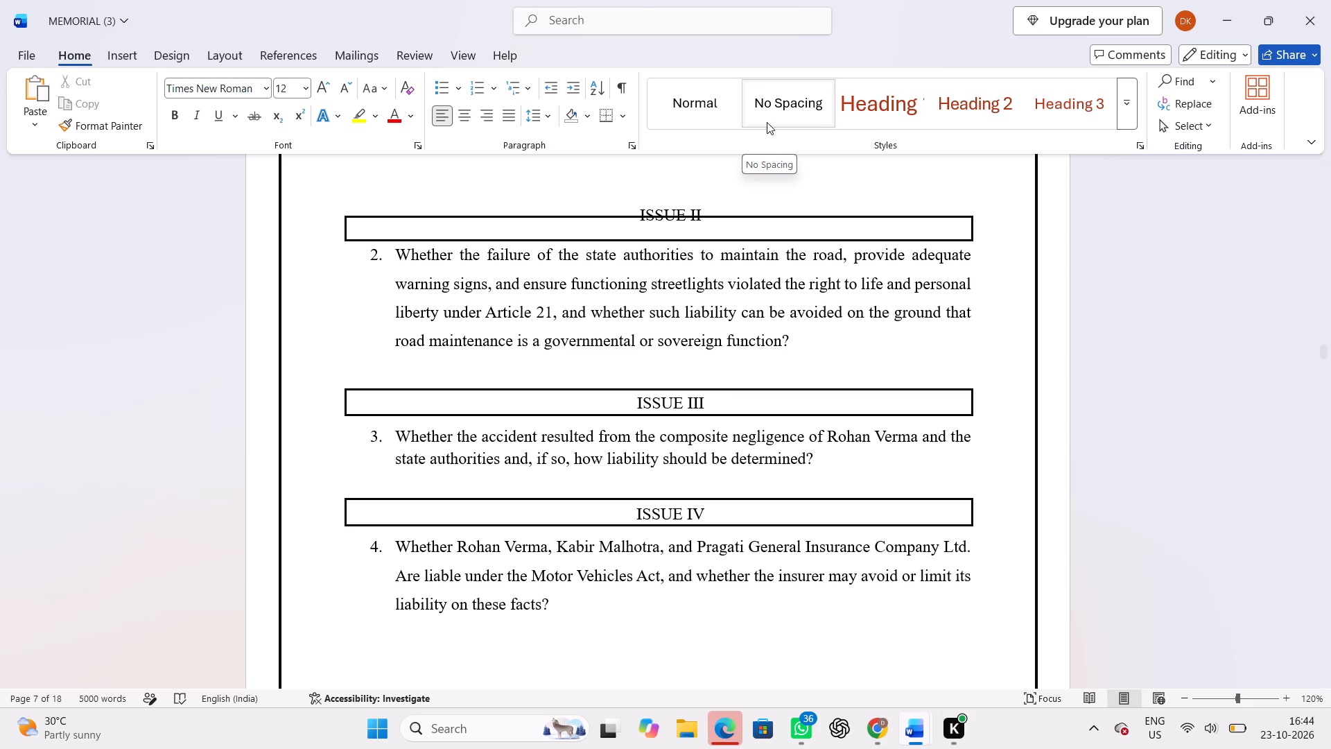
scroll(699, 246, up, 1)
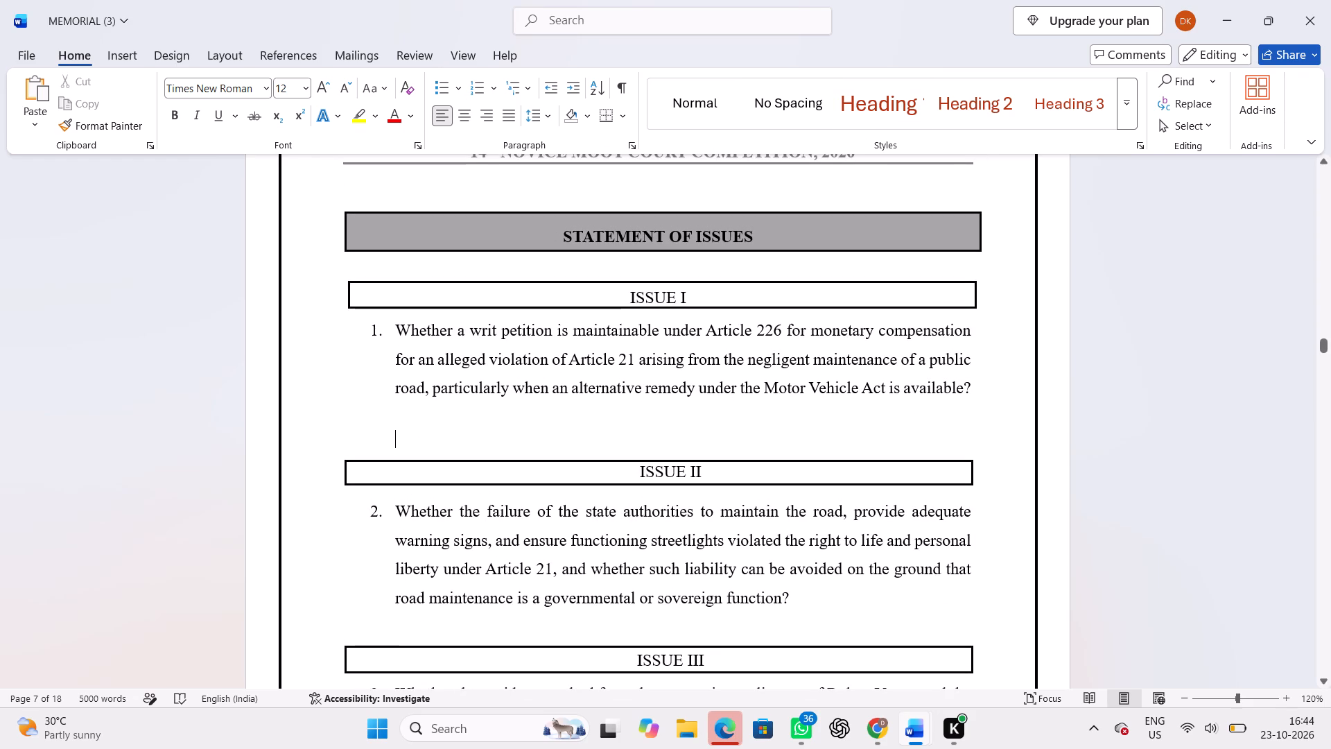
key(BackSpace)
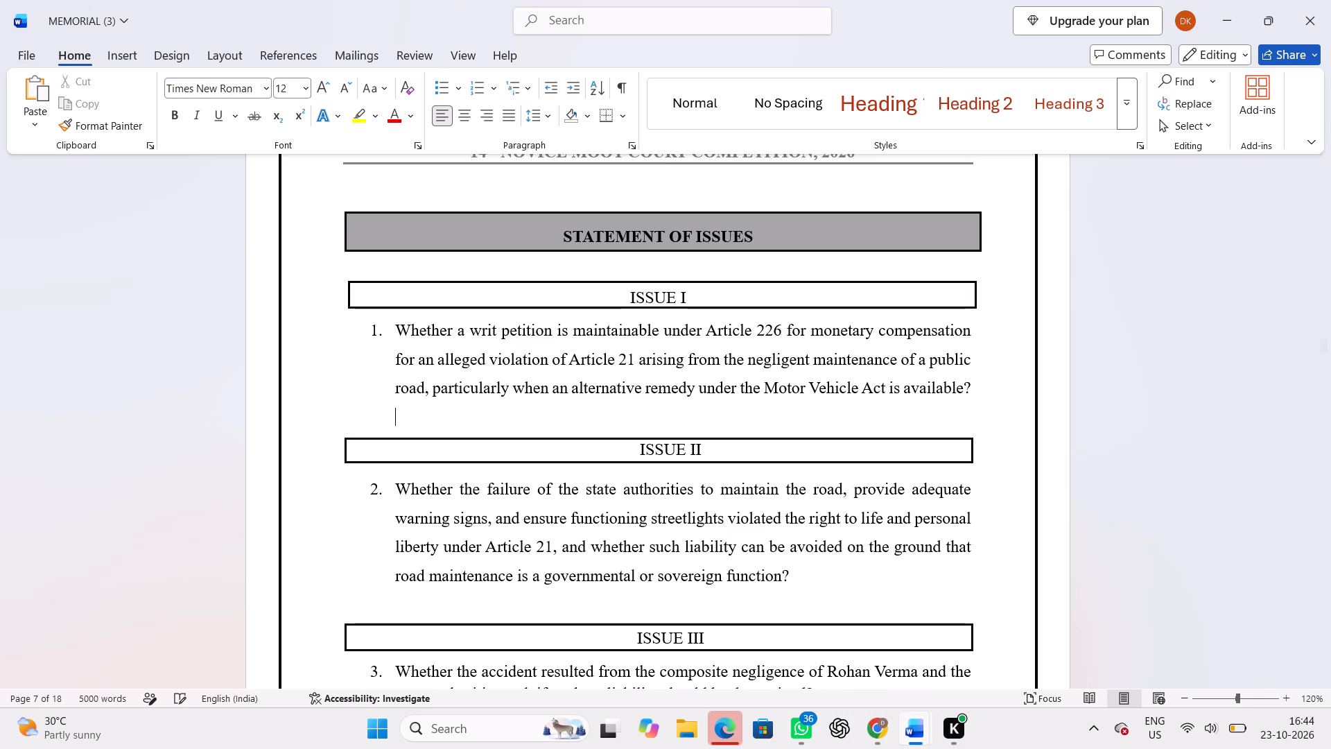
Remove the blank line above the "Art.226 of the Constitution are reproduced hereunder:" line in the Statement of Jurisdiction.
scroll(541, 594, down, 2)
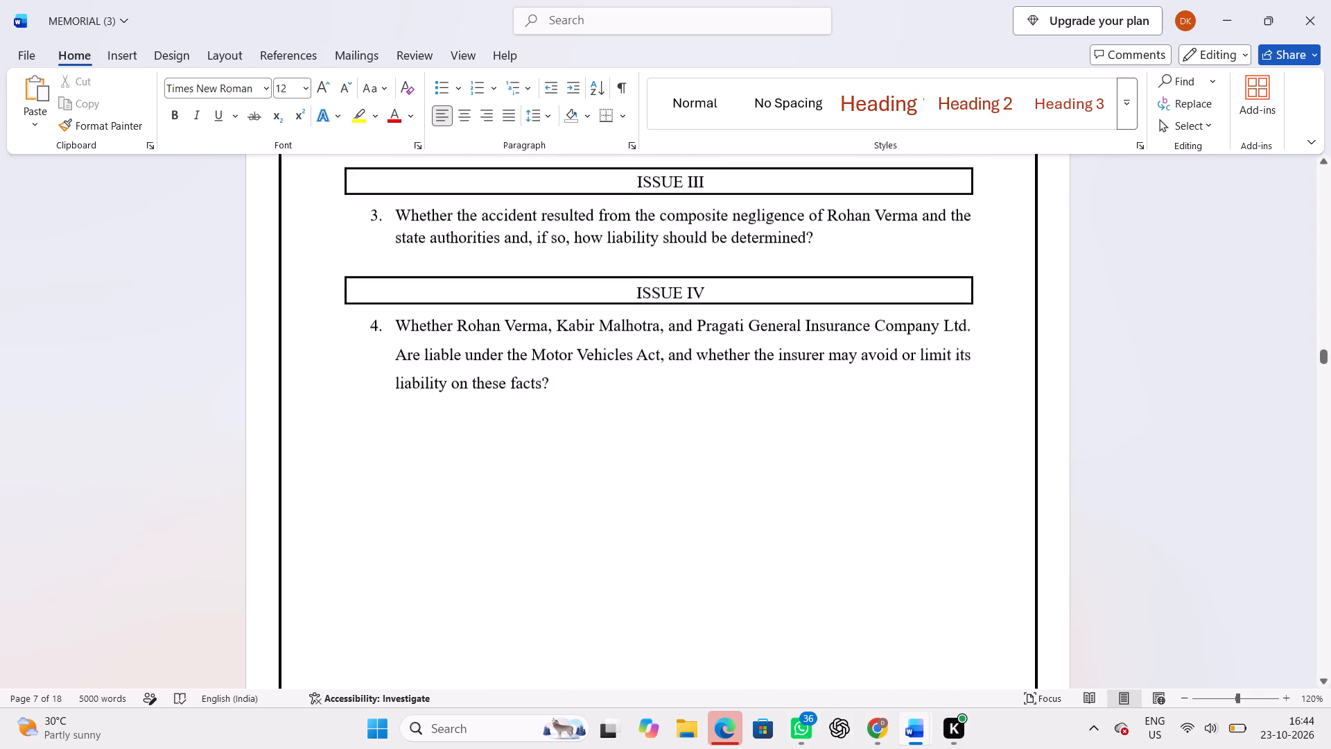
scroll(541, 594, up, 18)
scroll(541, 594, down, 2)
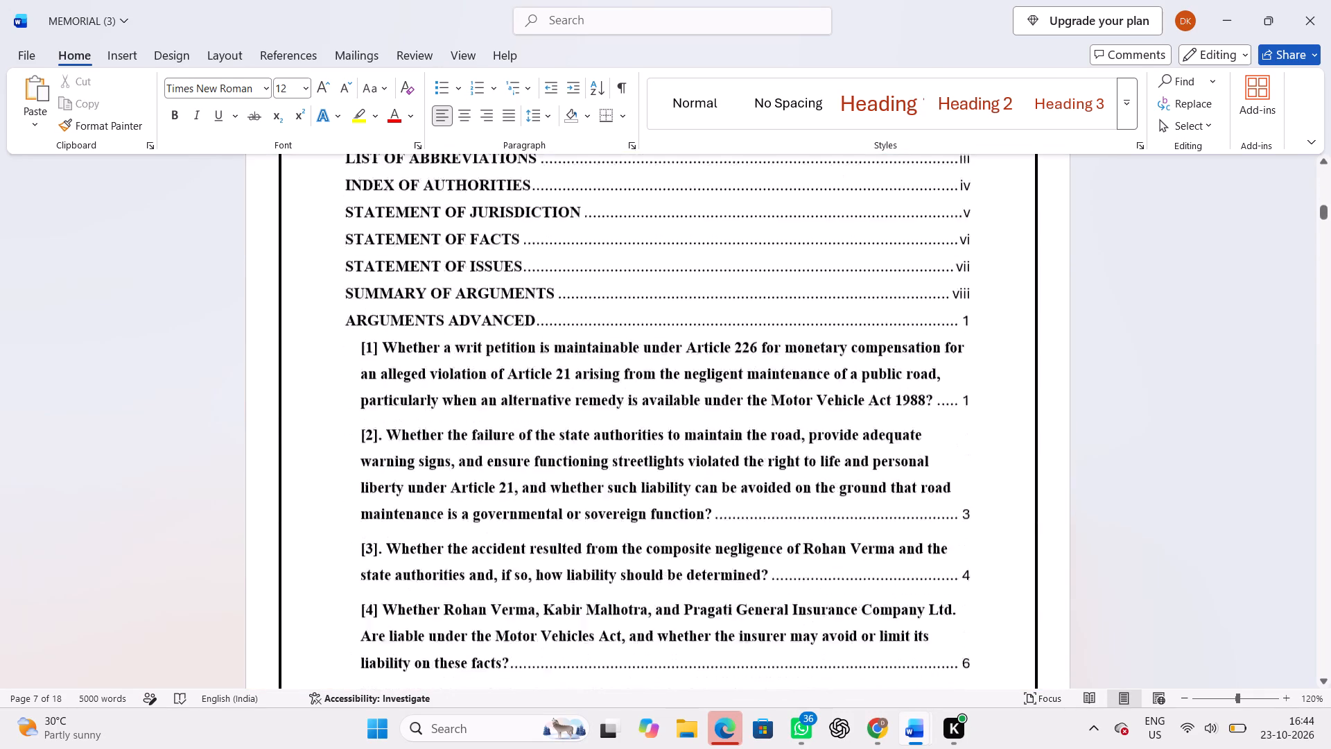
scroll(541, 594, down, 8)
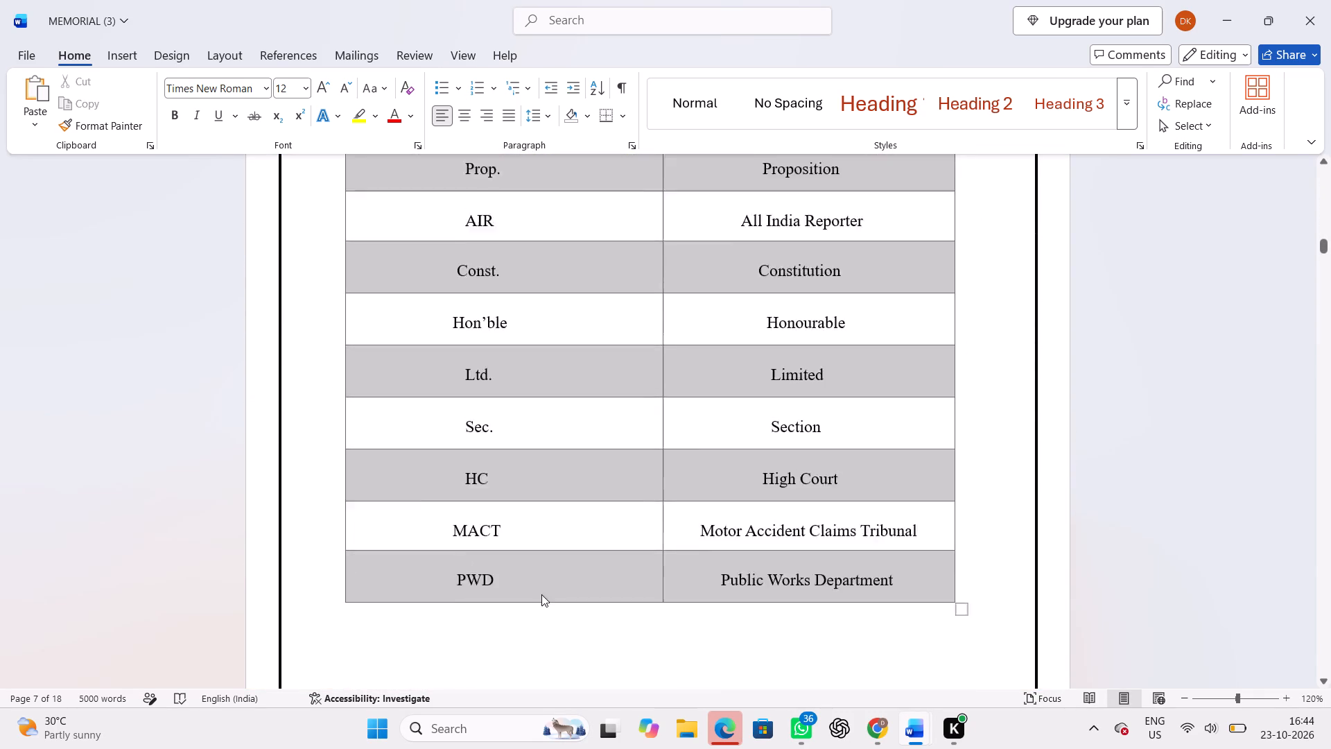
scroll(541, 594, down, 5)
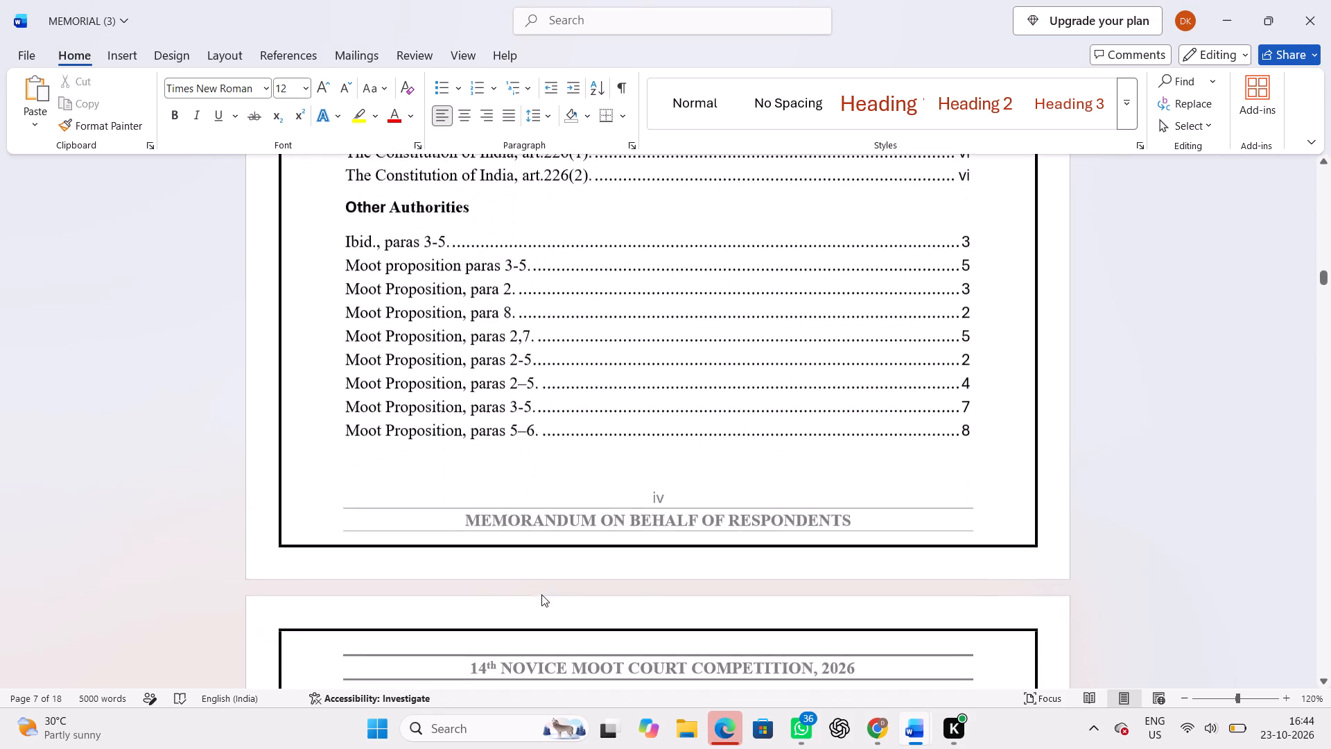
scroll(541, 594, down, 4)
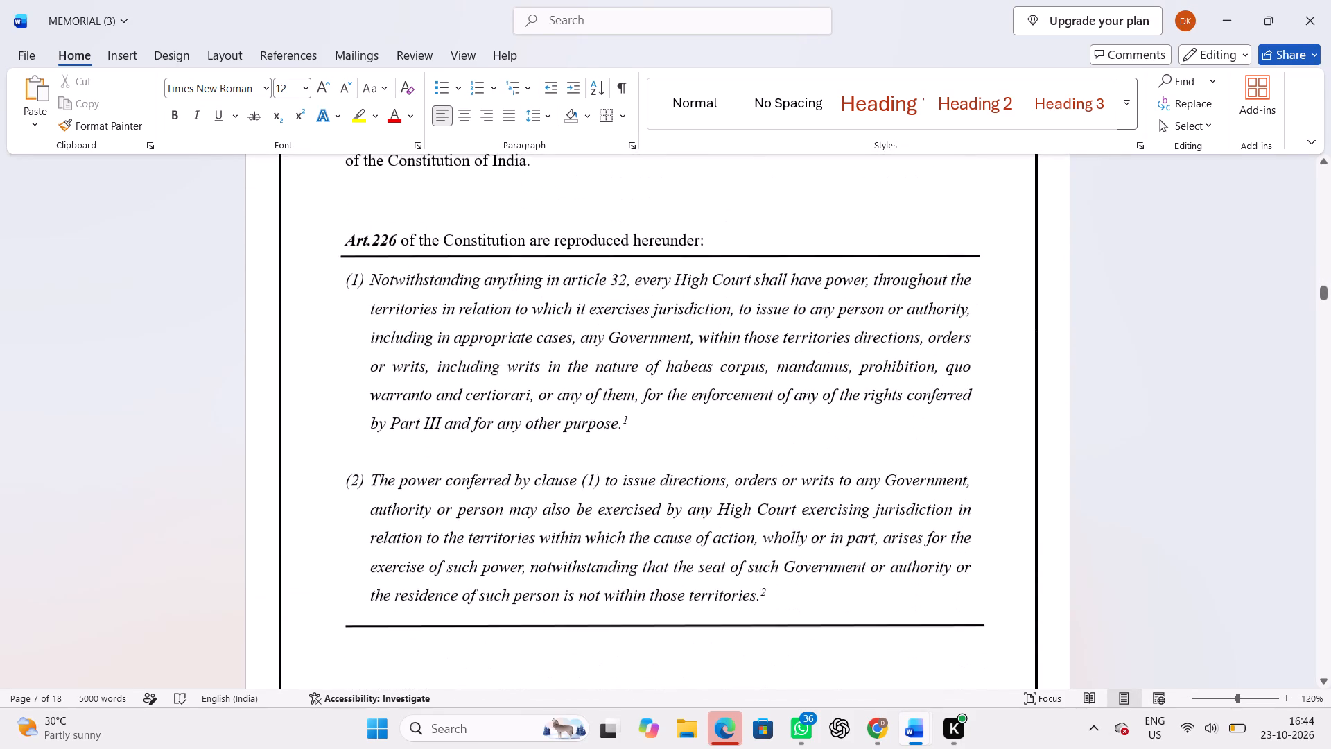
scroll(541, 594, down, 1)
click(347, 234)
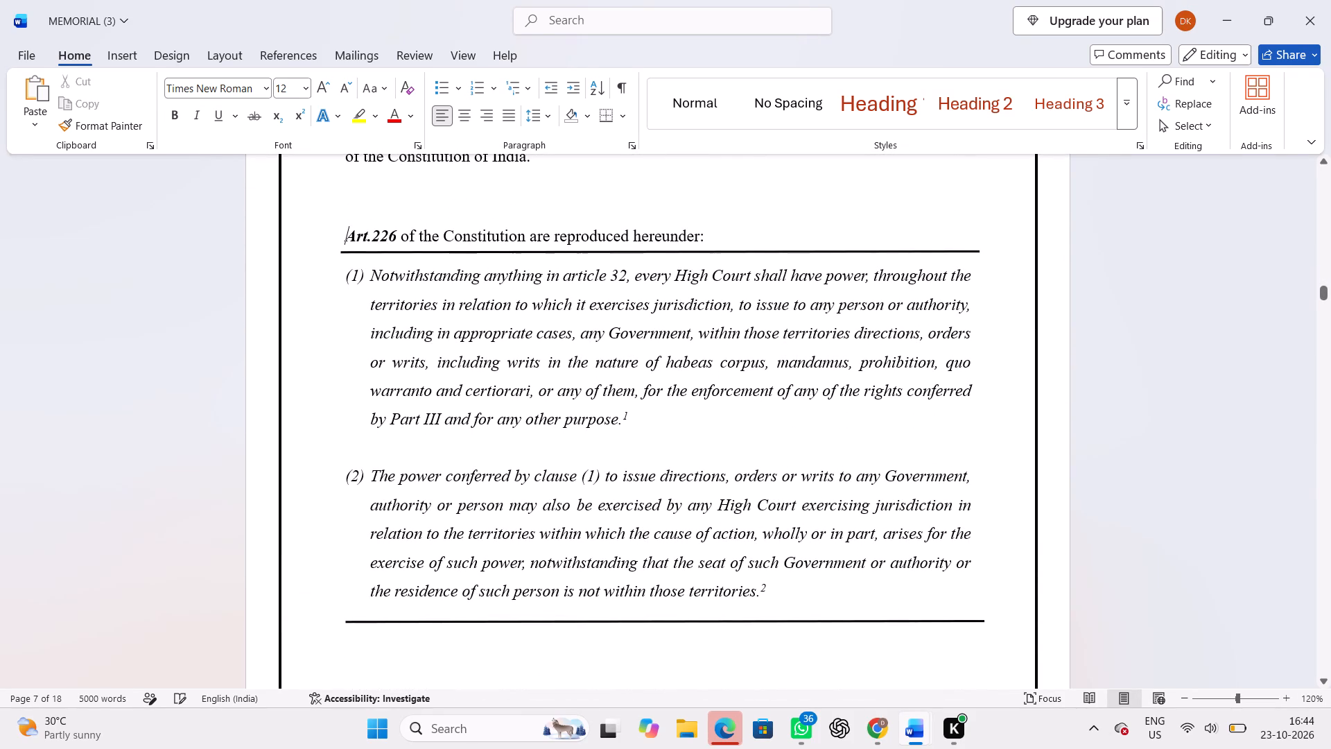
key(BackSpace)
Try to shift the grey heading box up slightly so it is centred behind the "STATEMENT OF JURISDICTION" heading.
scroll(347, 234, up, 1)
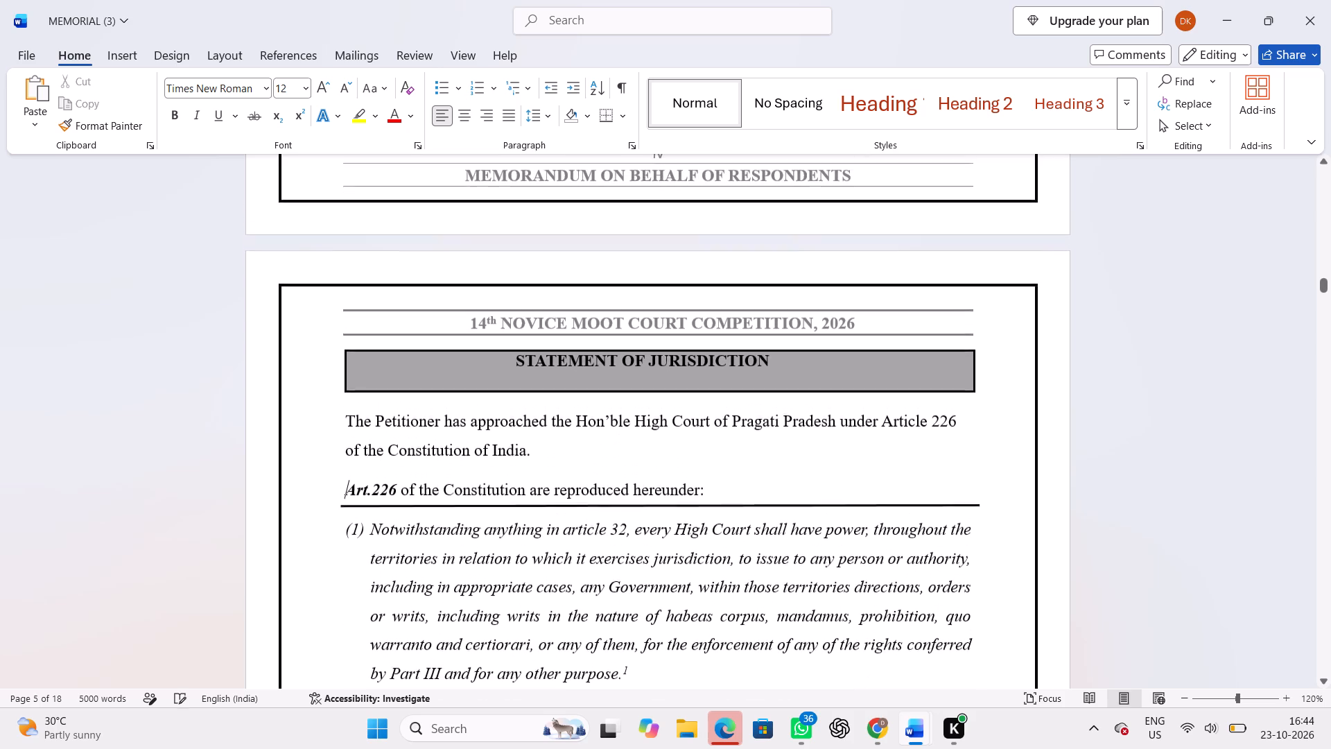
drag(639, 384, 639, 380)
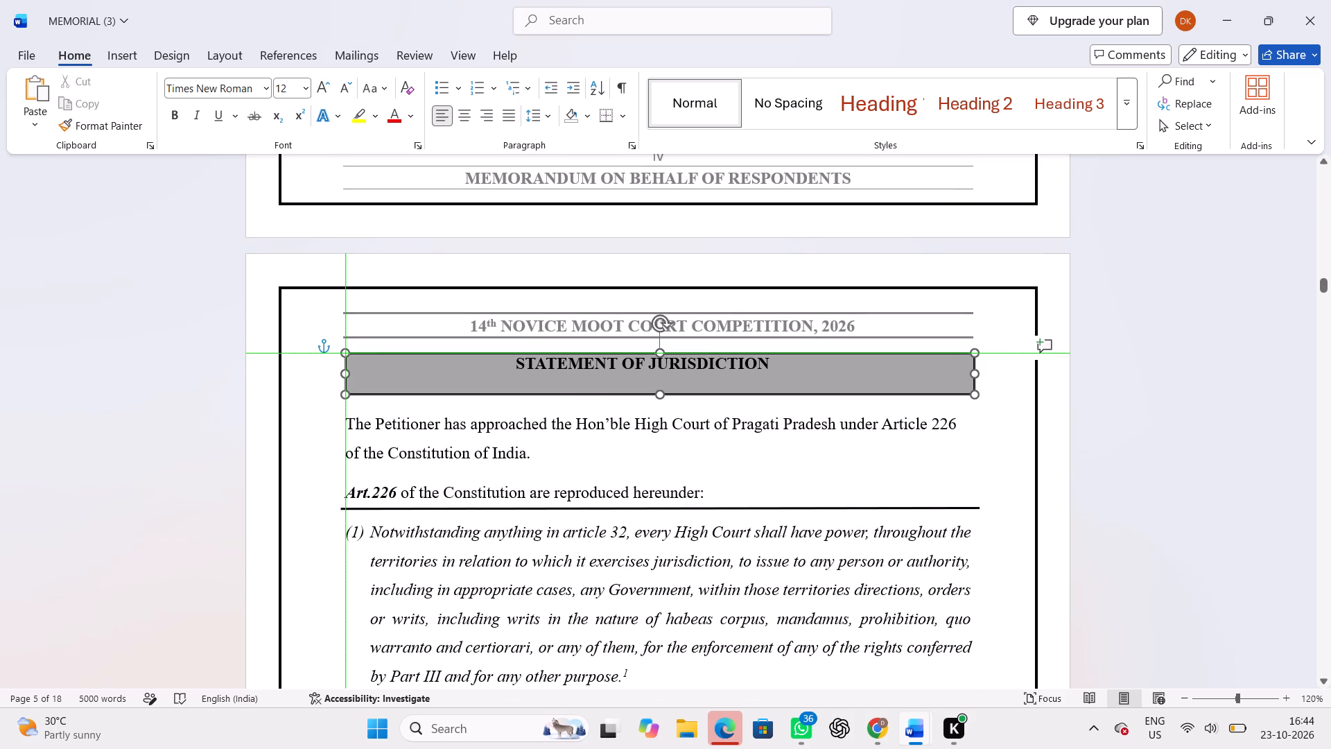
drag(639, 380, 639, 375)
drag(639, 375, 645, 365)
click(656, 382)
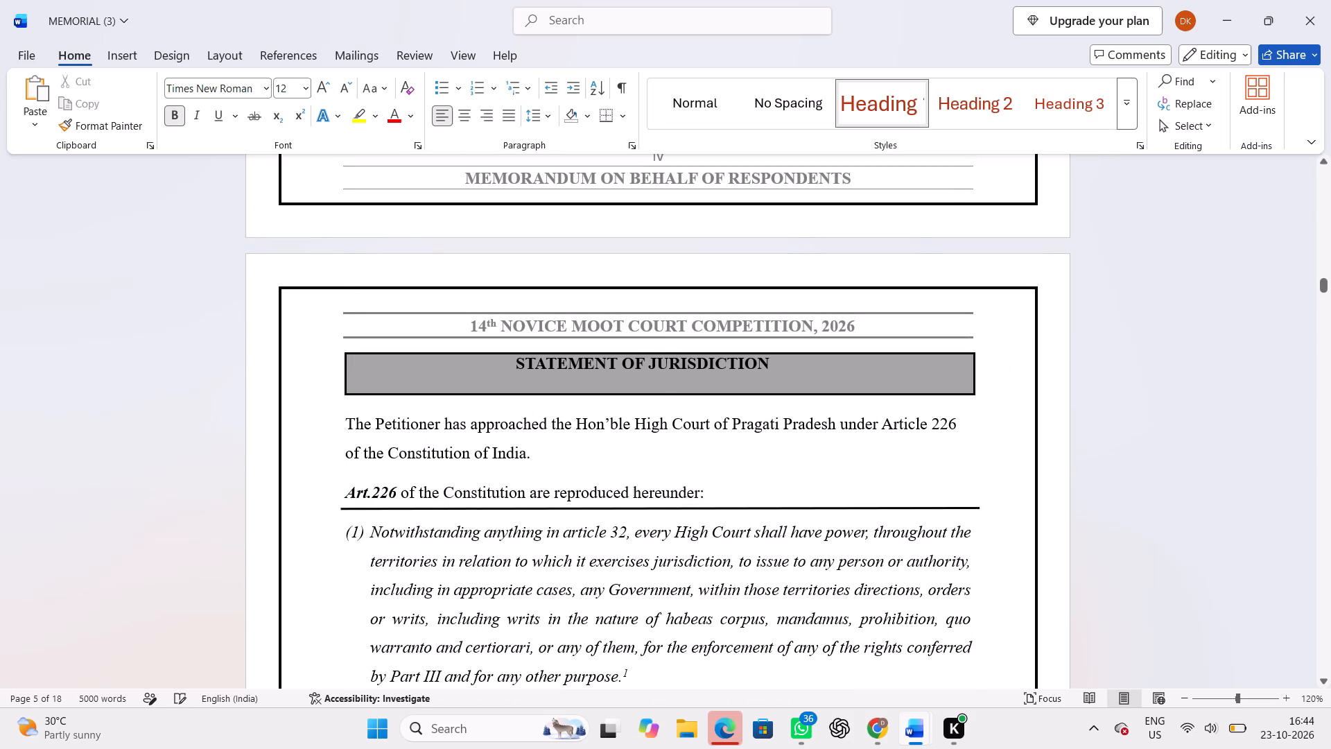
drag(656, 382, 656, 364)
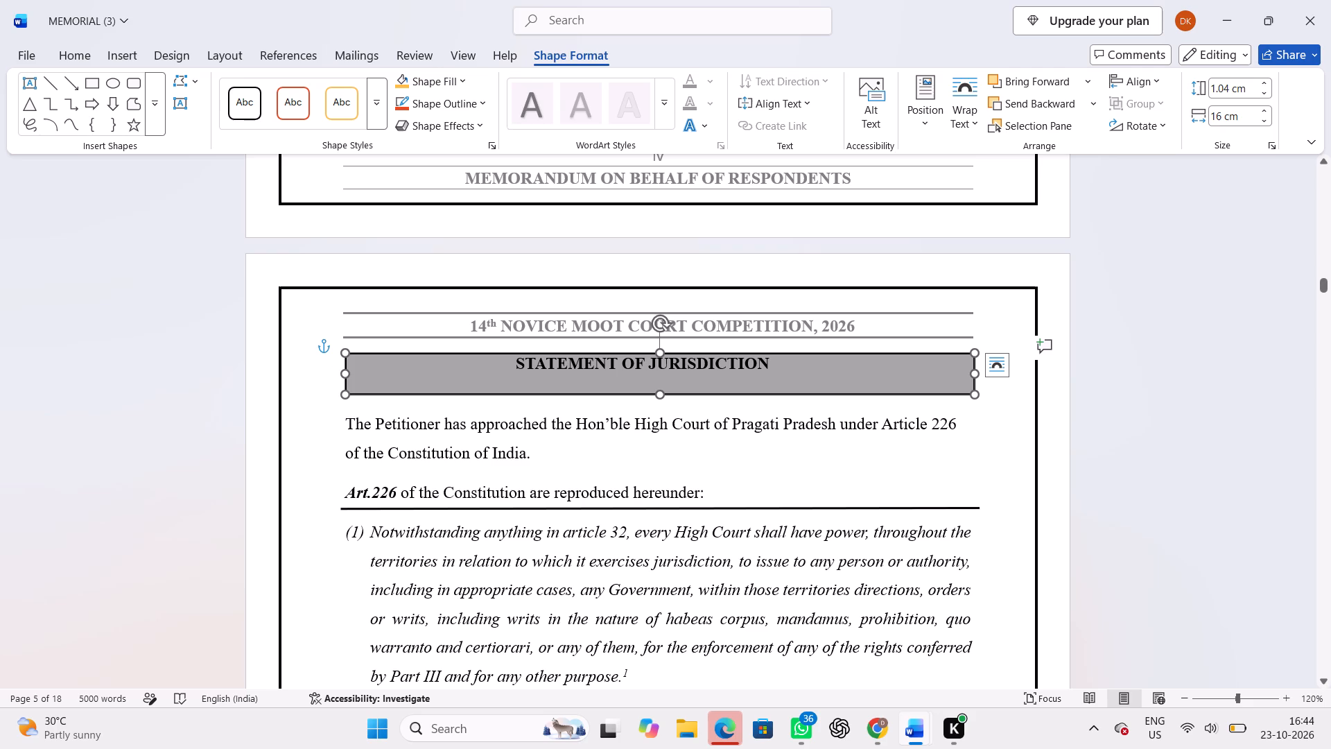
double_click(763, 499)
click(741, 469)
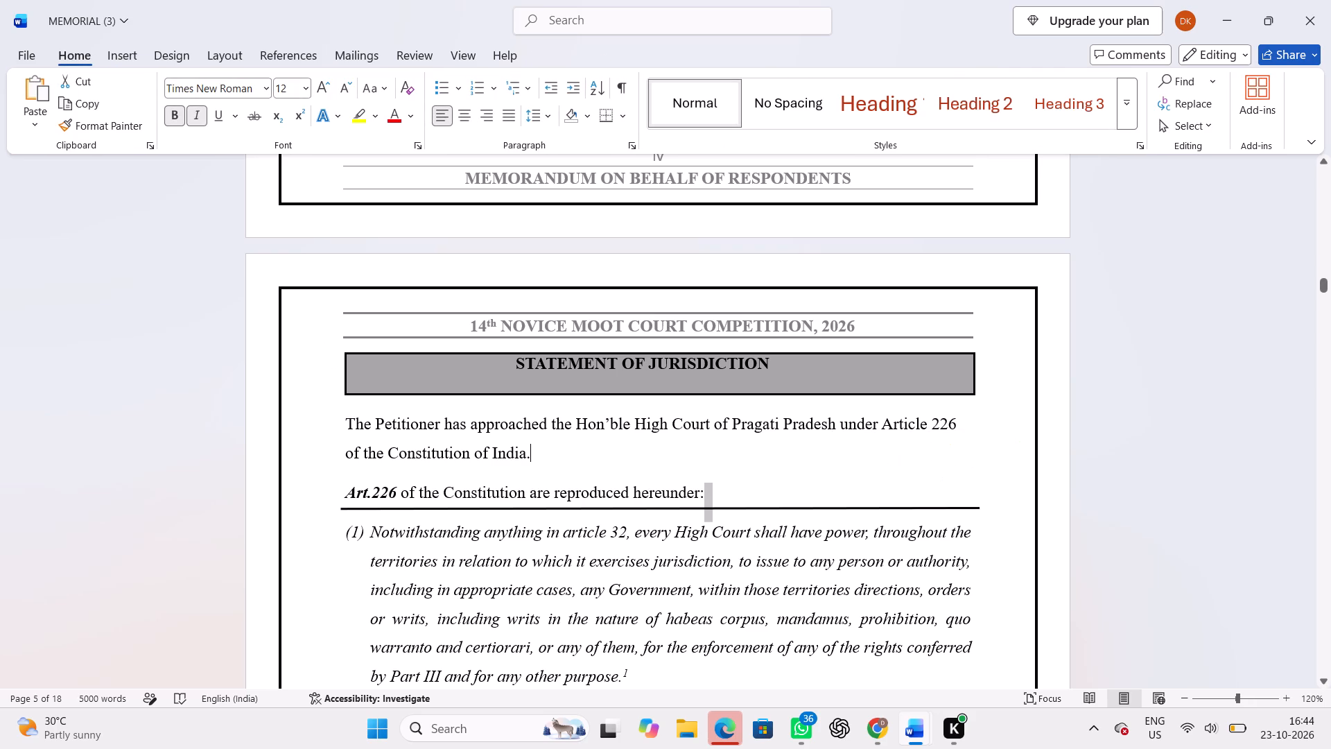
Examine the layout and spacing of the Art.226 clauses and the empty area below them on the Statement of Jurisdiction page.
scroll(741, 469, down, 2)
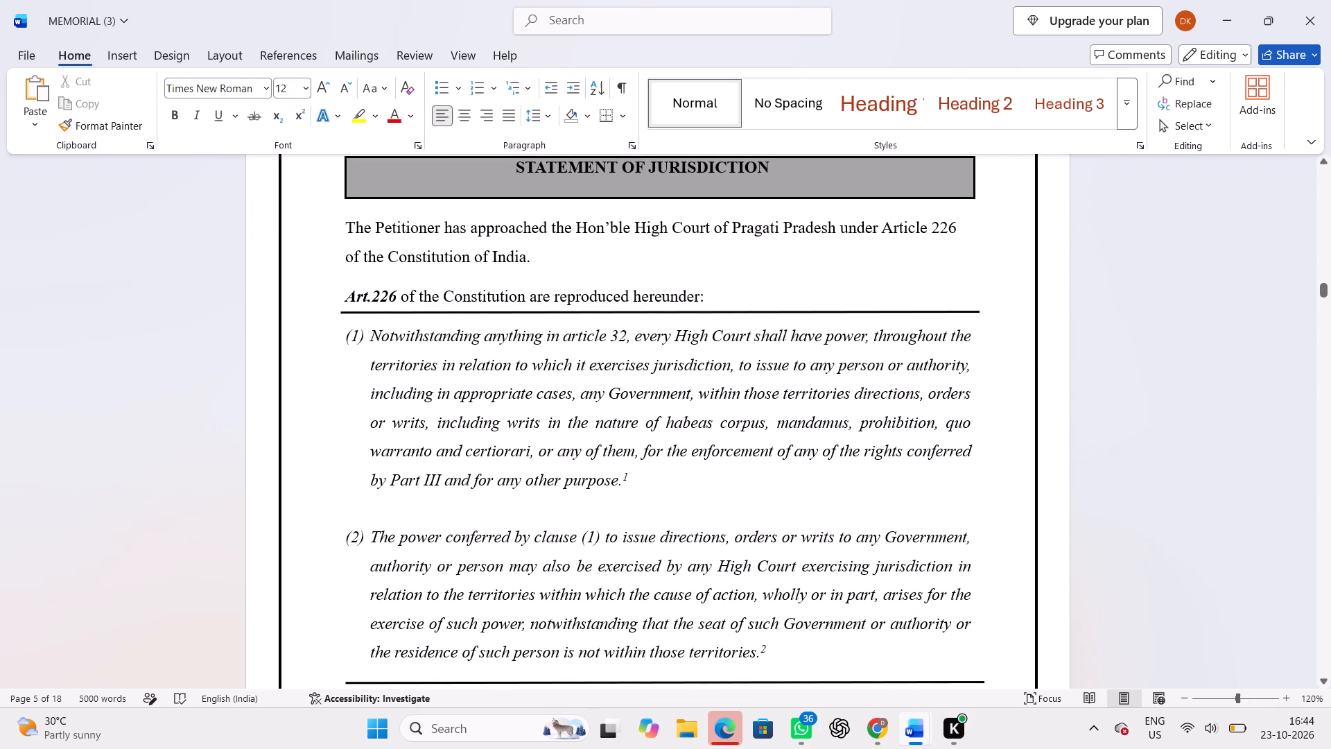
scroll(741, 469, down, 1)
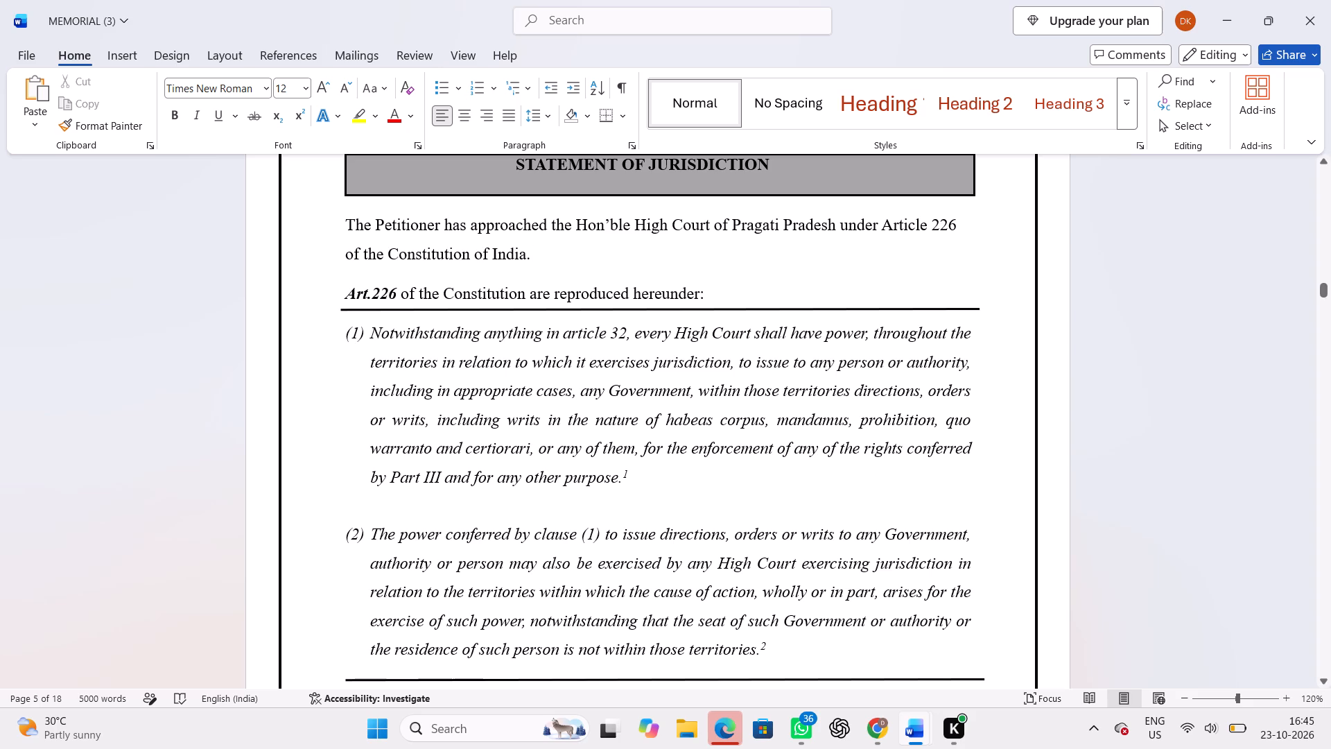
scroll(768, 451, down, 1)
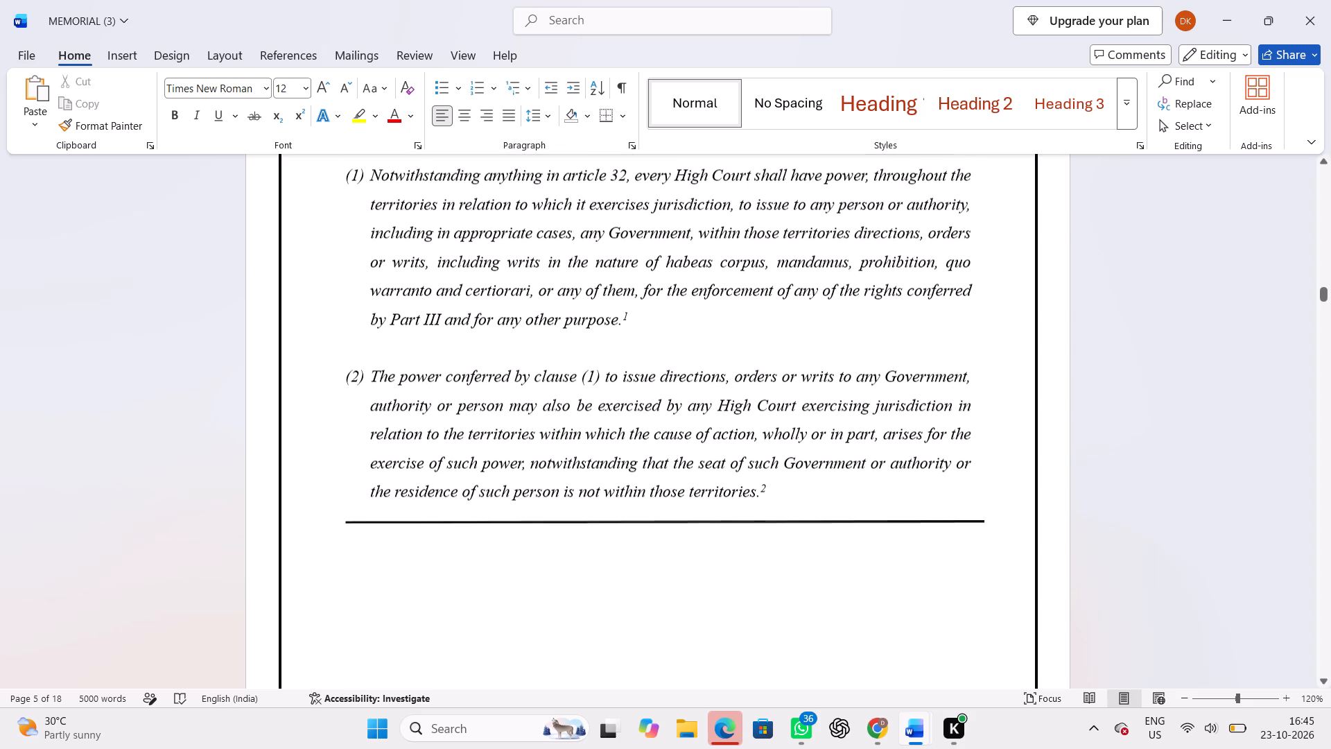
scroll(768, 451, down, 3)
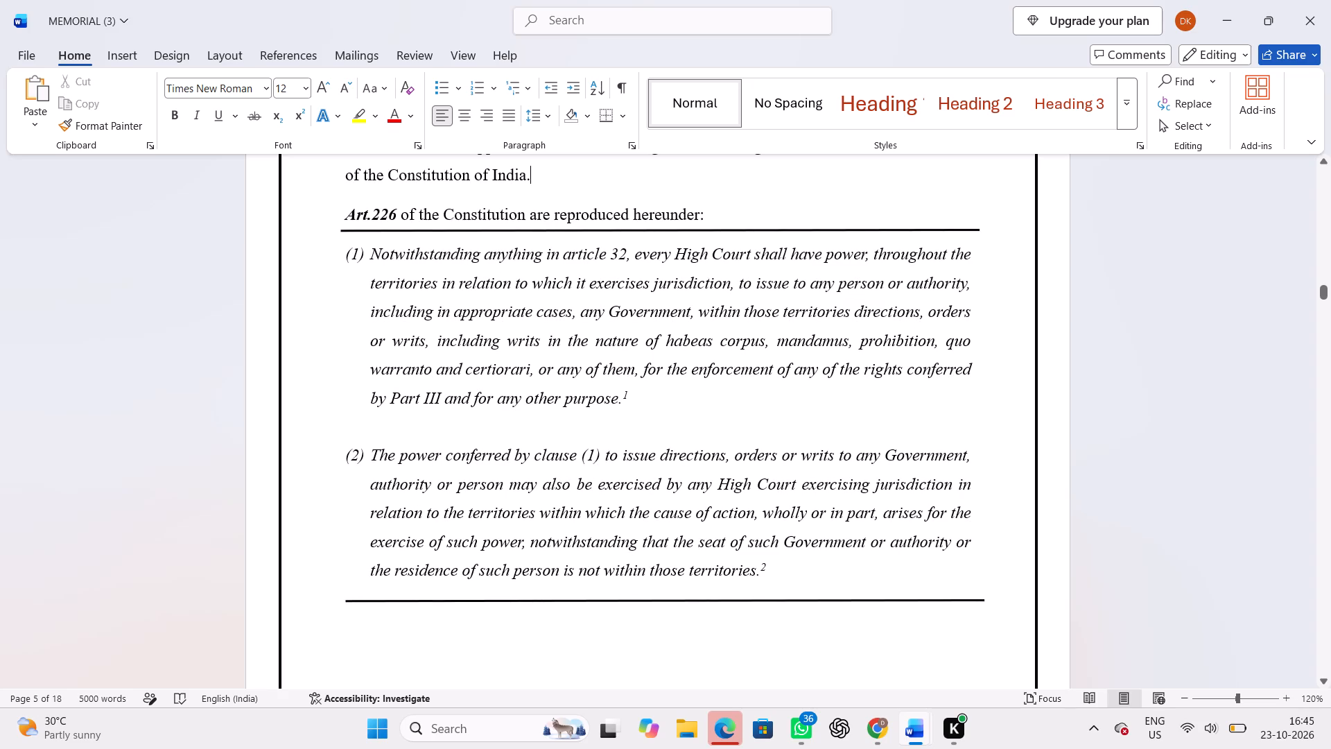
scroll(768, 451, down, 1)
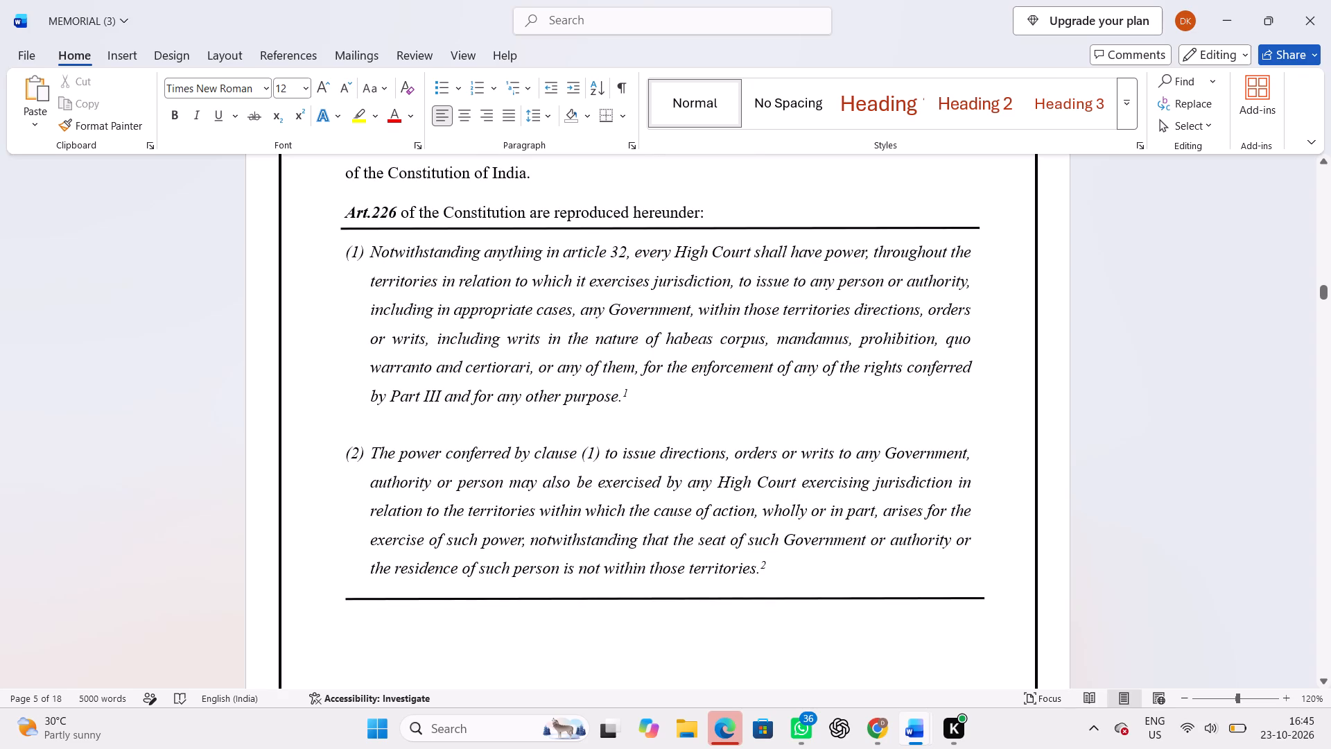
scroll(768, 451, down, 1)
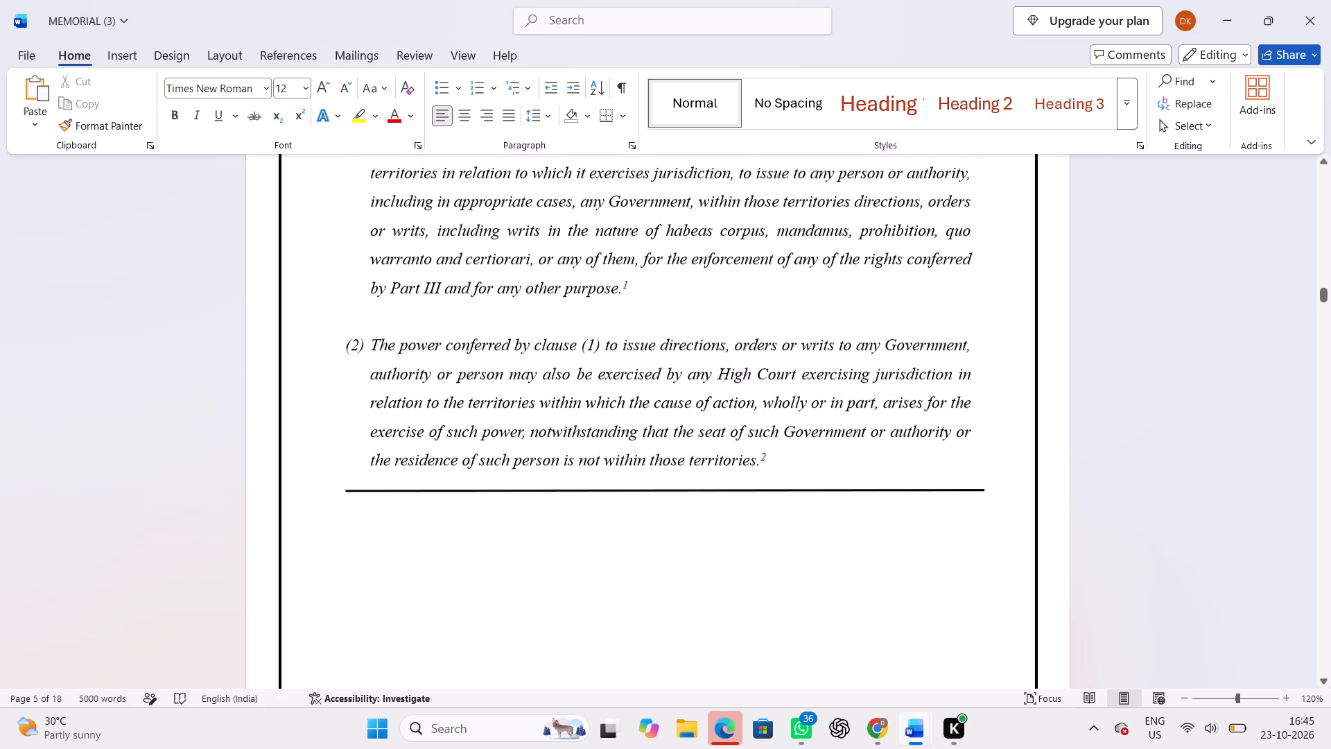
scroll(768, 451, down, 1)
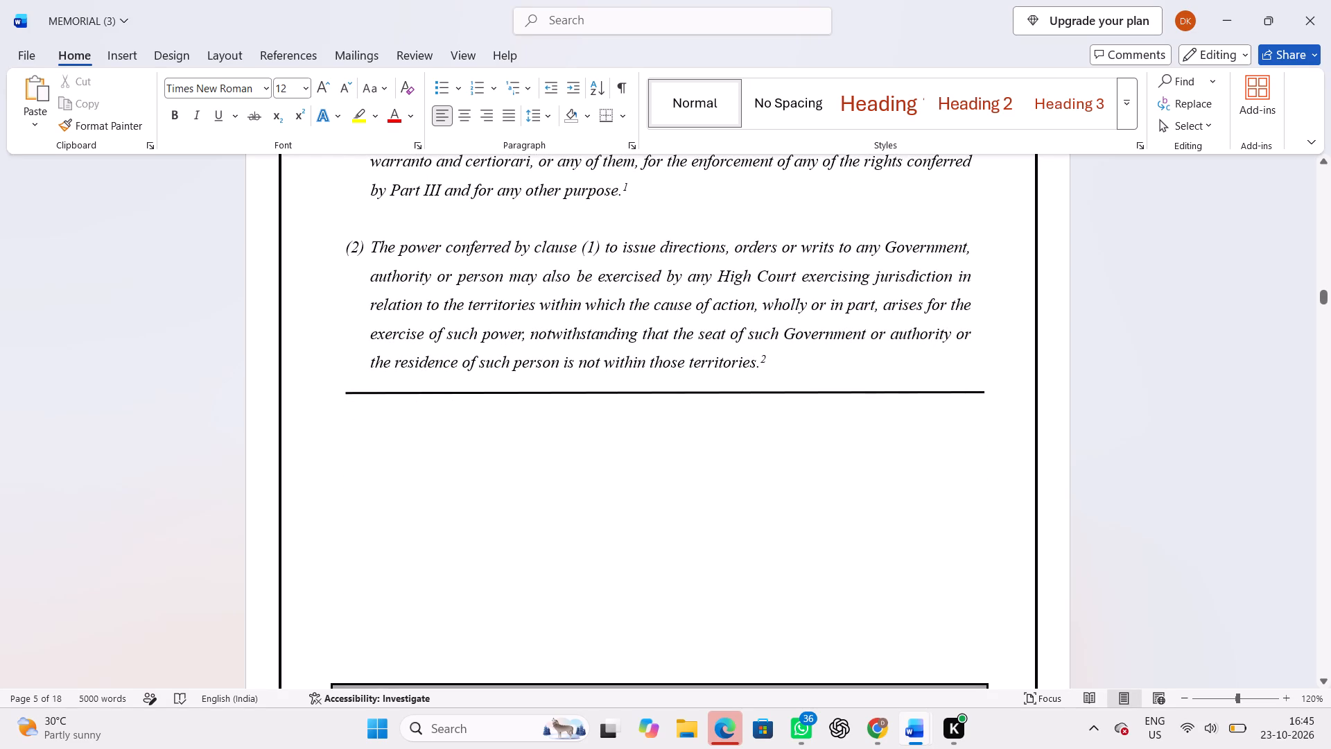
scroll(768, 451, up, 1)
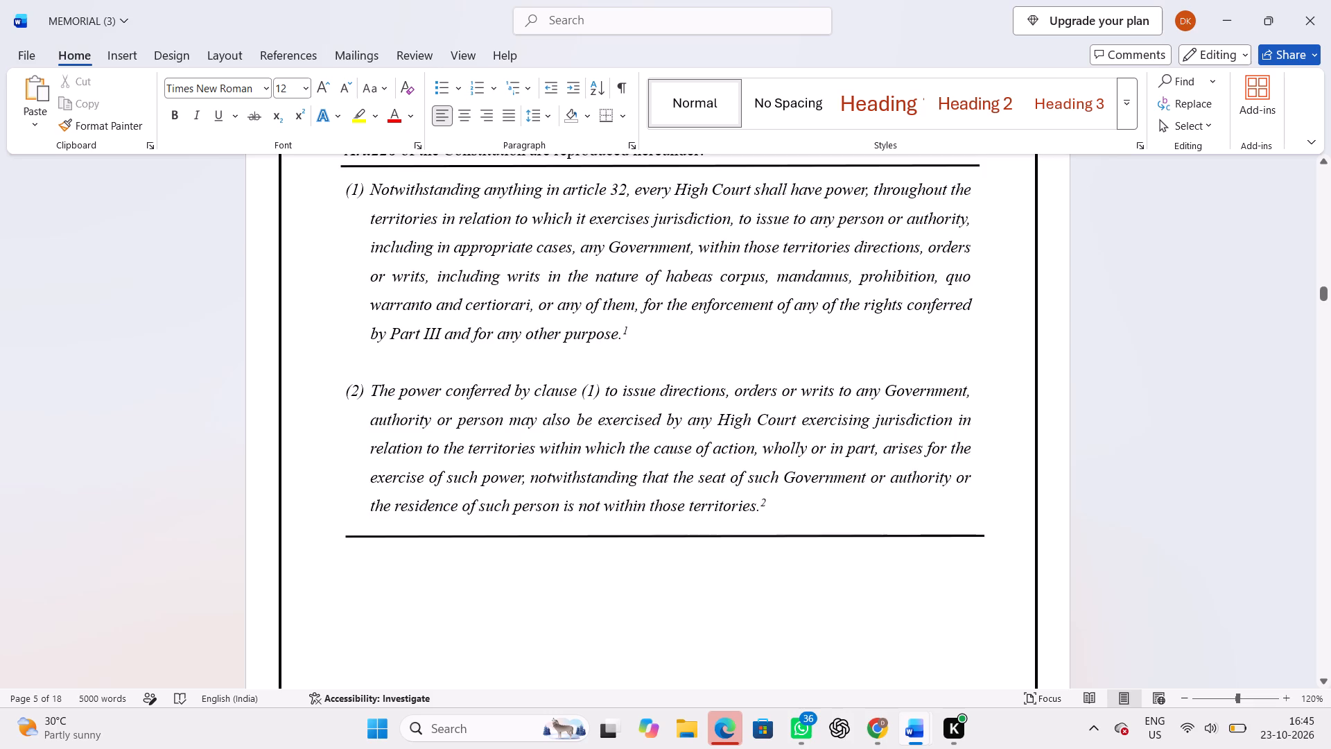
scroll(768, 451, up, 2)
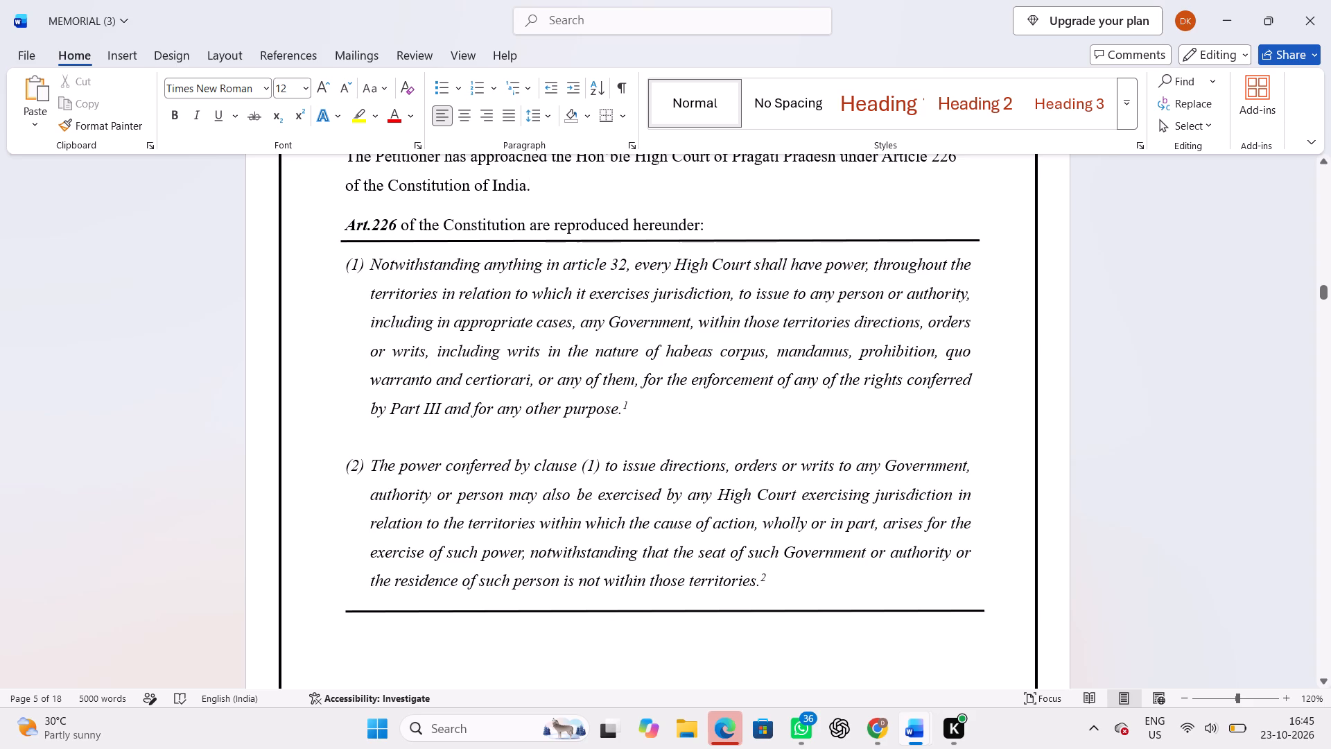
Move the grey heading box up slightly so the "STATEMENT OF JURISDICTION" heading sits vertically centred in it, just below the page header.
scroll(629, 327, up, 1)
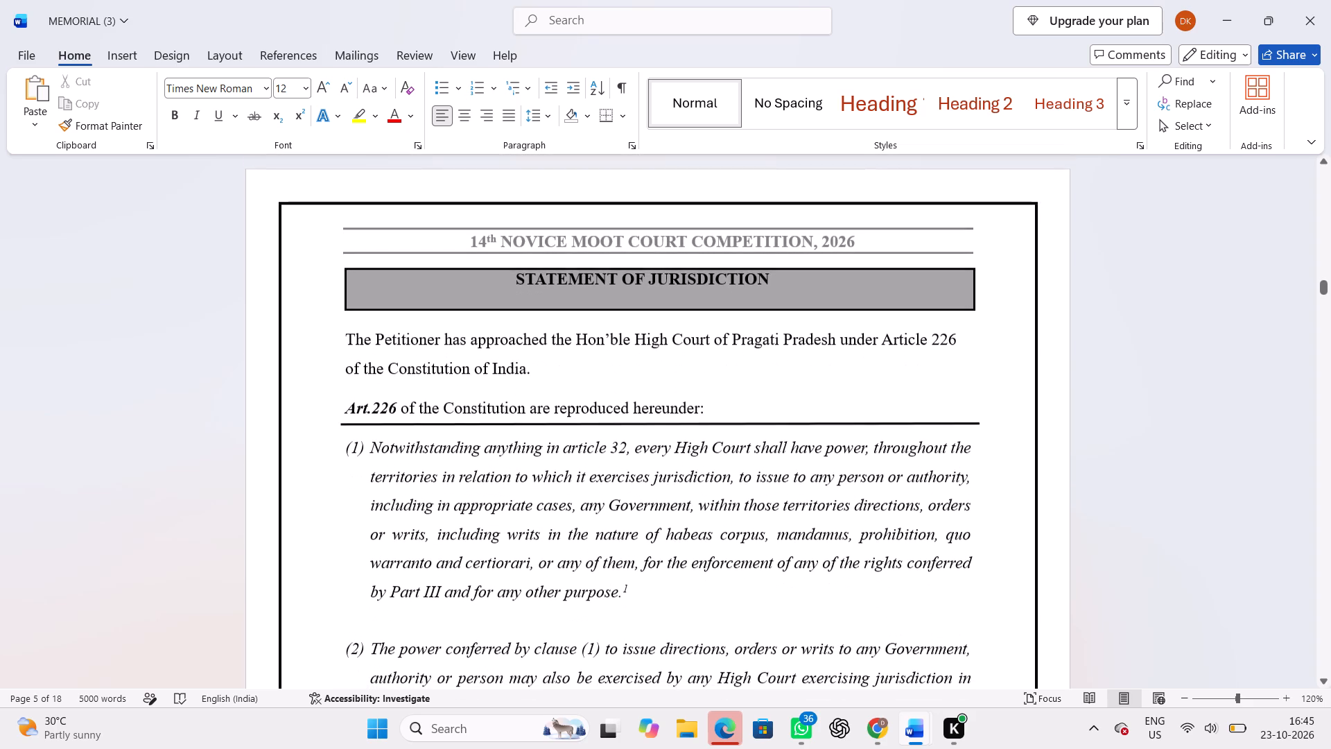
drag(657, 301, 661, 283)
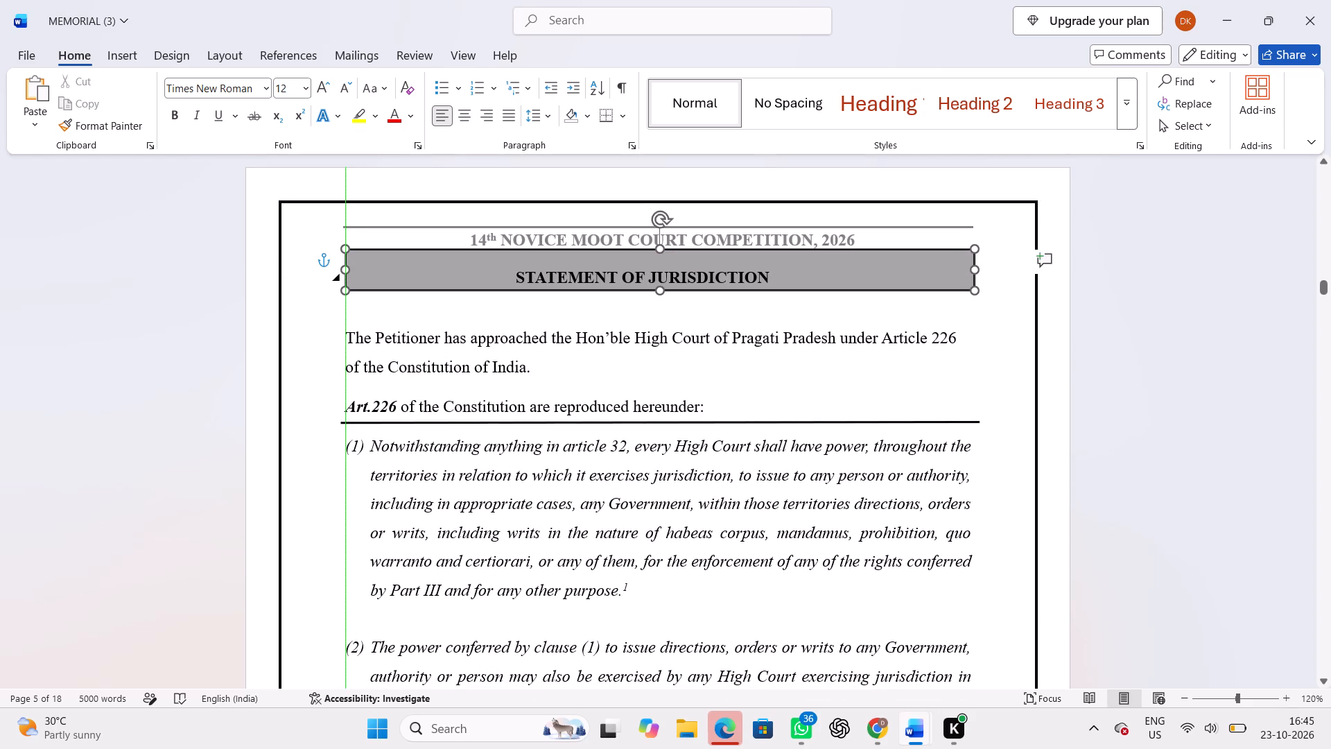
drag(661, 283, 658, 291)
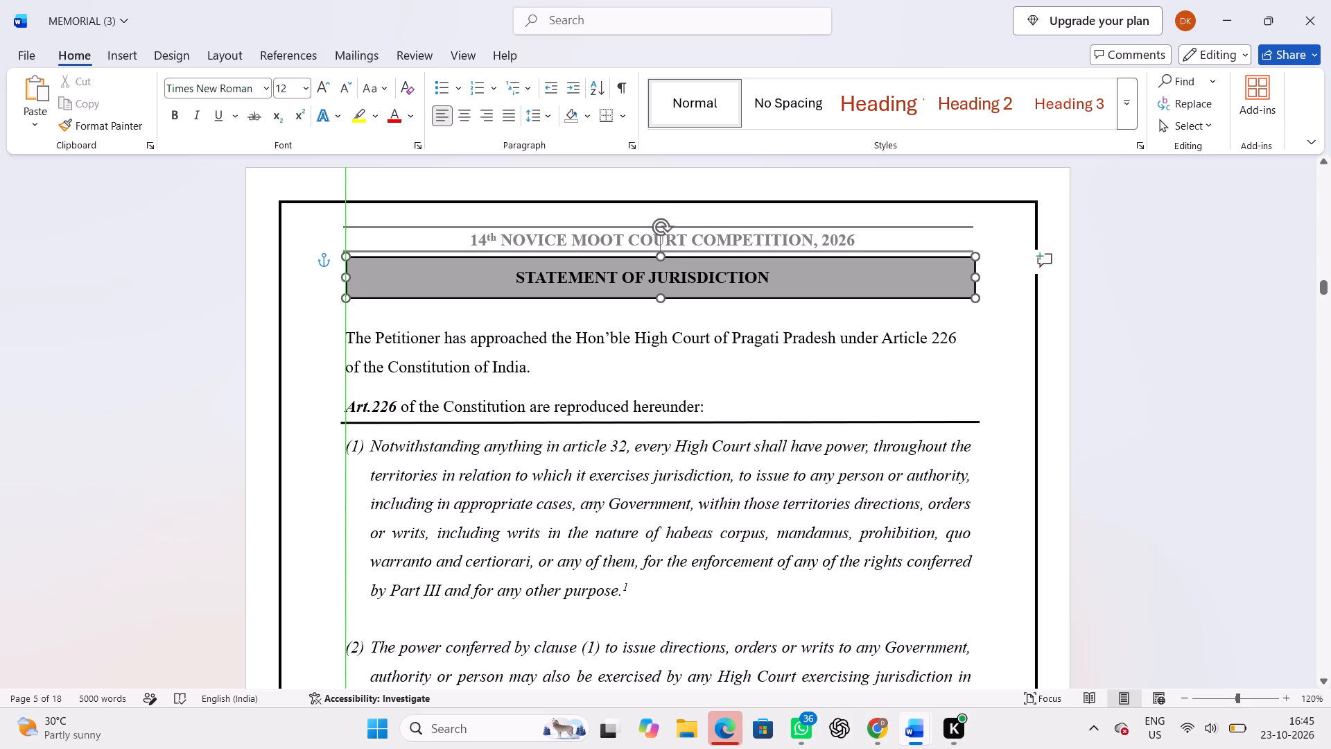
drag(658, 291, 656, 293)
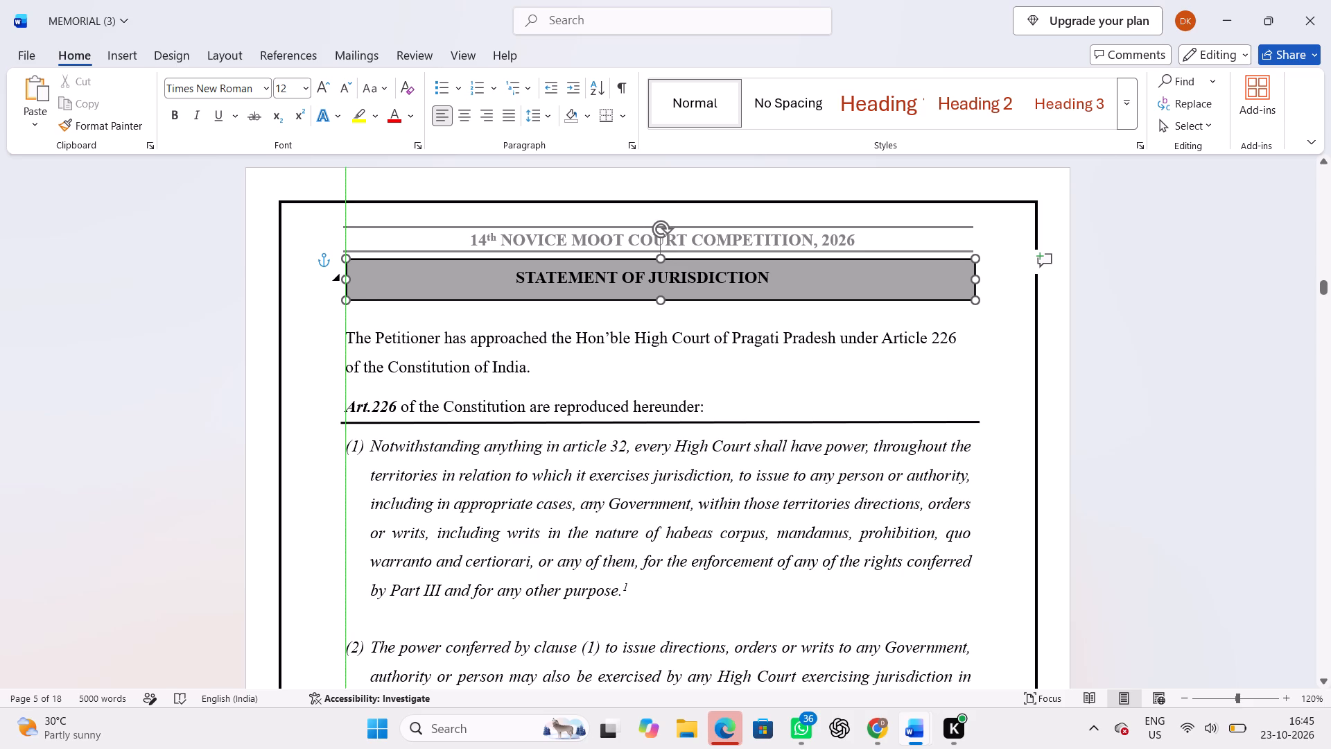
drag(656, 293, 652, 291)
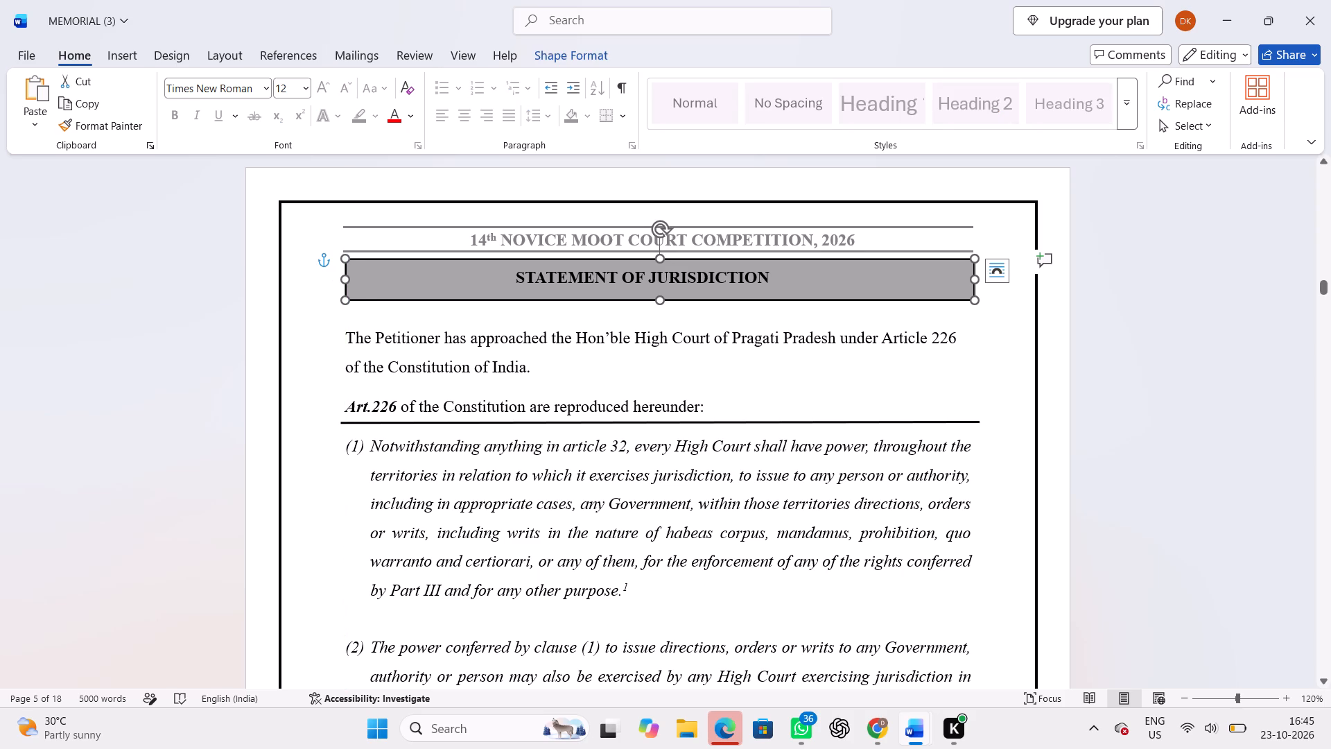
Push the "STATEMENT OF FACTS" heading and its grey box onto the next page by inserting a new line before the heading.
scroll(677, 366, down, 3)
scroll(677, 366, up, 2)
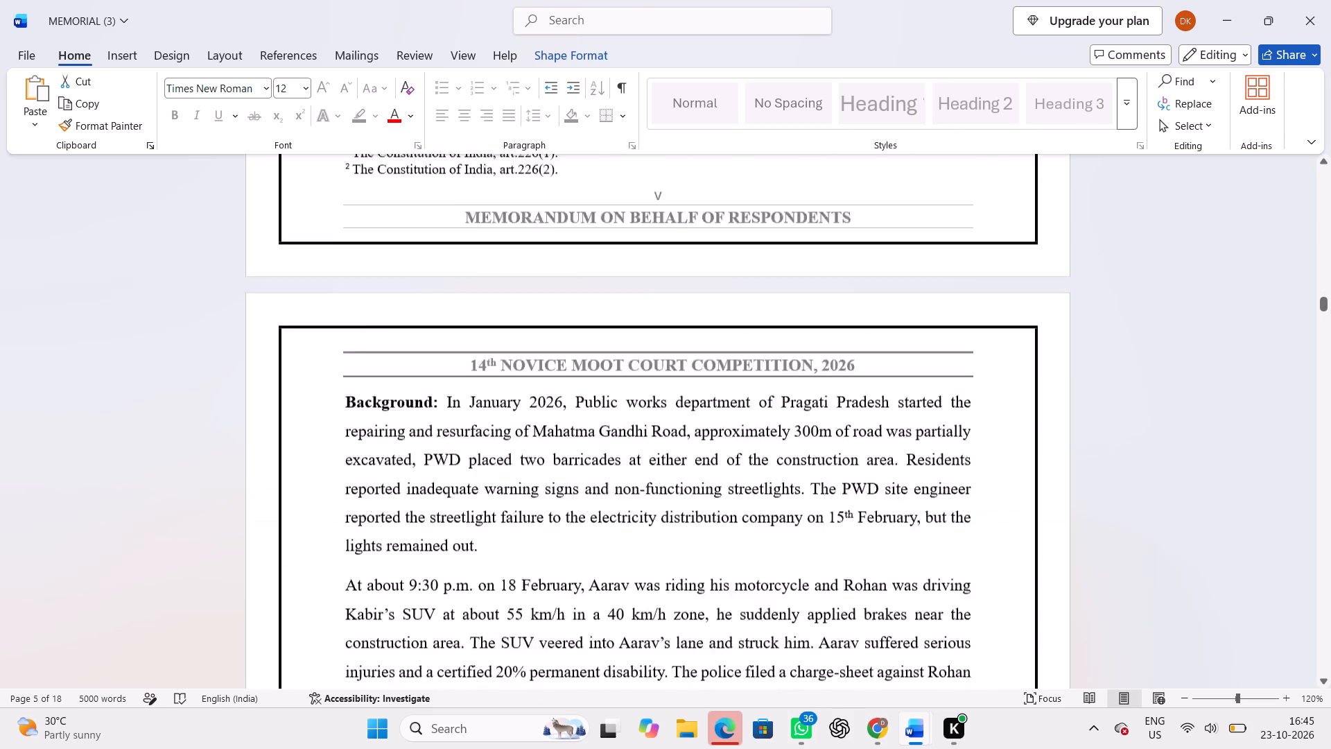
click(329, 577)
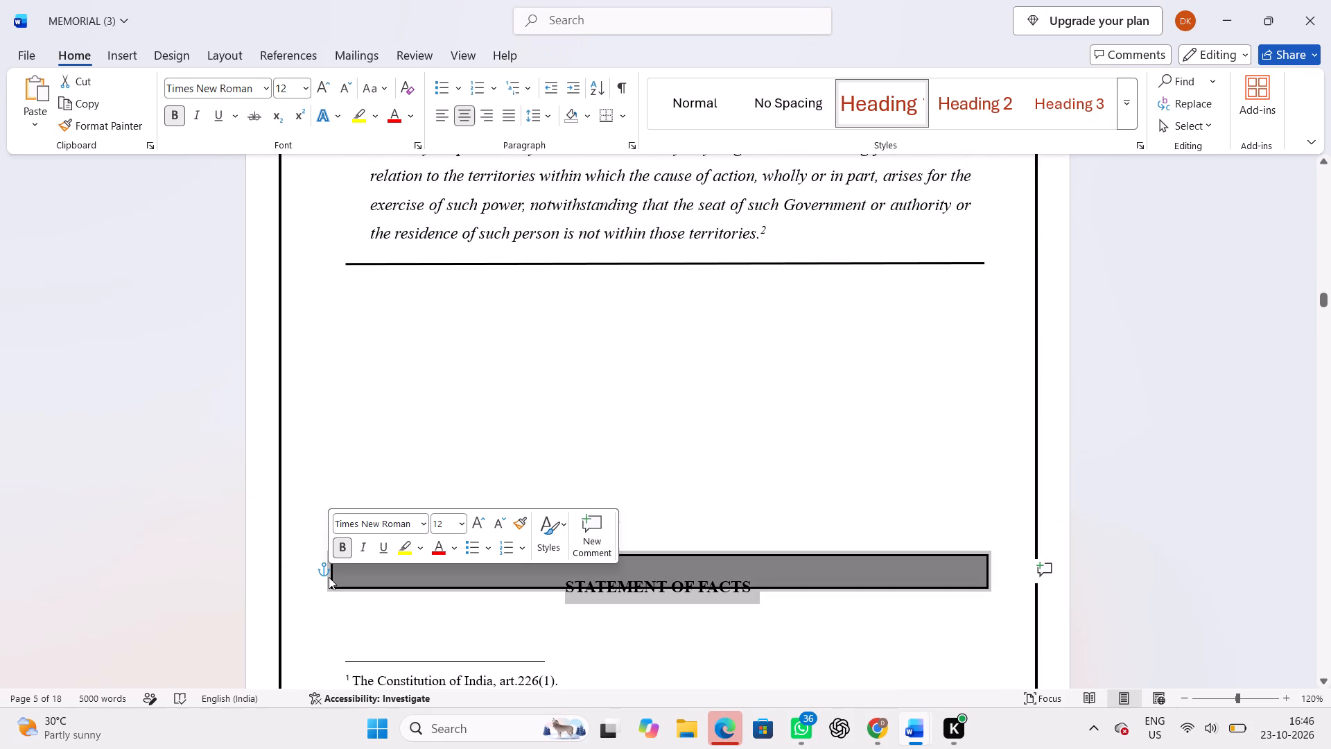
double_click(329, 577)
key(Return)
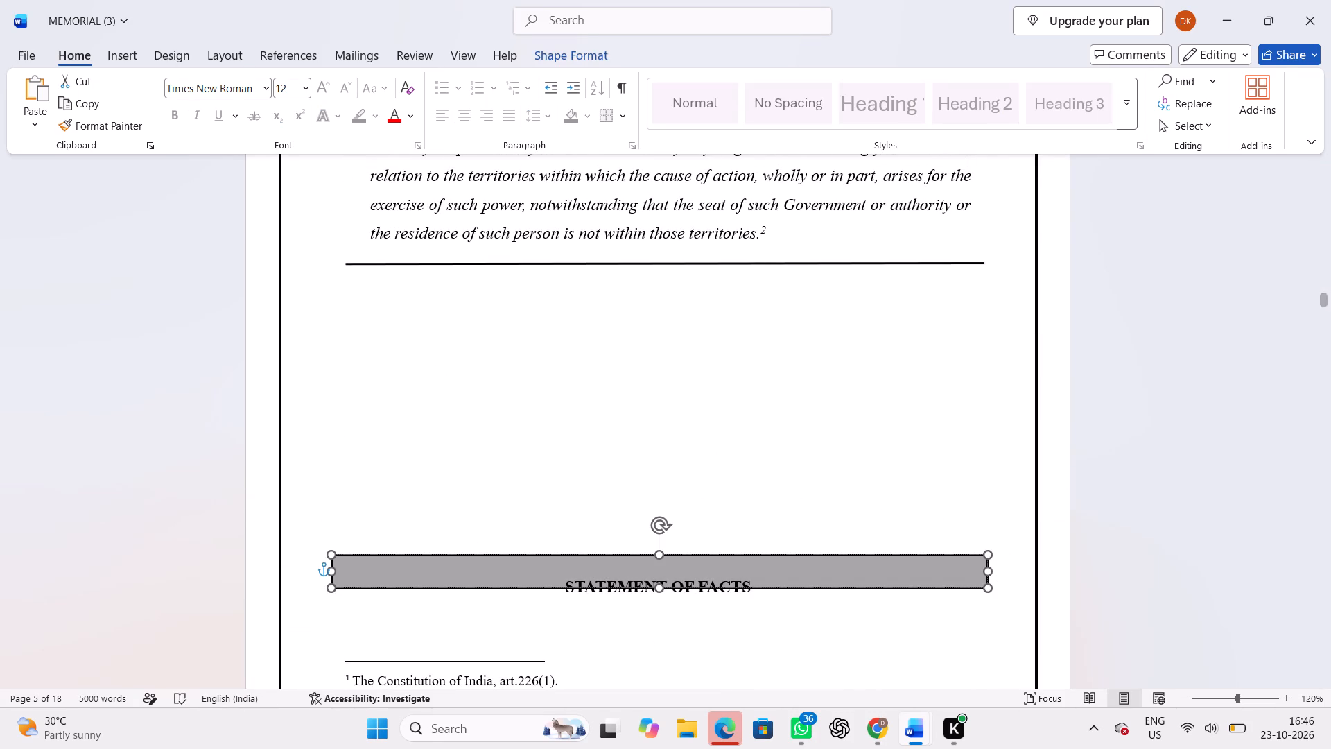
click(391, 499)
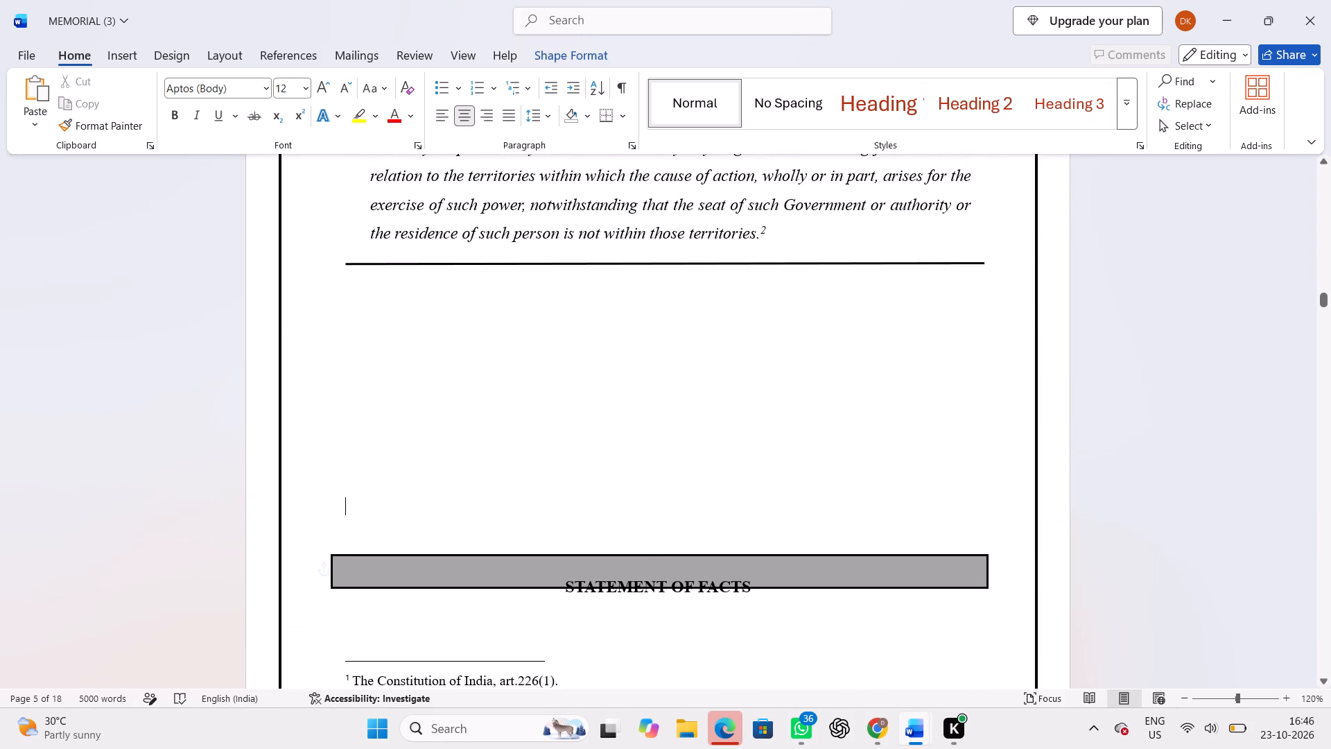
click(545, 585)
key(Return)
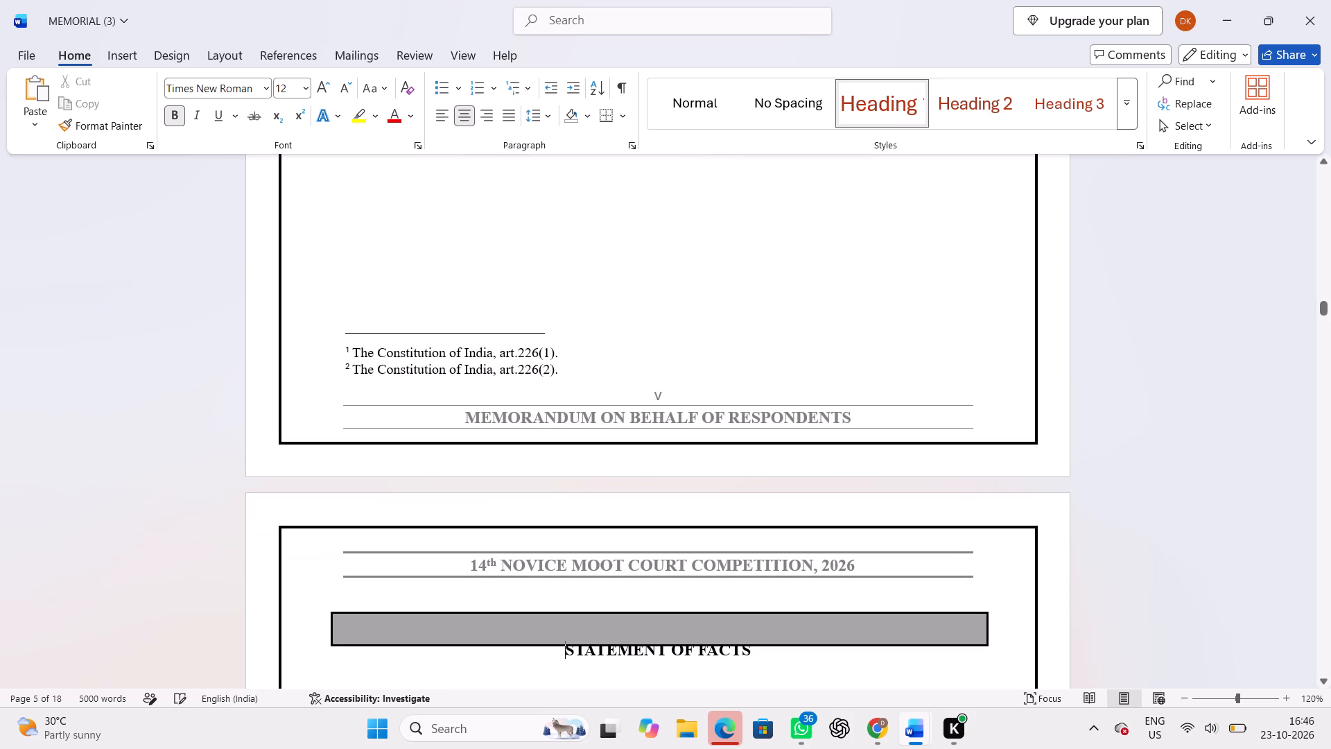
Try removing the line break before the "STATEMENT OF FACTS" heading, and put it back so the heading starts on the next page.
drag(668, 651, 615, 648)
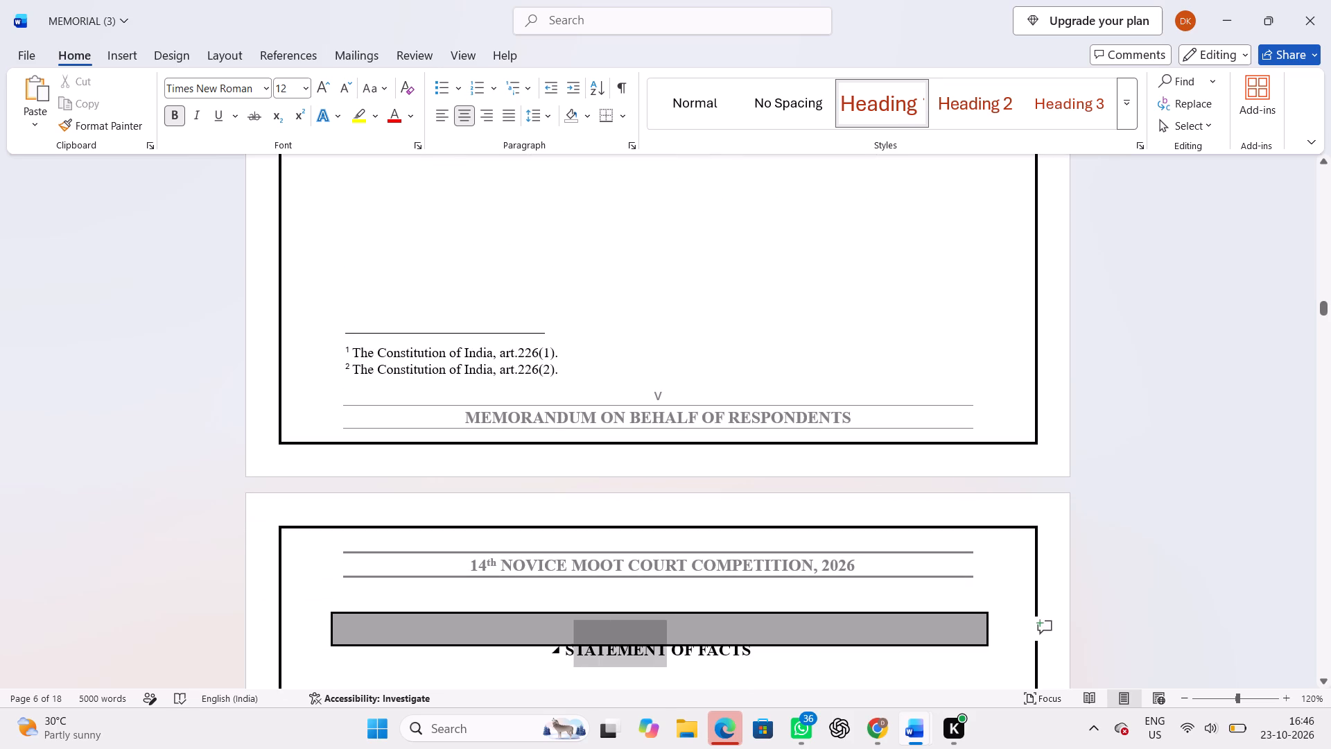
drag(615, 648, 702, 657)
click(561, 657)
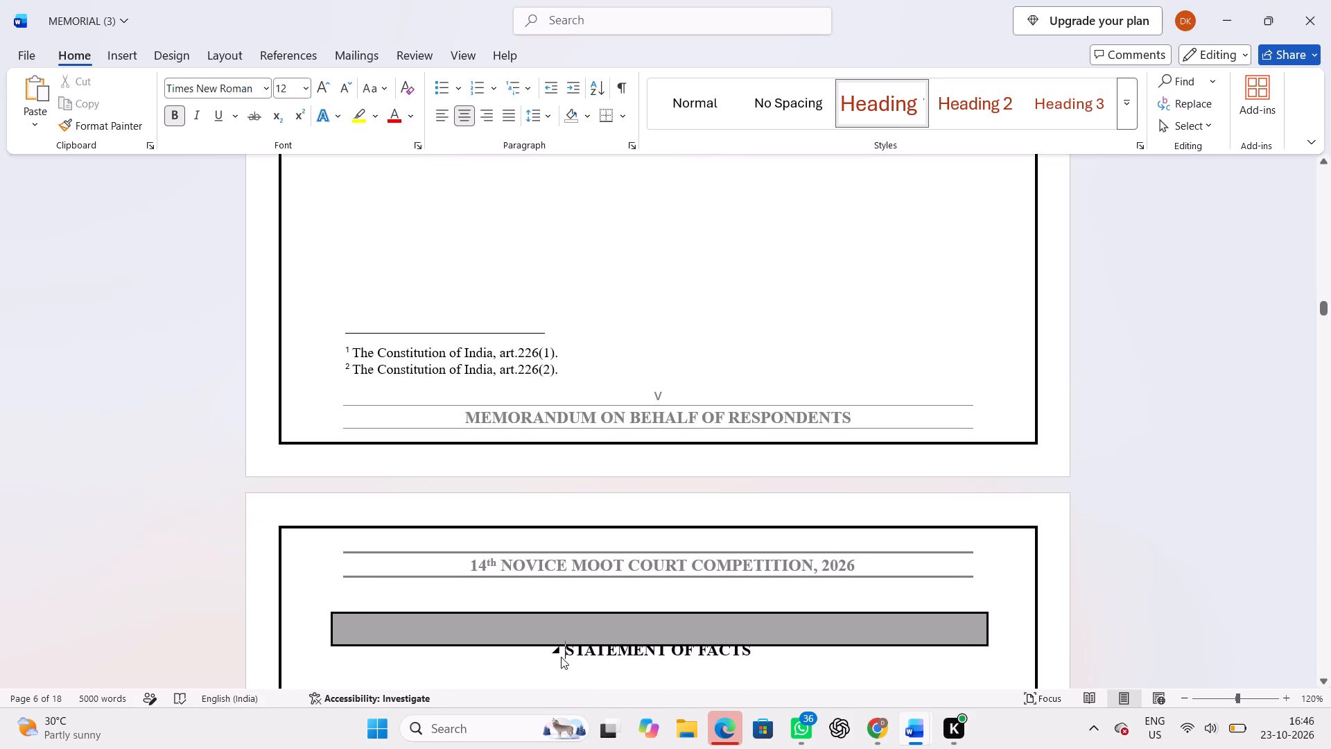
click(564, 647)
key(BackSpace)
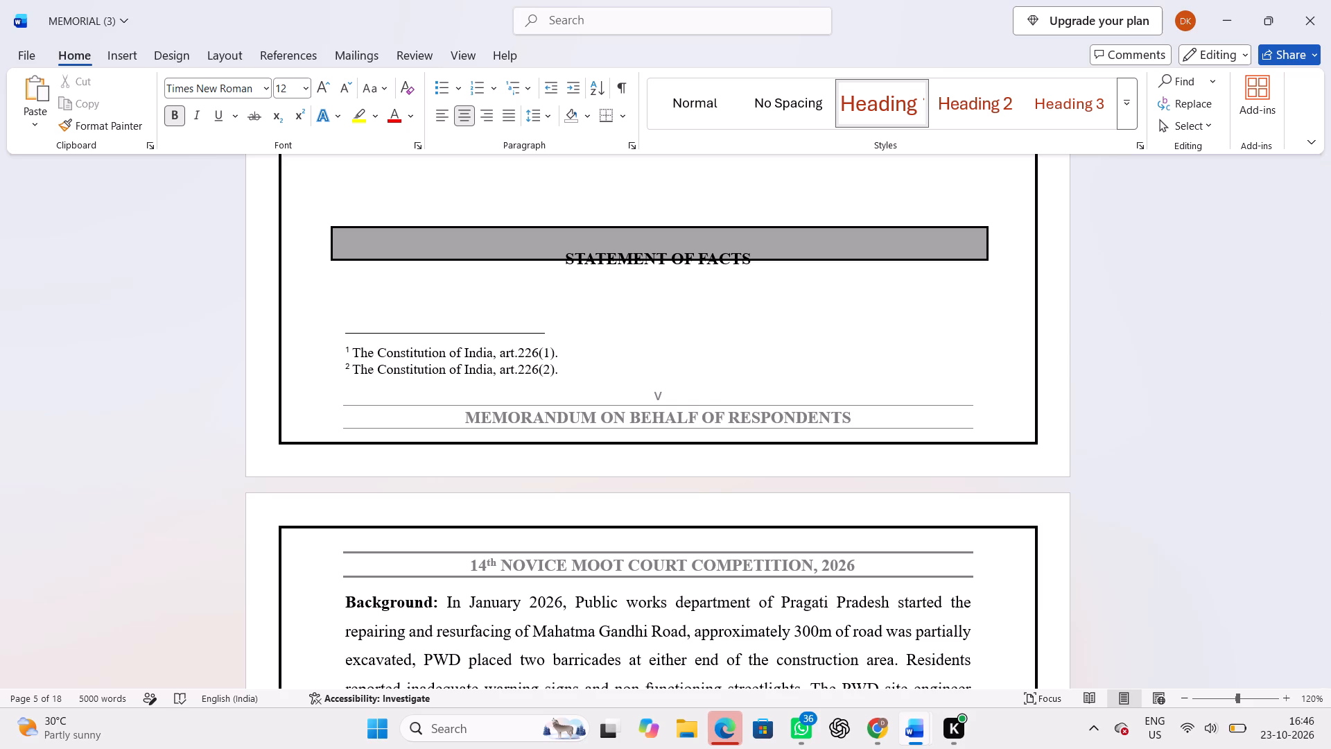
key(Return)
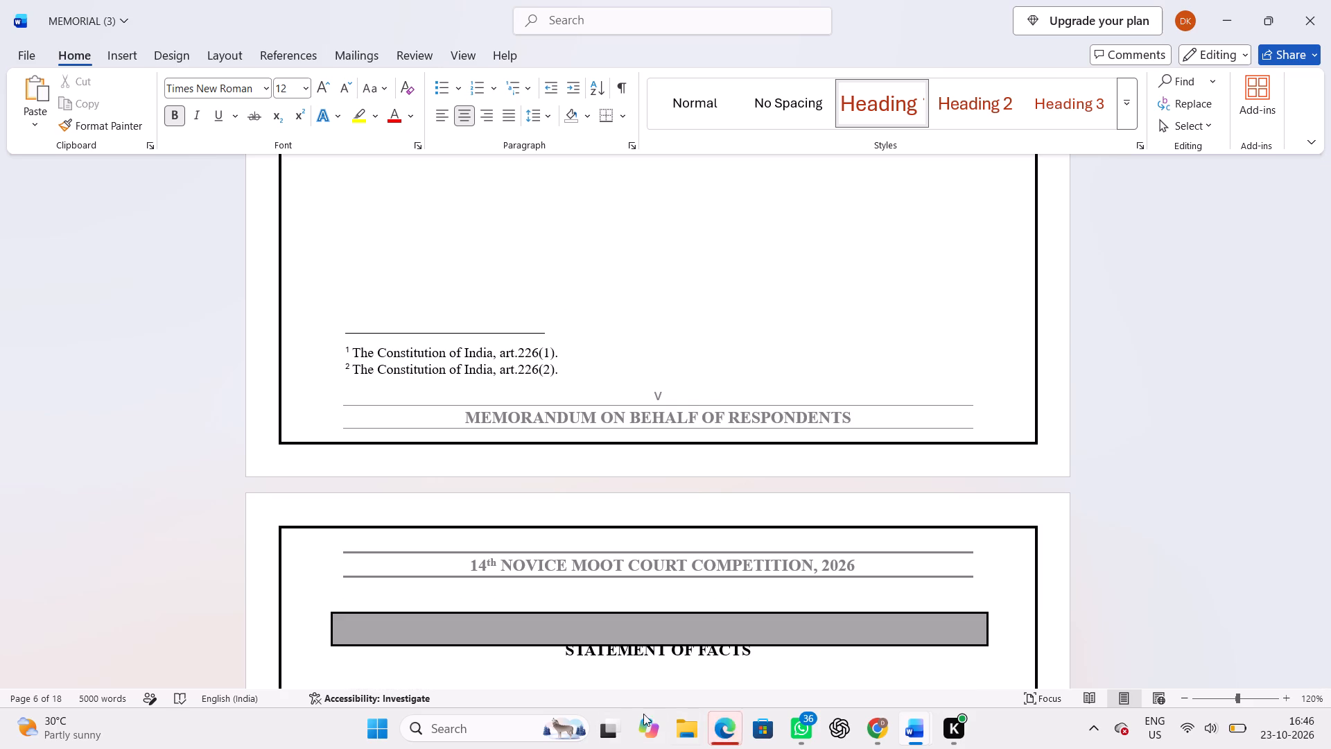
Move the grey heading box down slightly so it sits behind the "STATEMENT OF FACTS" heading, enclosing the text.
scroll(639, 709, down, 2)
scroll(695, 574, down, 1)
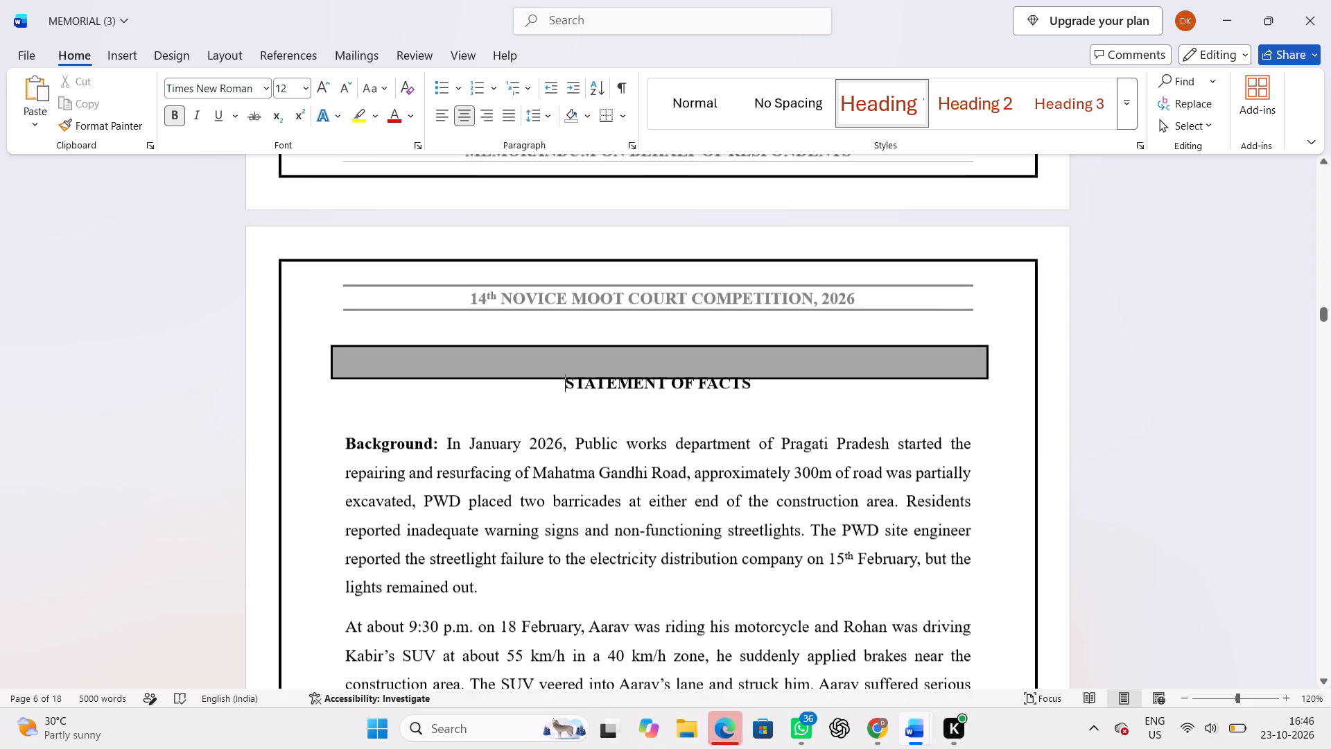
triple_click(720, 343)
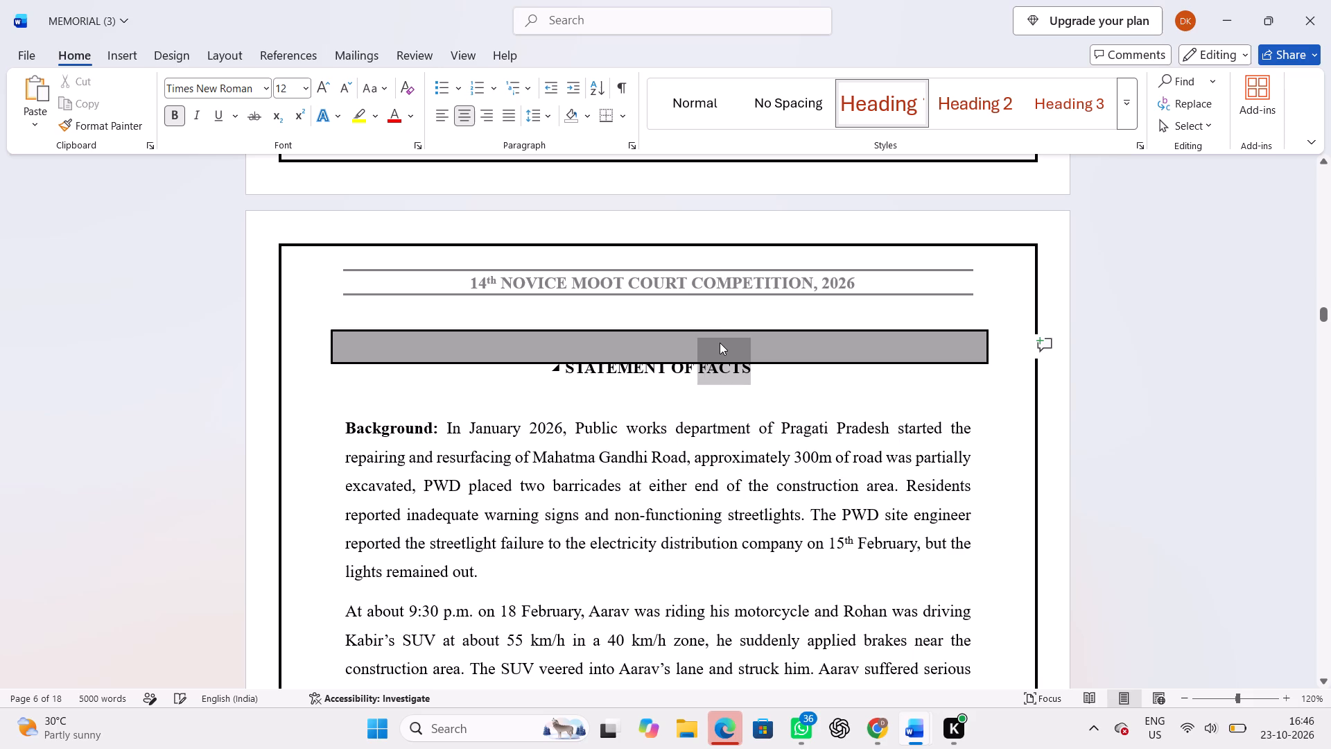
click(776, 350)
drag(670, 357, 672, 379)
click(713, 354)
drag(713, 354, 756, 351)
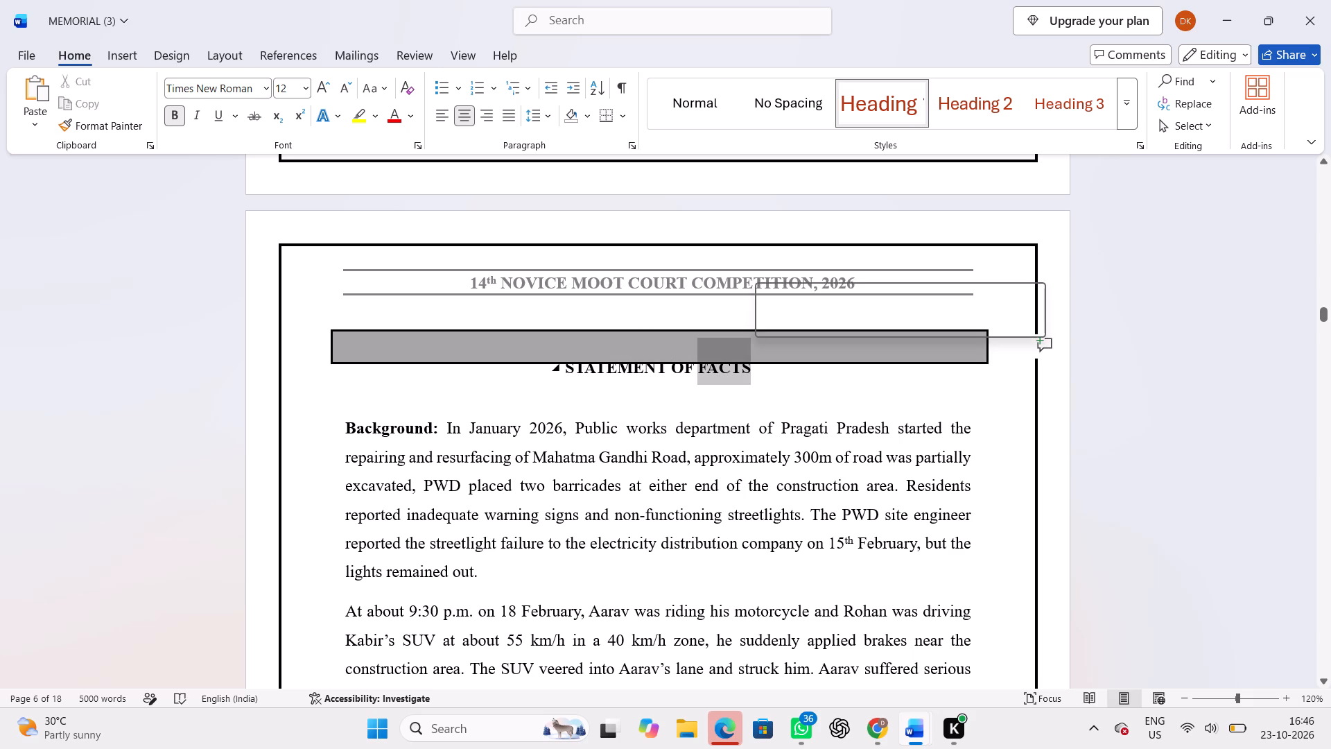
click(771, 352)
double_click(792, 340)
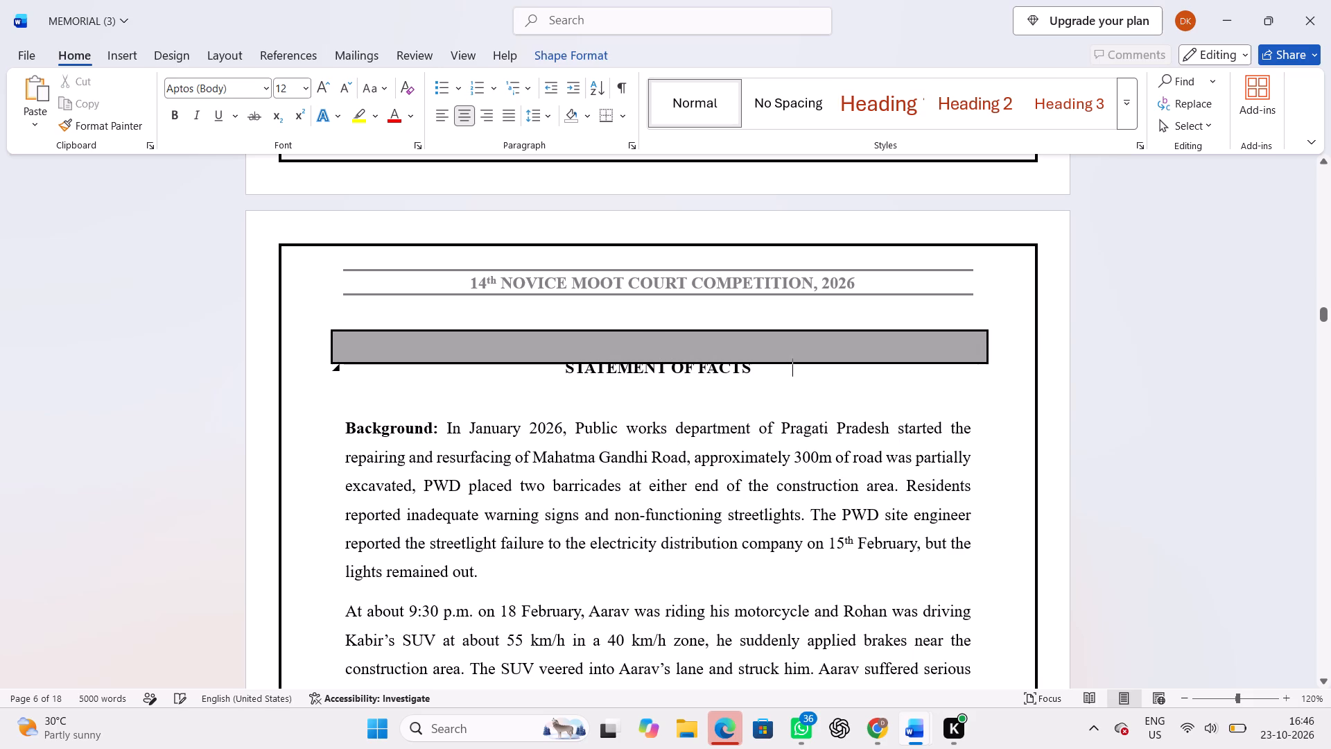
double_click(760, 353)
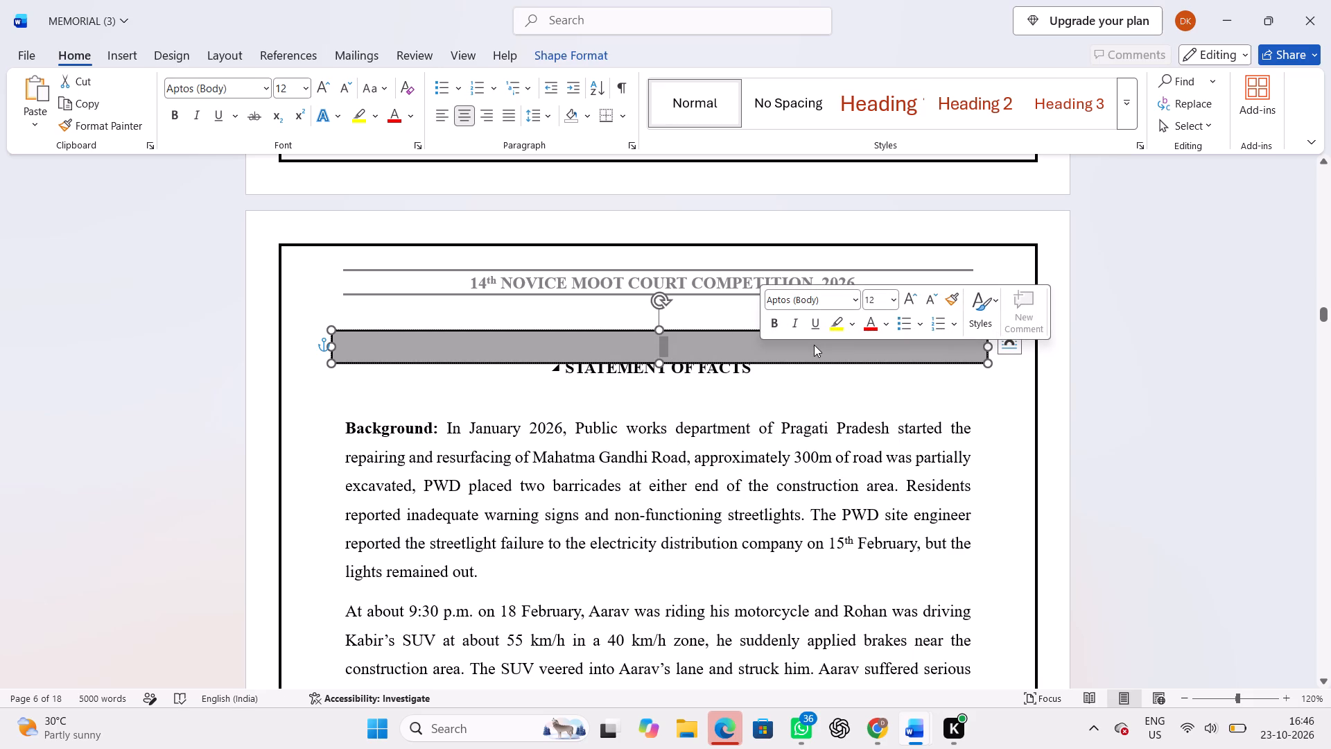
drag(817, 363, 824, 415)
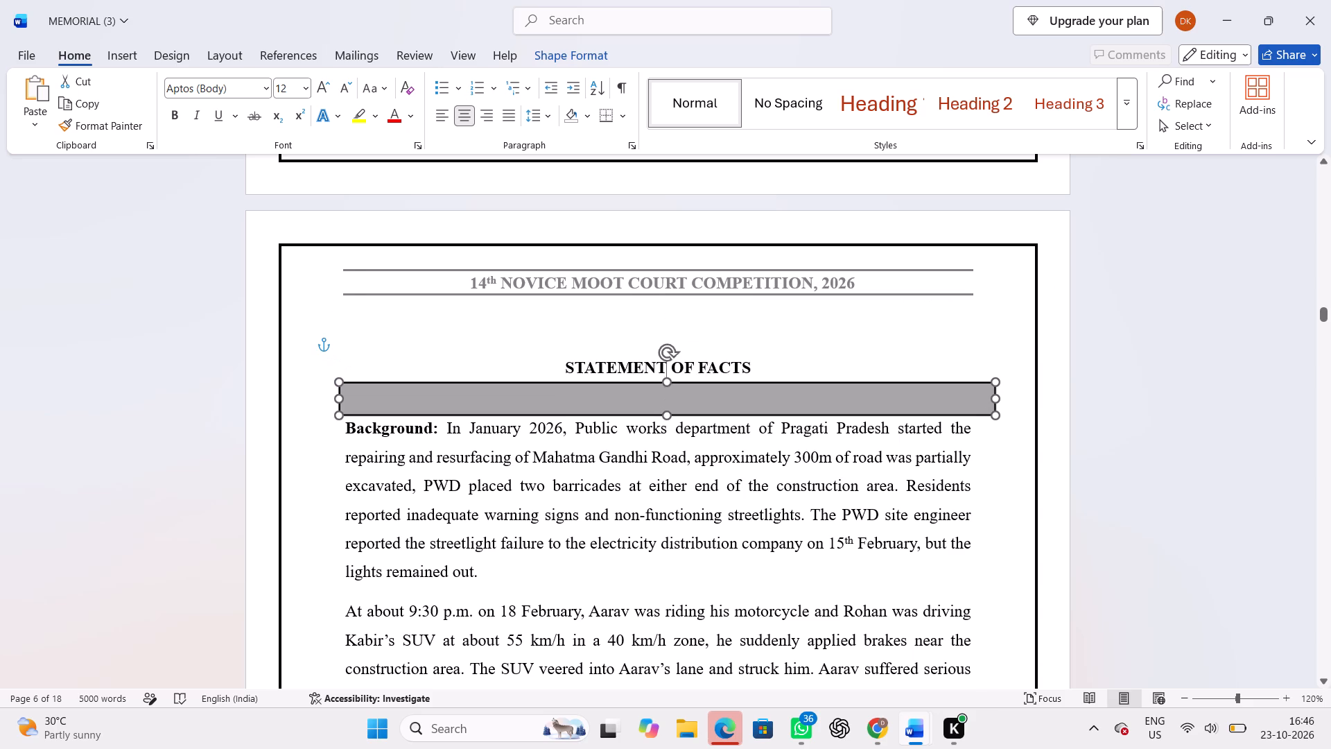
drag(824, 415, 813, 372)
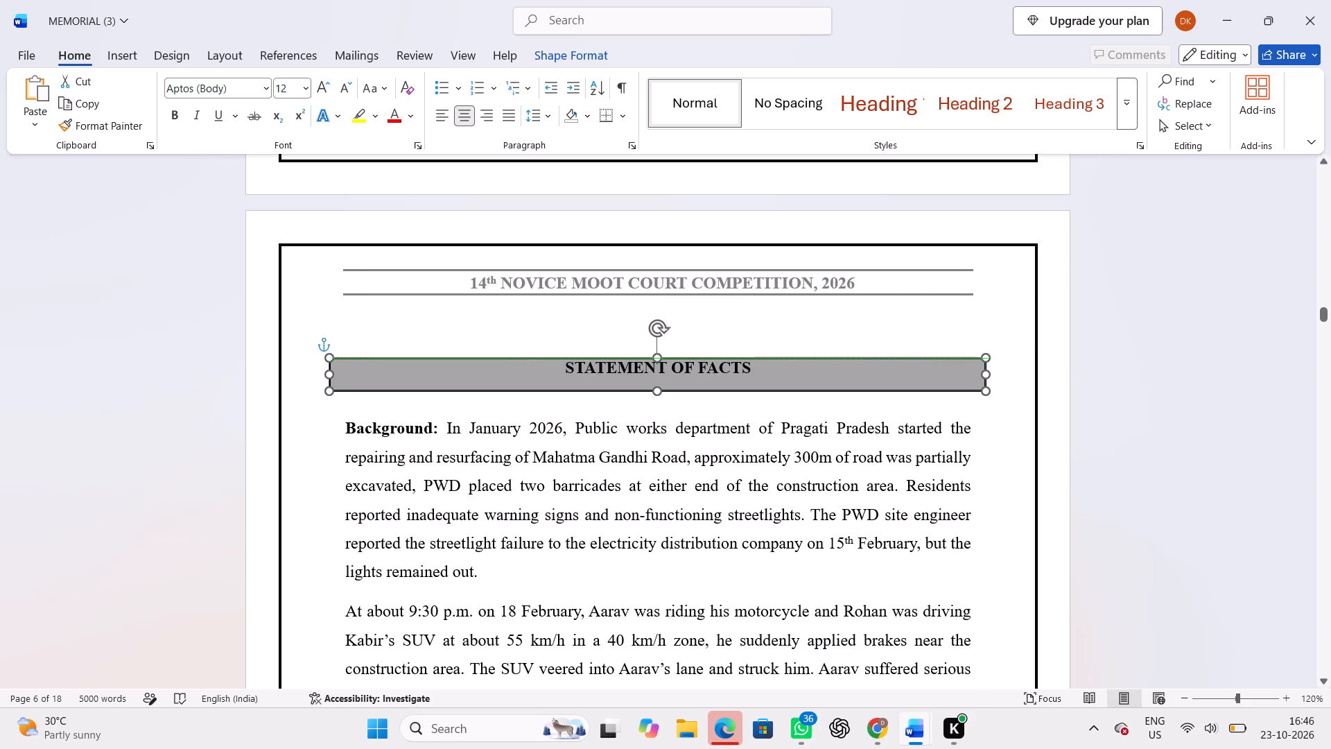
drag(813, 372, 817, 376)
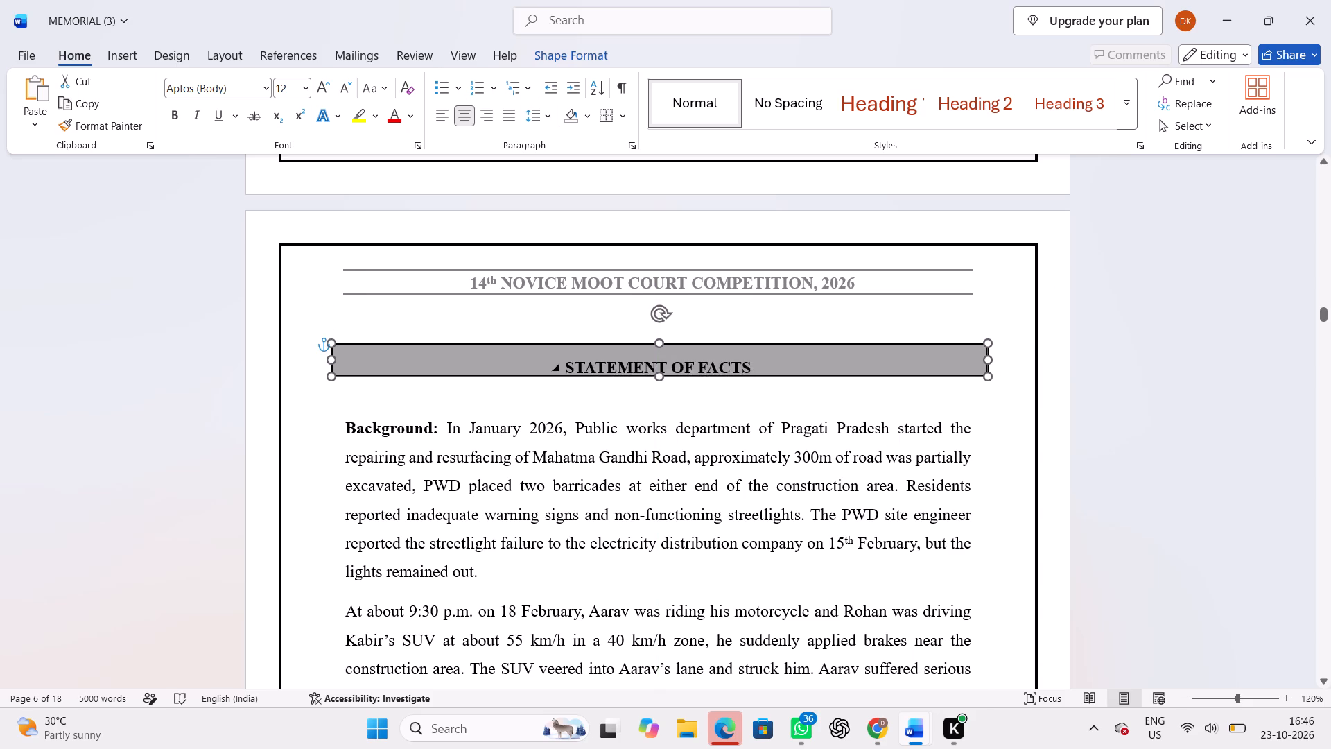
drag(817, 376, 817, 379)
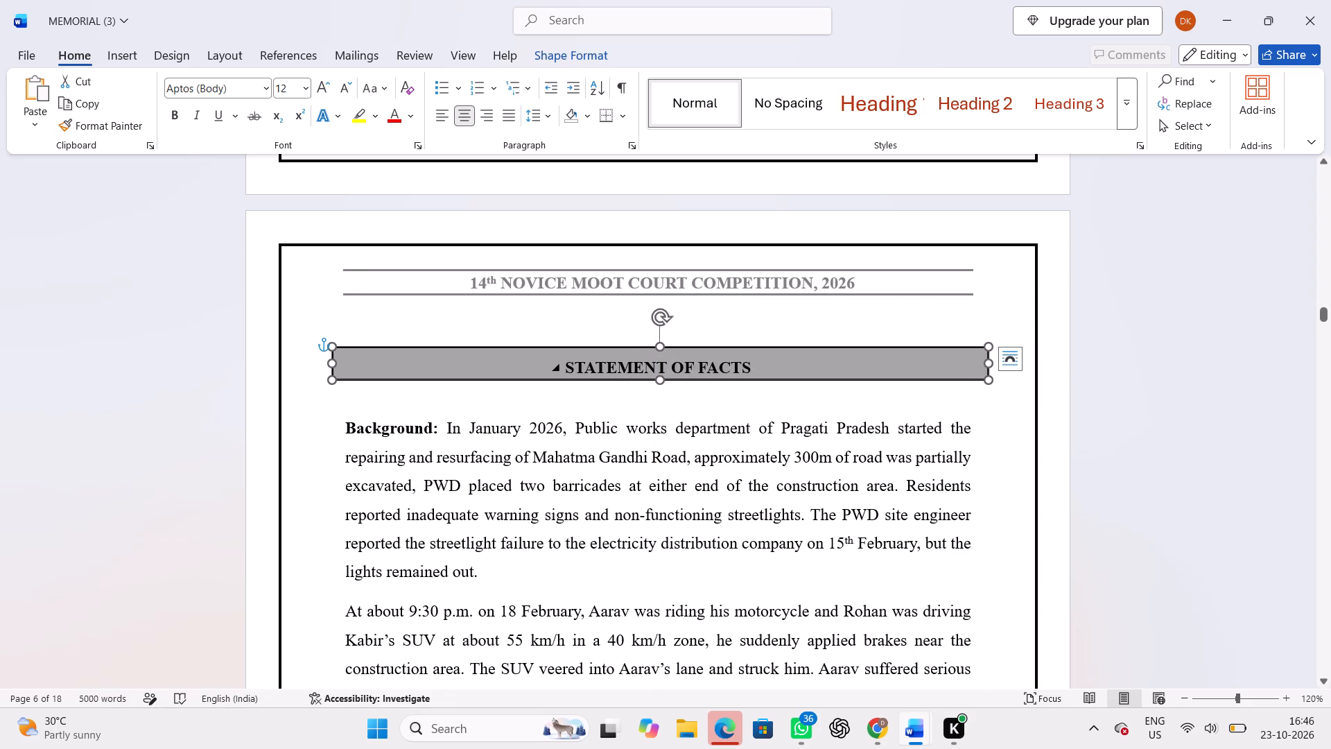
click(801, 318)
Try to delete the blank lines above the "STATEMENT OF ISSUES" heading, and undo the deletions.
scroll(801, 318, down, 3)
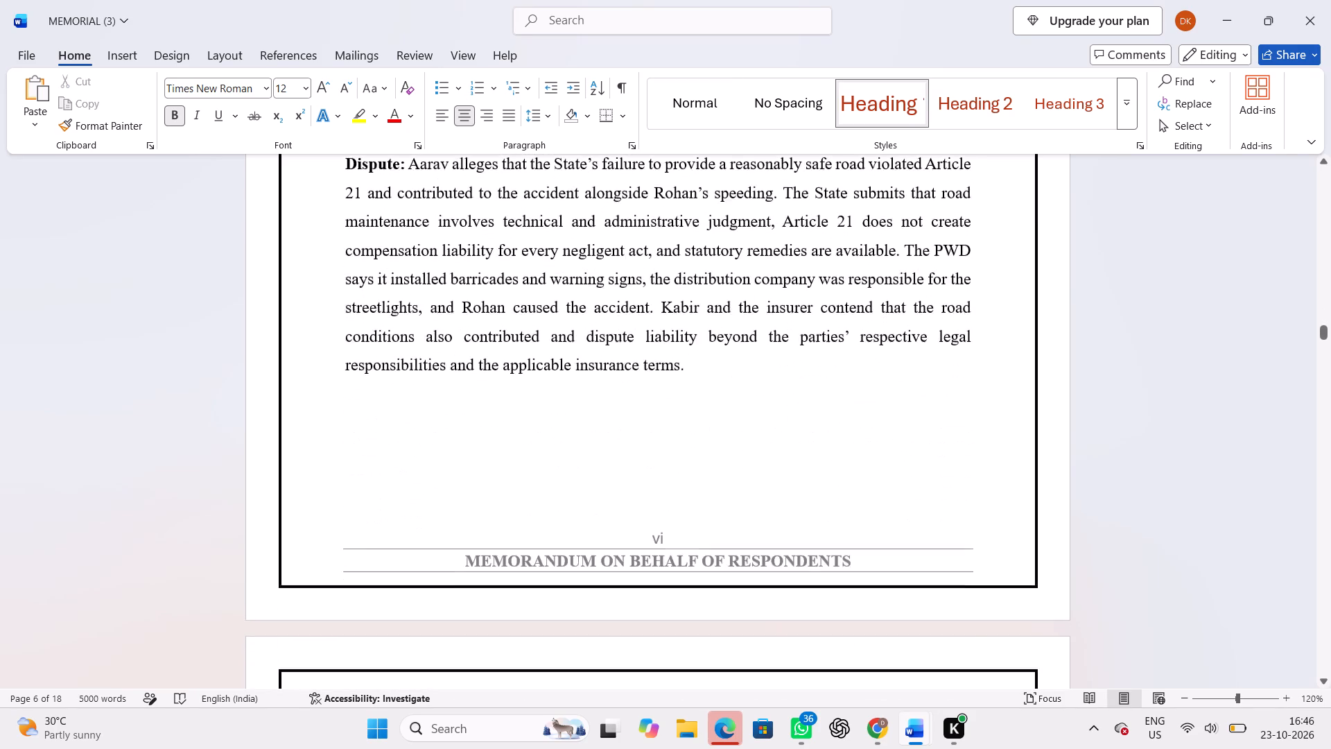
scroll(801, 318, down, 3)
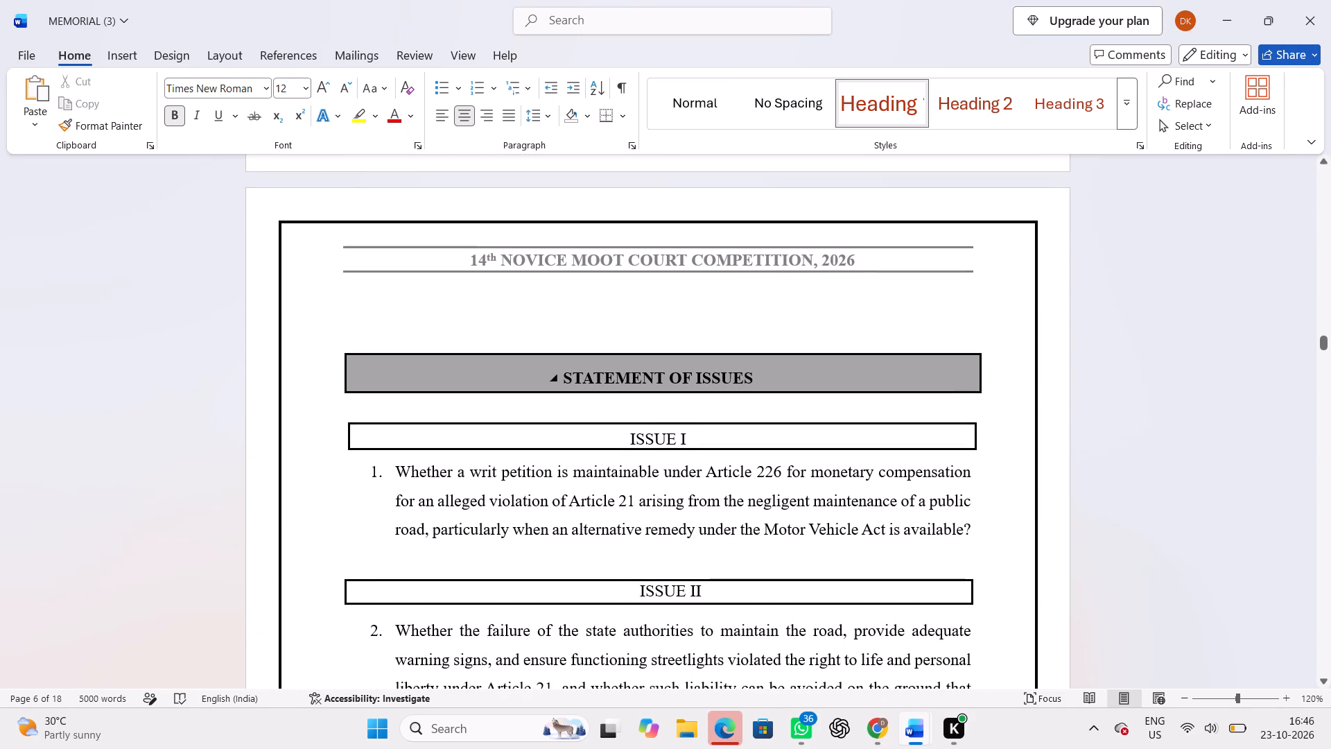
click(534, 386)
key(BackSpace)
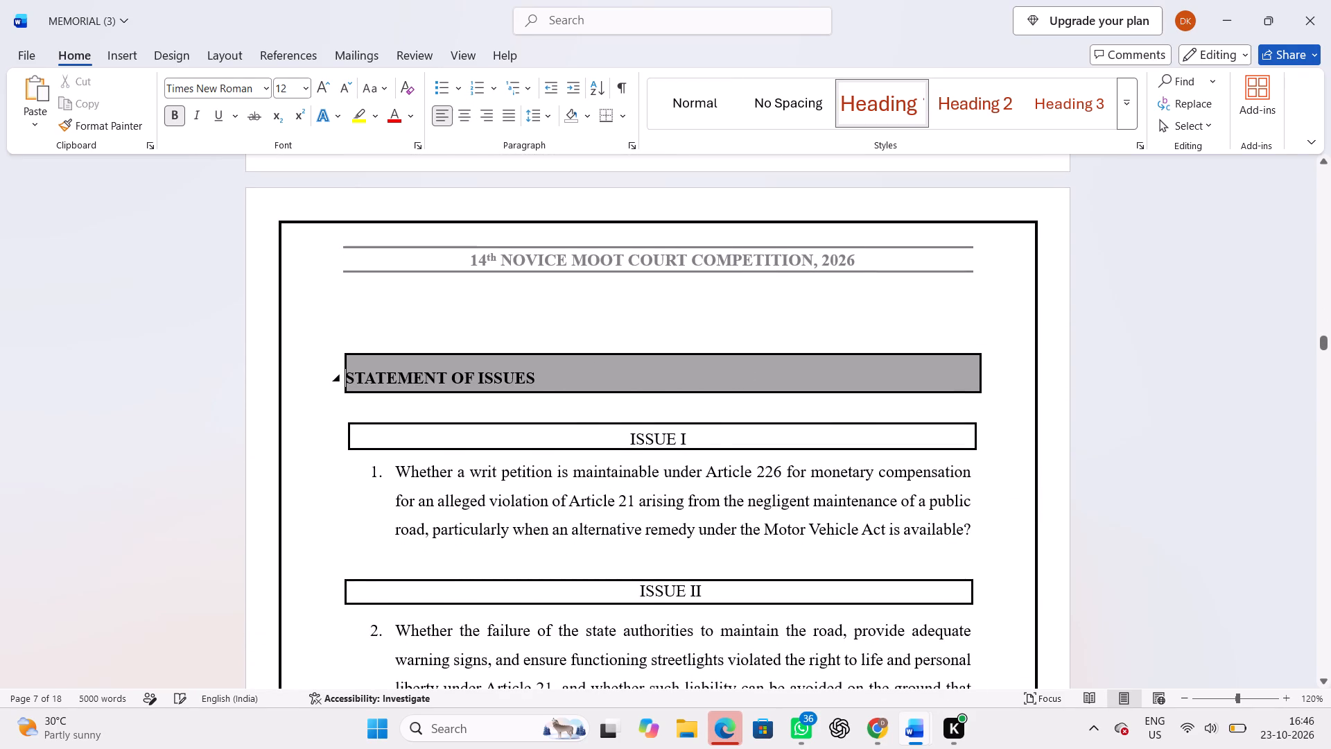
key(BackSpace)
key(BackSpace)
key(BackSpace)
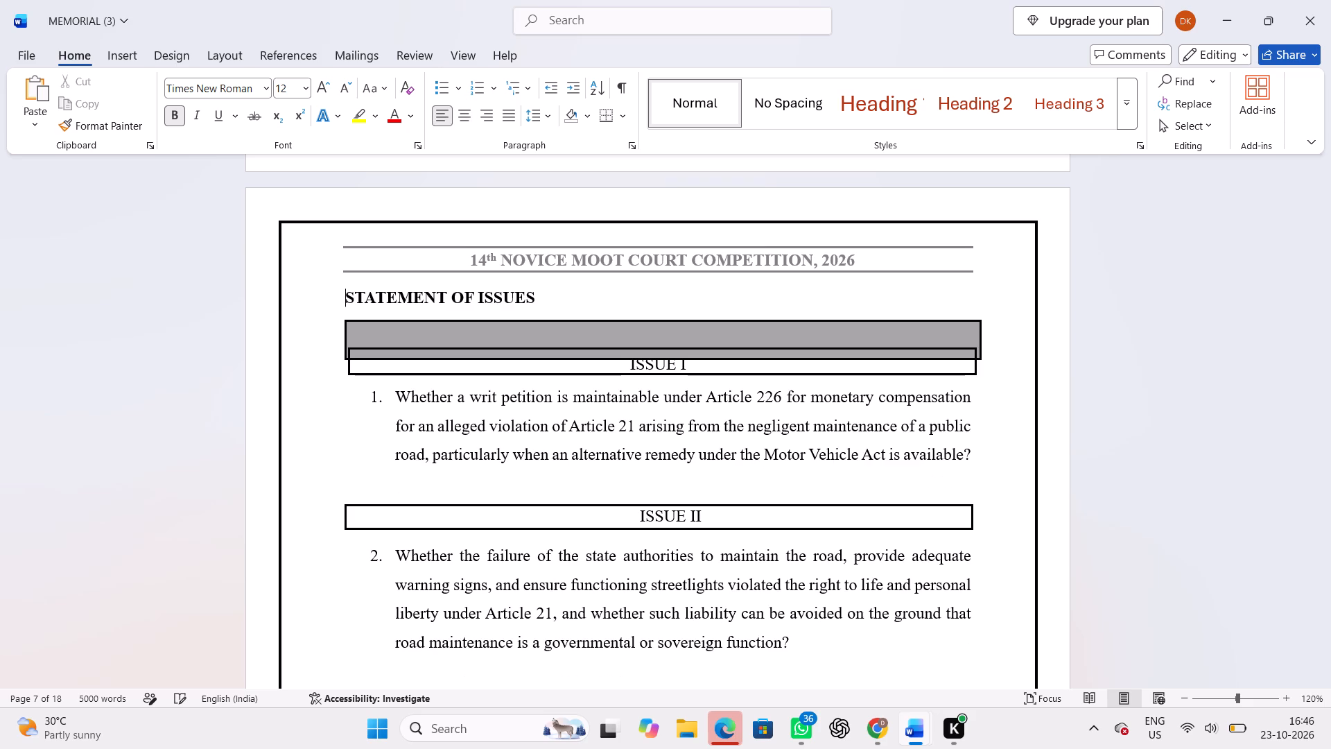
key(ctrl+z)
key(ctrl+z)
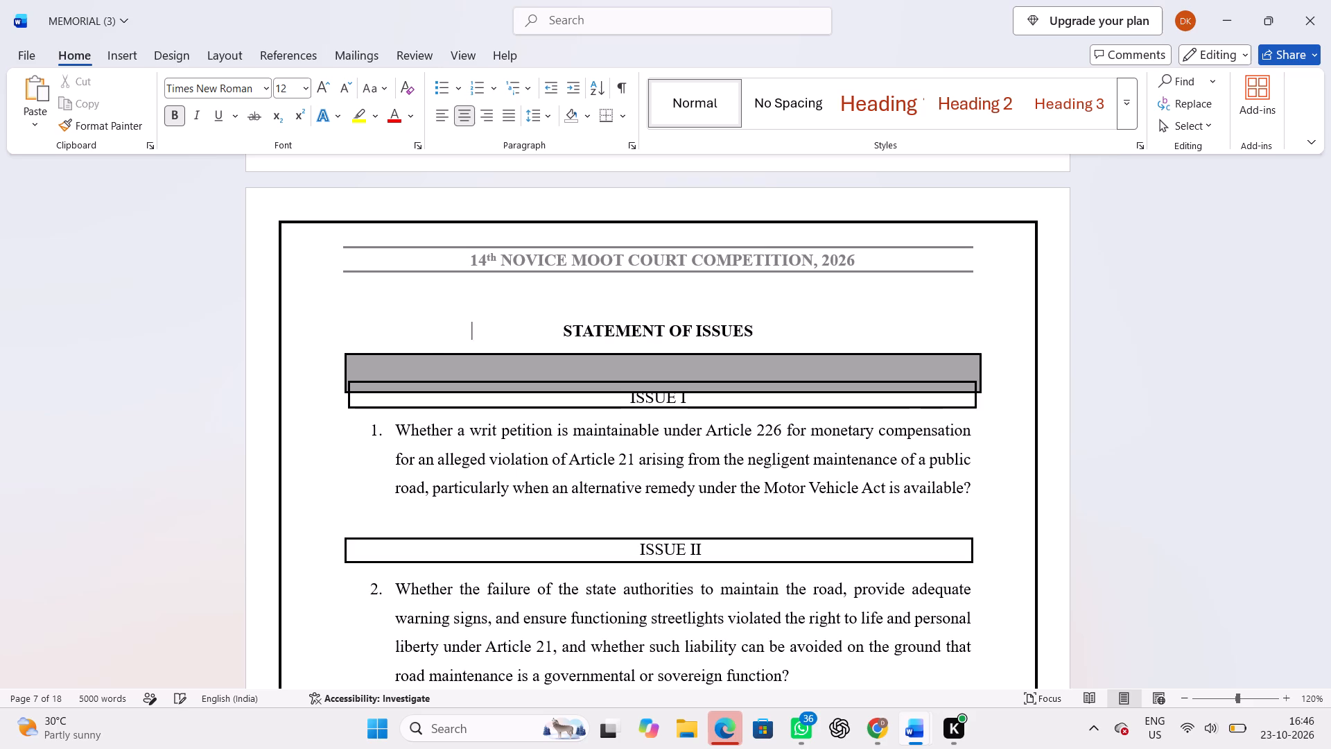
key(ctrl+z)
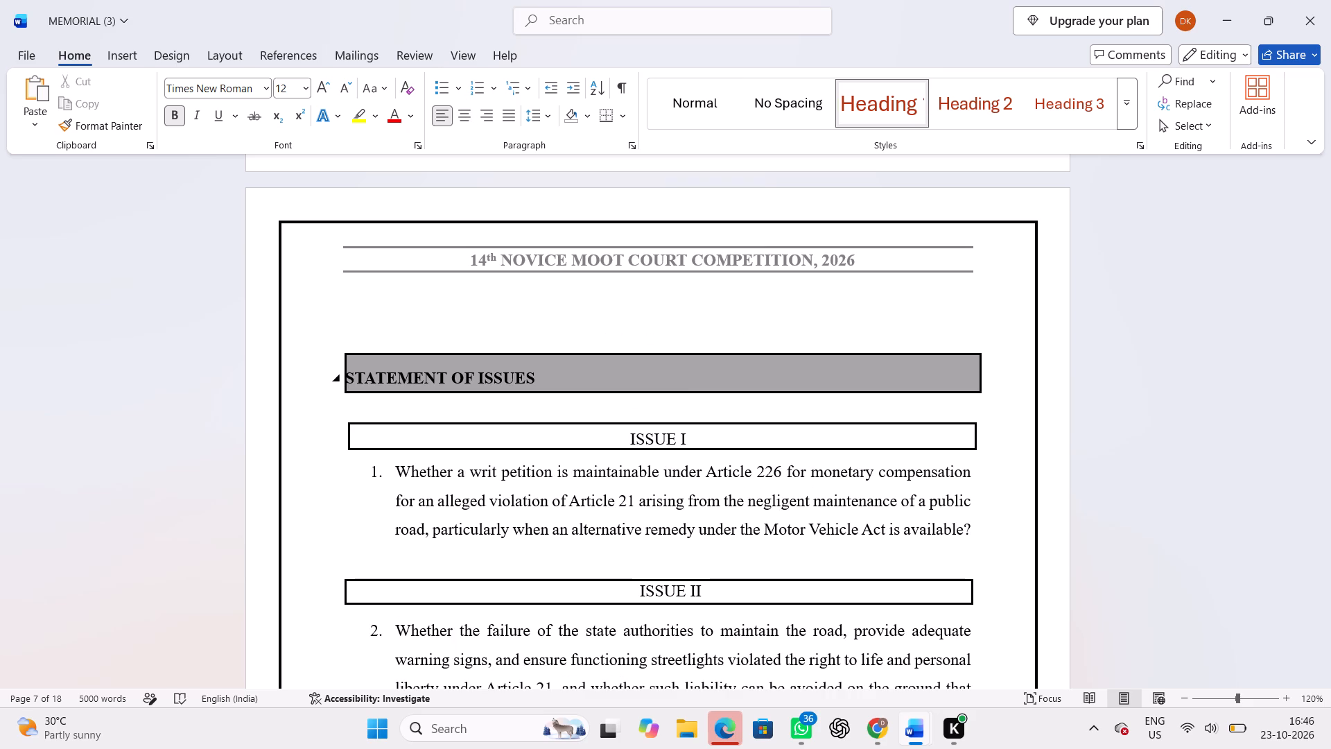
Move the grey box up off the "STATEMENT OF ISSUES" heading and delete the blank lines above it, leaving the heading centred below the page header.
drag(638, 372, 644, 337)
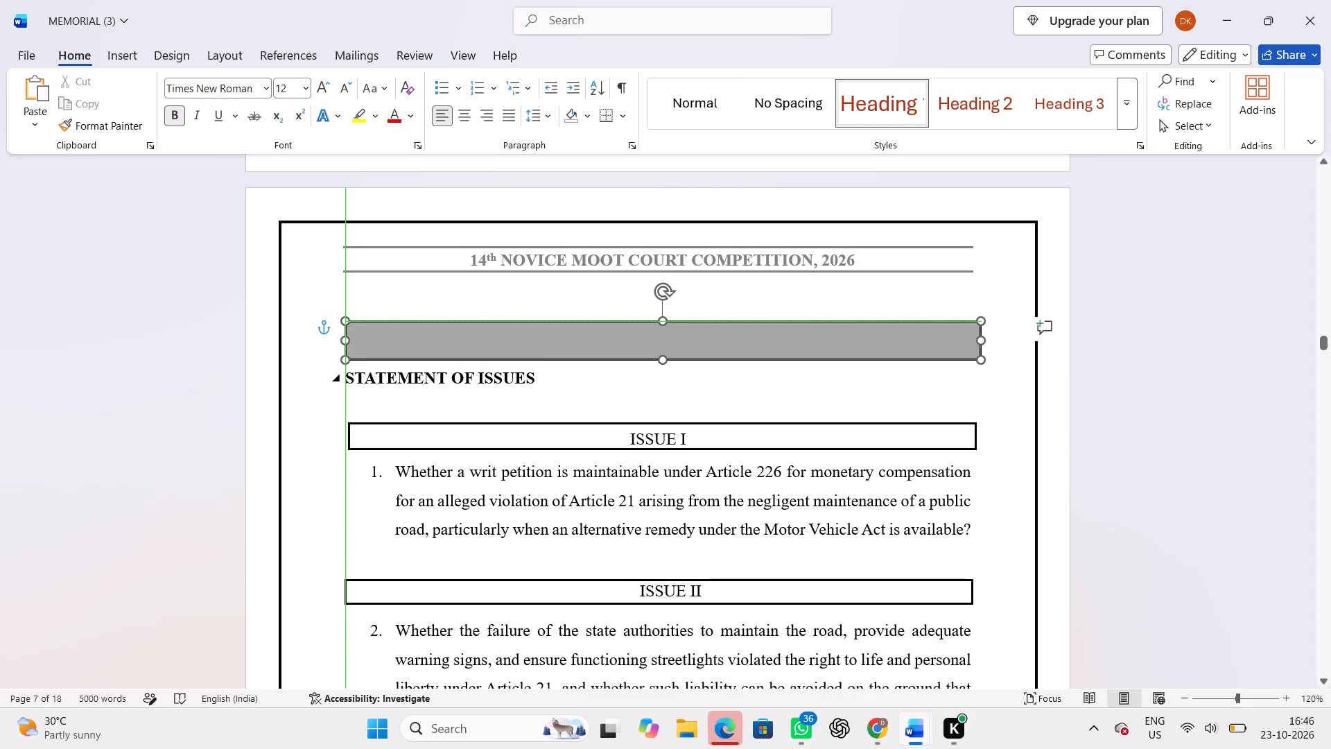
drag(644, 337, 650, 324)
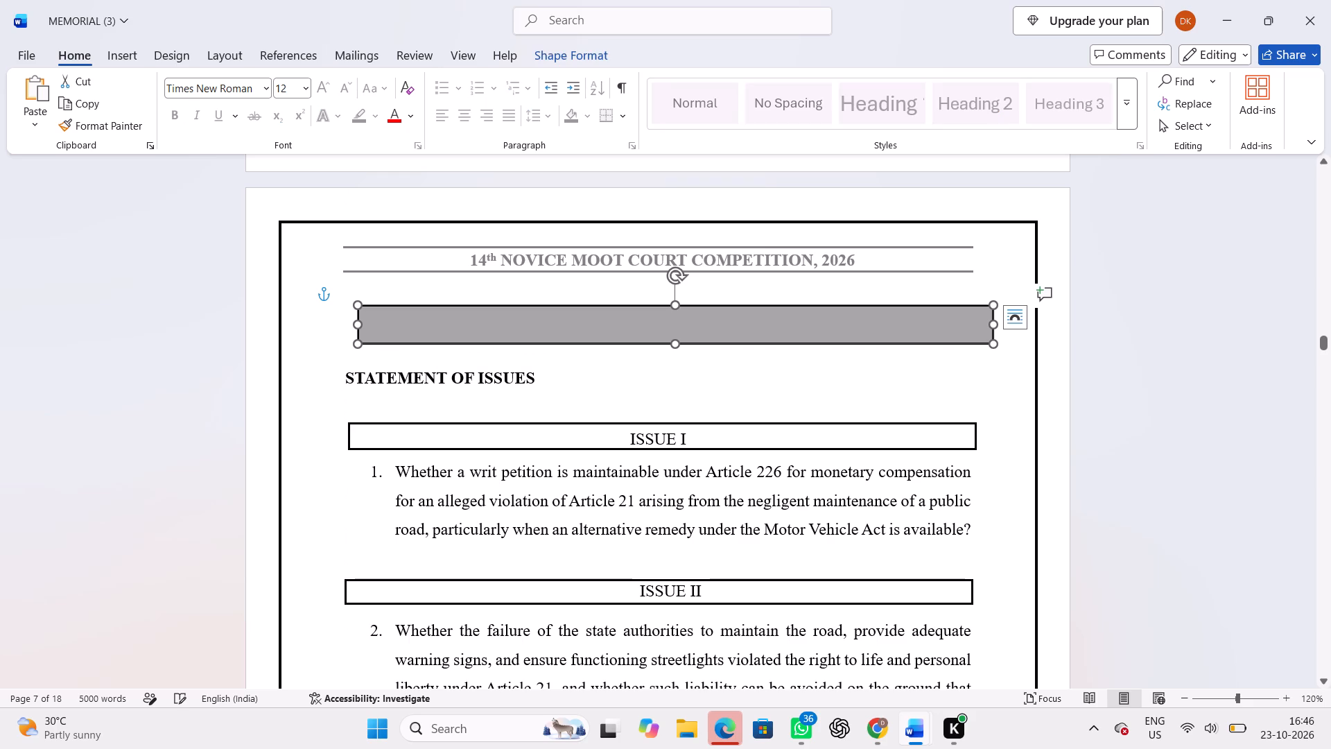
click(345, 379)
key(BackSpace)
key(BackSpace)
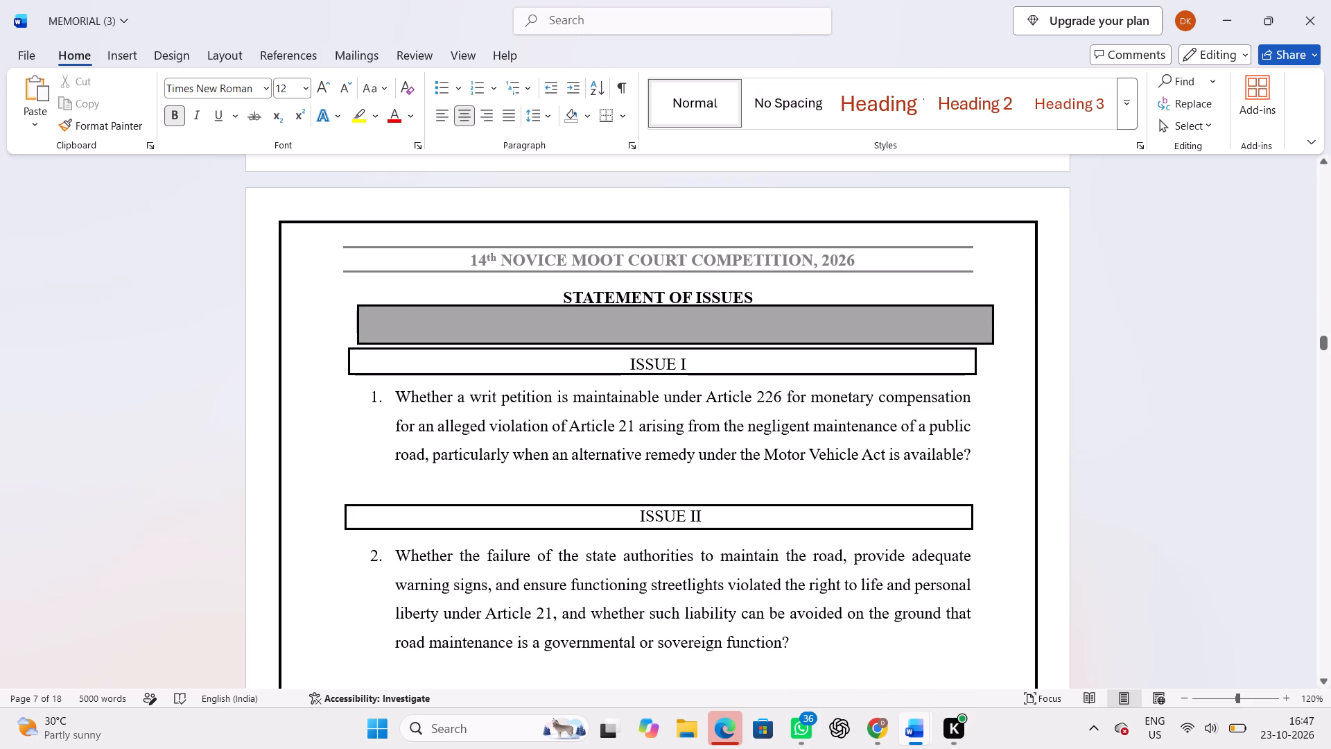
Move the grey box behind the "STATEMENT OF ISSUES" heading so it encloses the text, just below the page header and above the ISSUE I box.
drag(620, 327, 589, 273)
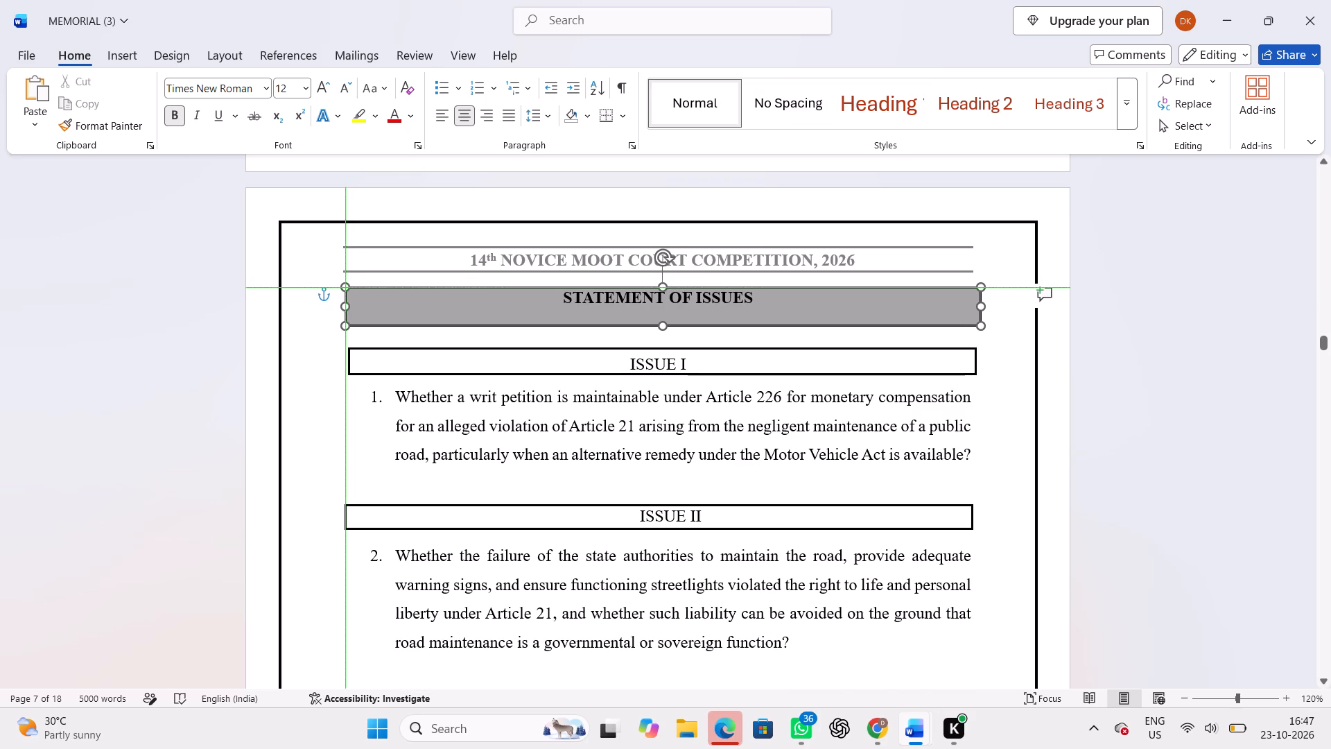
drag(589, 273, 603, 300)
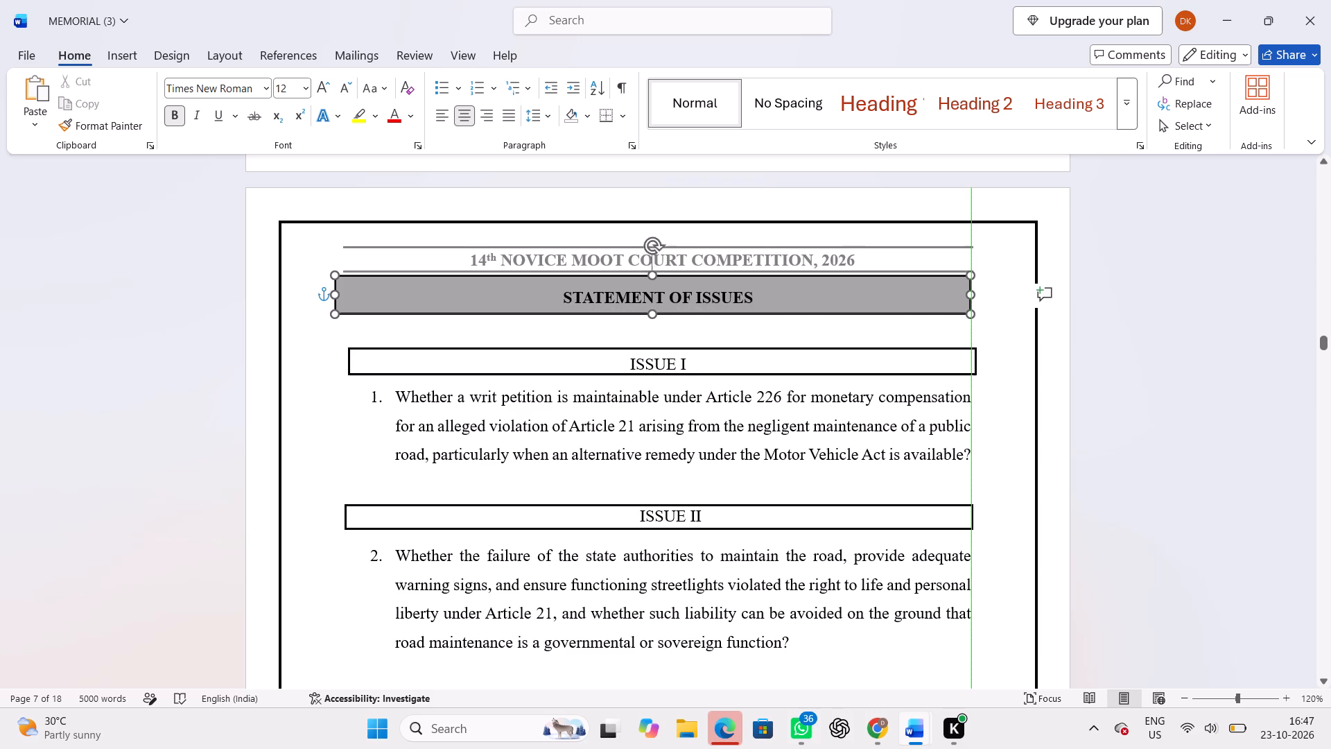
drag(603, 300, 608, 301)
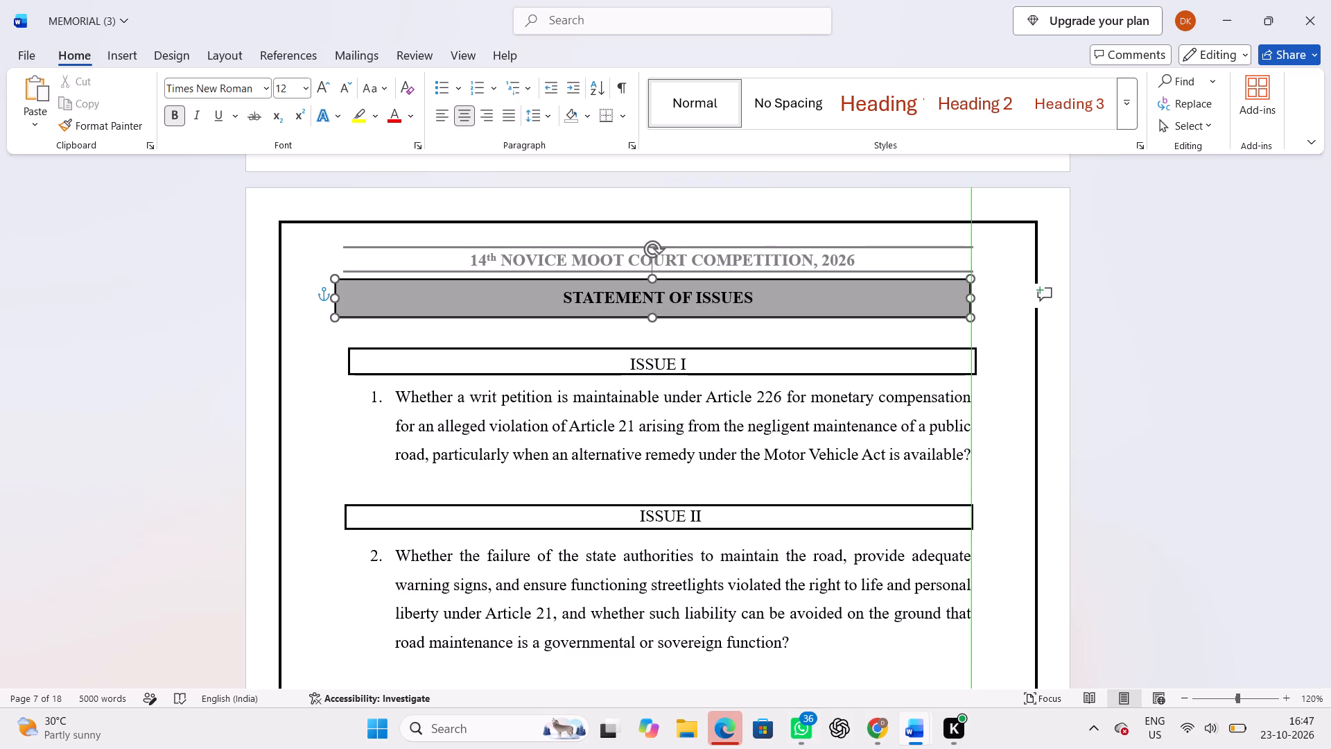
drag(608, 301, 604, 304)
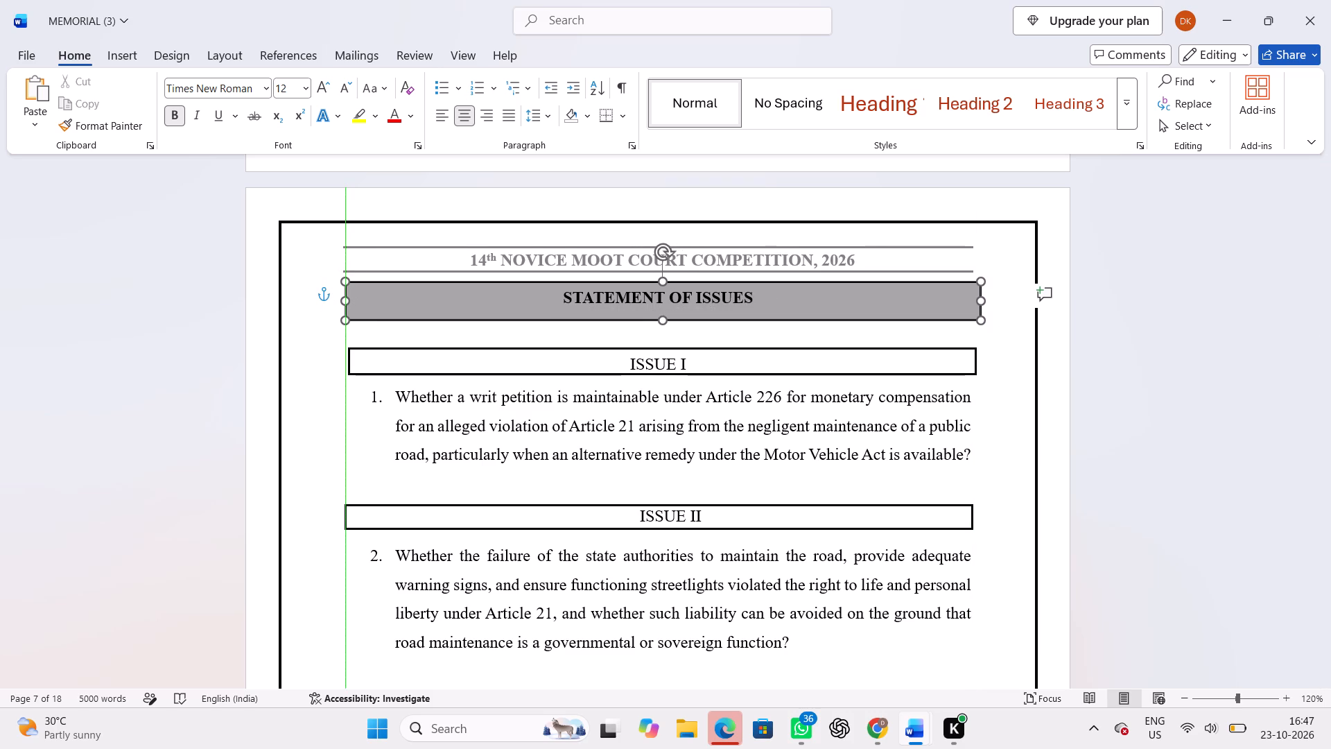
drag(604, 304, 594, 309)
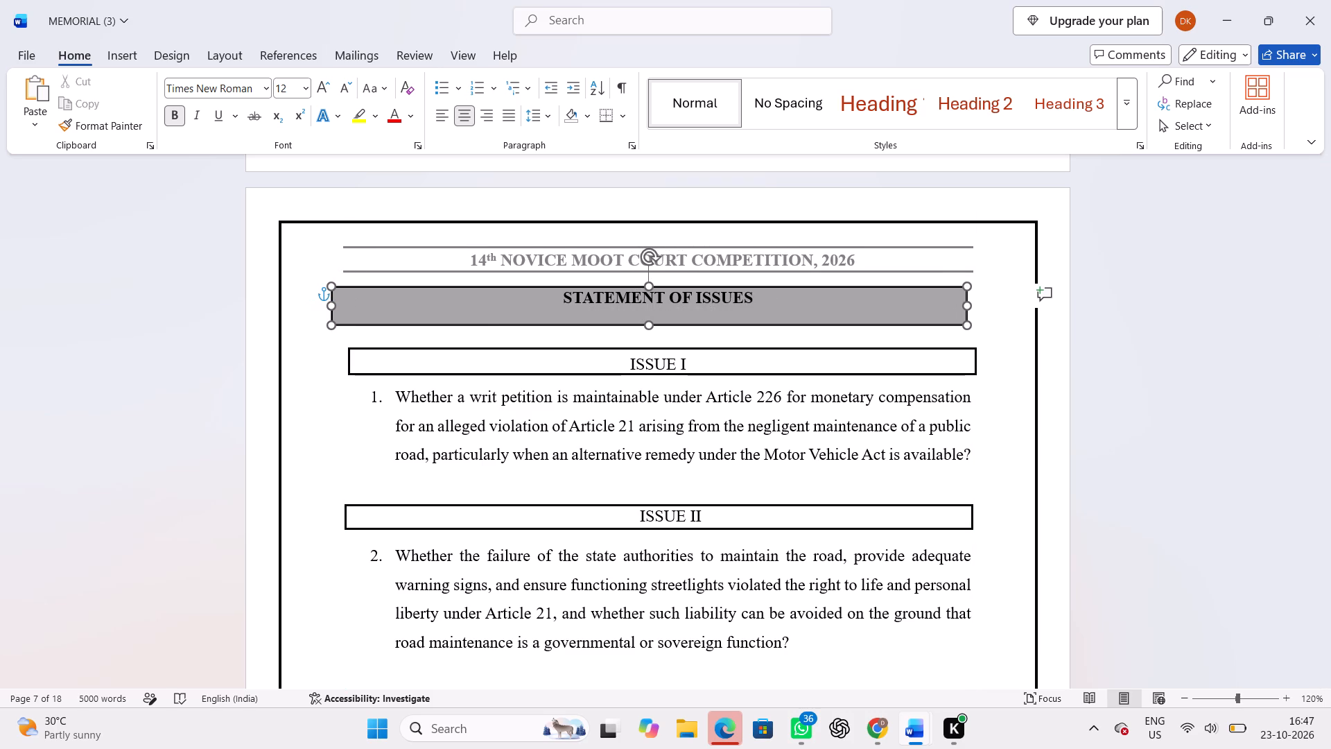
drag(594, 309, 600, 307)
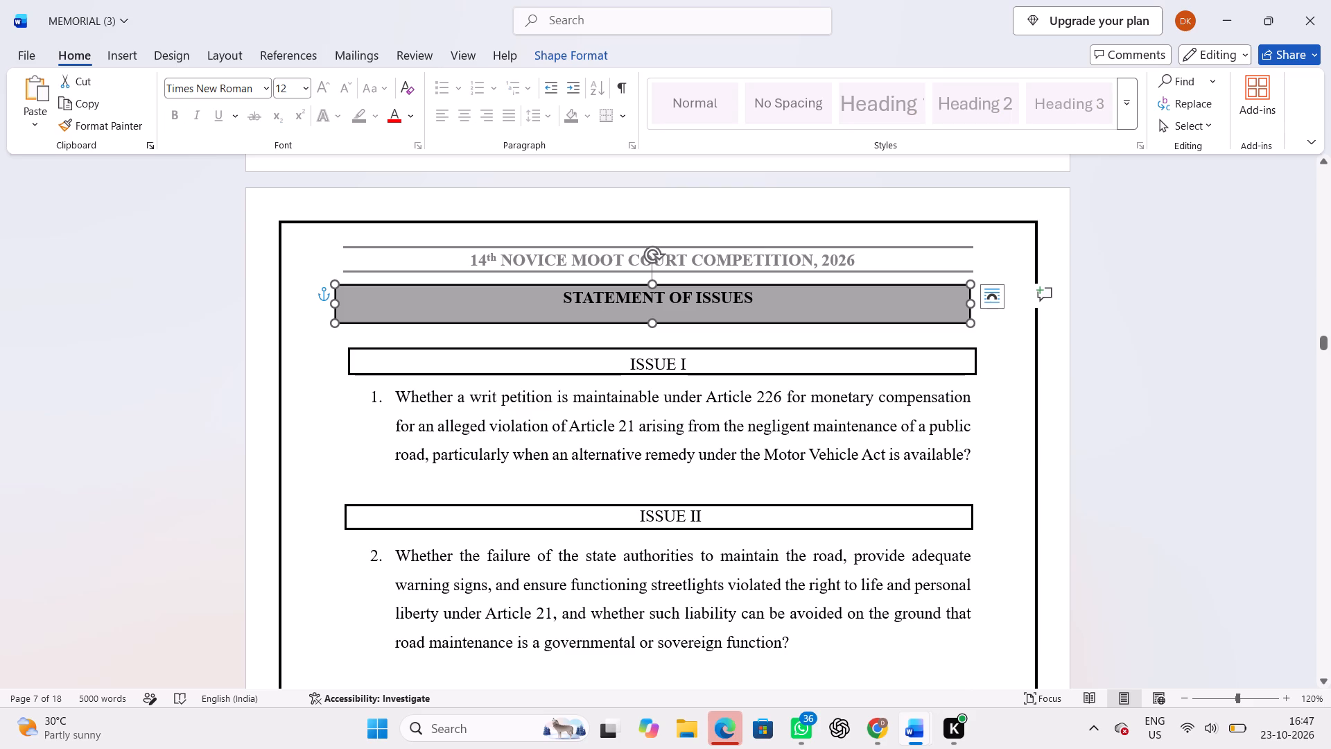
click(970, 437)
Save the memorial document.
scroll(577, 494, down, 6)
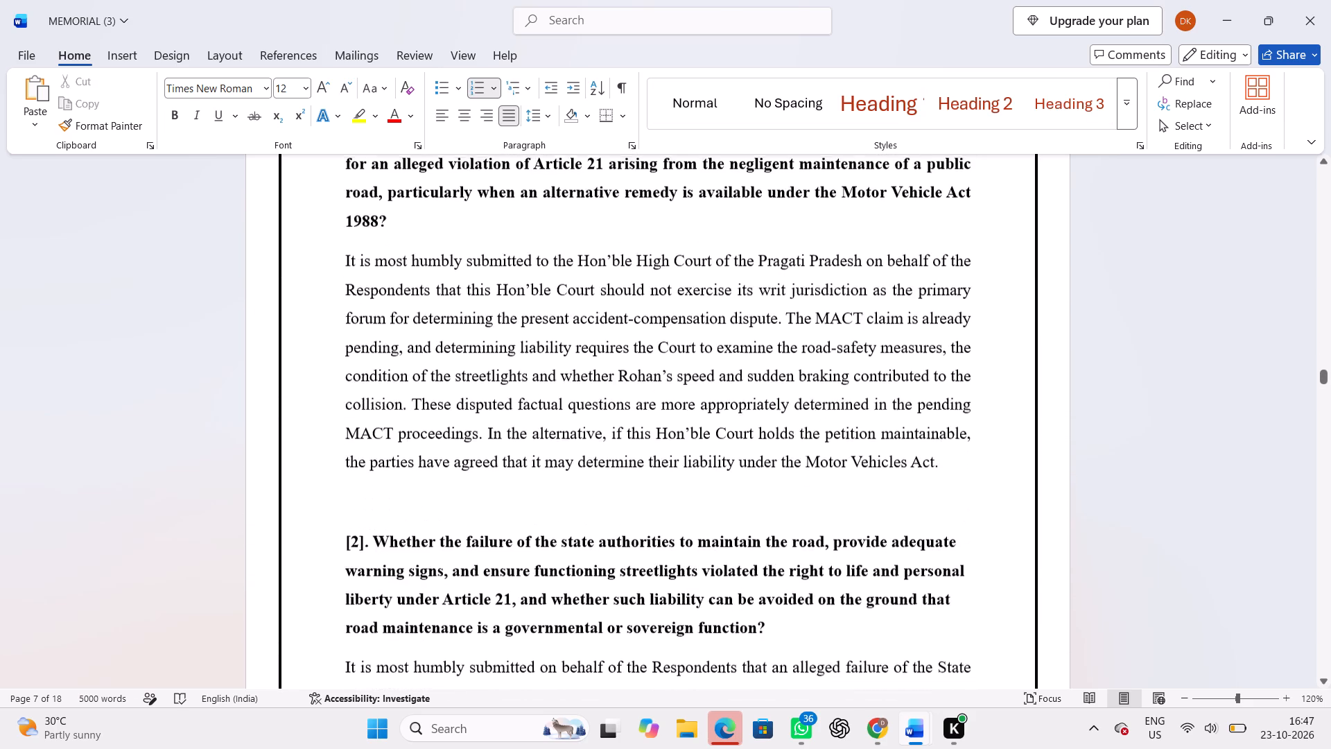
scroll(577, 494, down, 1)
key(ctrl+s)
Examine the argument summaries and the Arguments Advanced pages for heading placement, spacing, page numbering and footer text.
scroll(577, 494, down, 1)
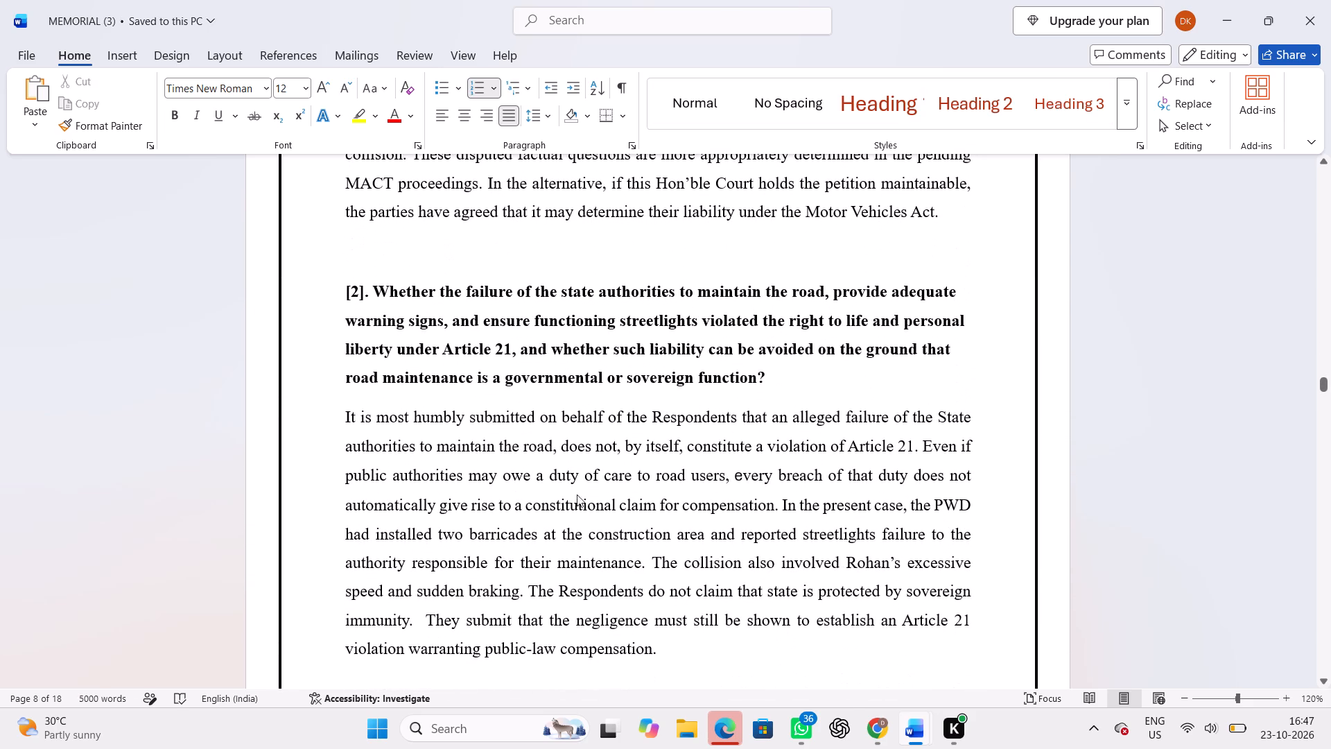
scroll(577, 494, down, 4)
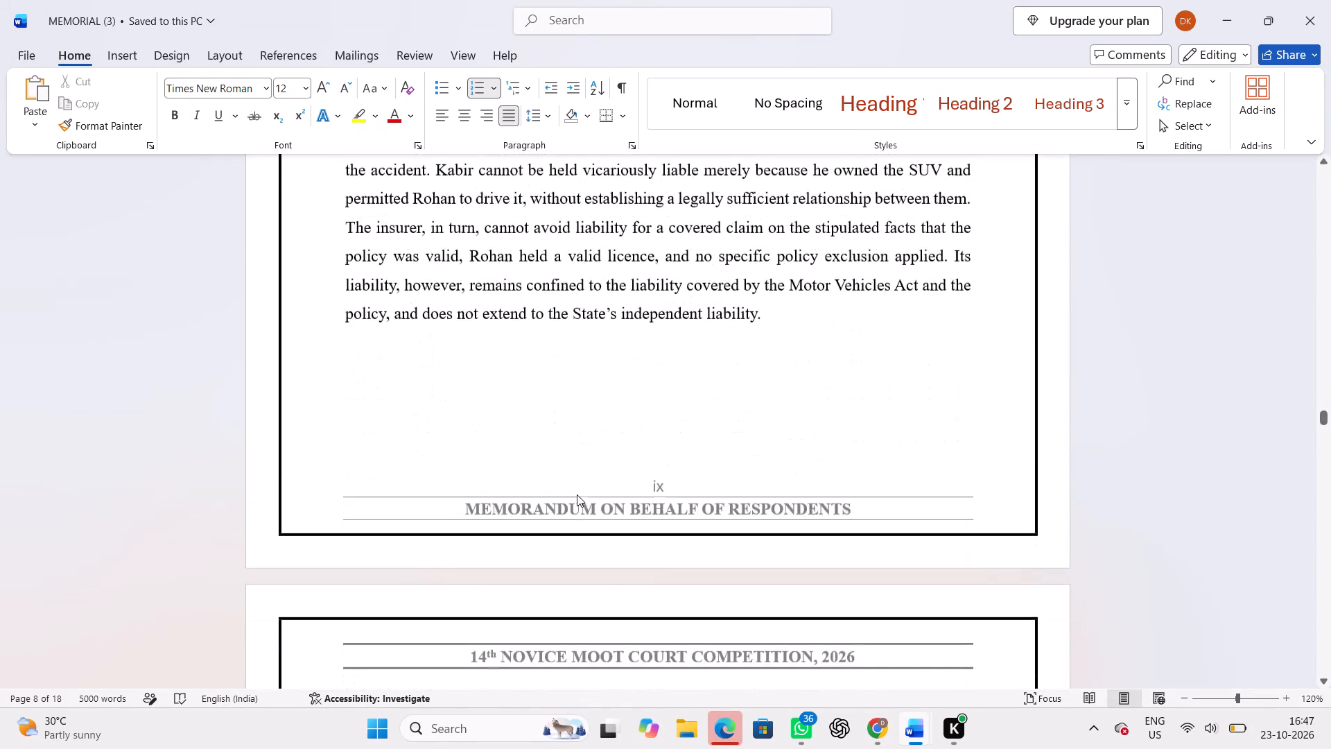
scroll(577, 494, down, 4)
scroll(577, 494, up, 1)
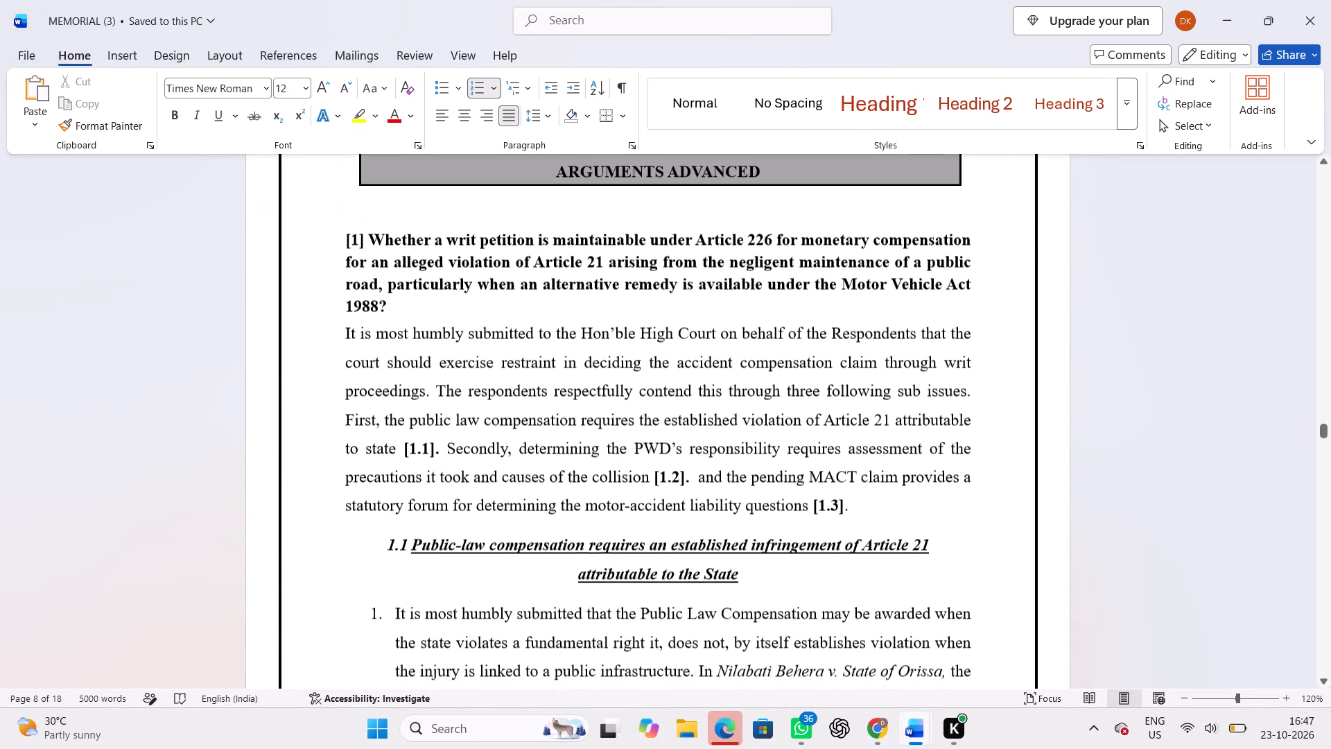
scroll(577, 494, up, 1)
scroll(577, 494, down, 4)
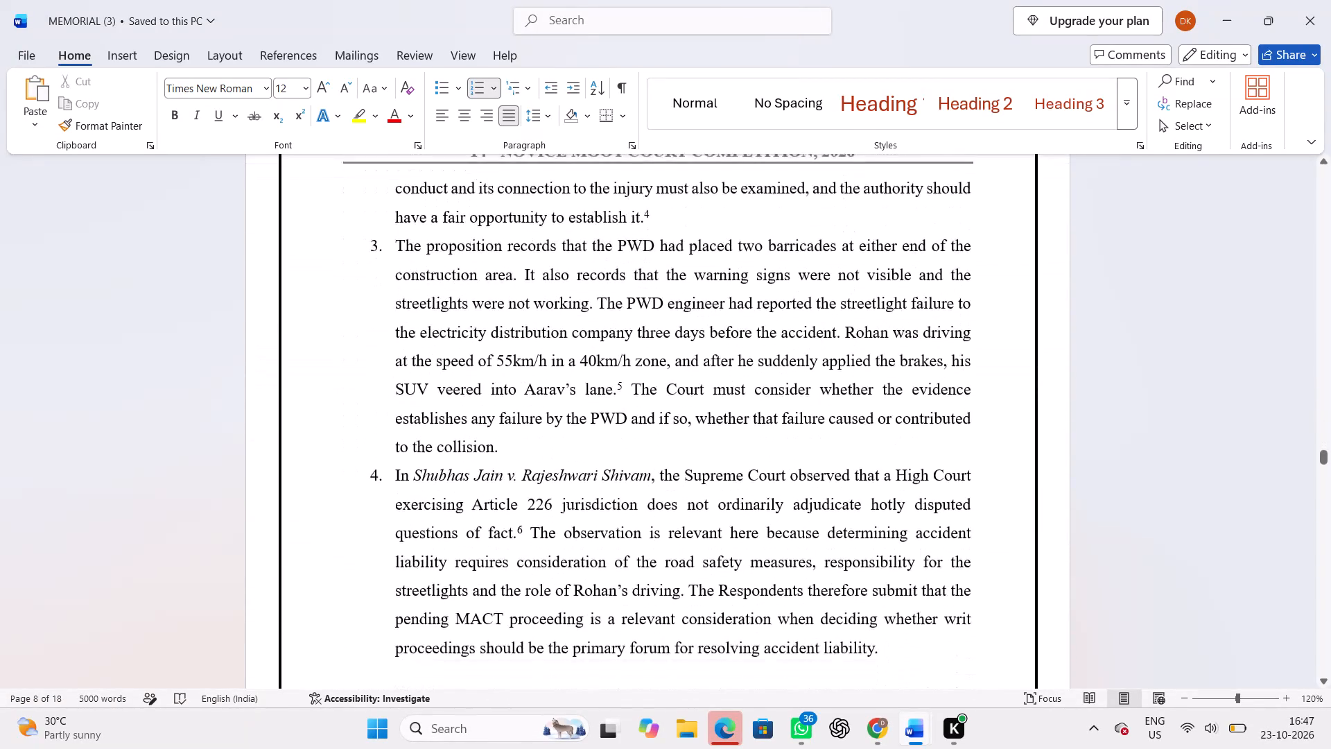
scroll(577, 494, down, 6)
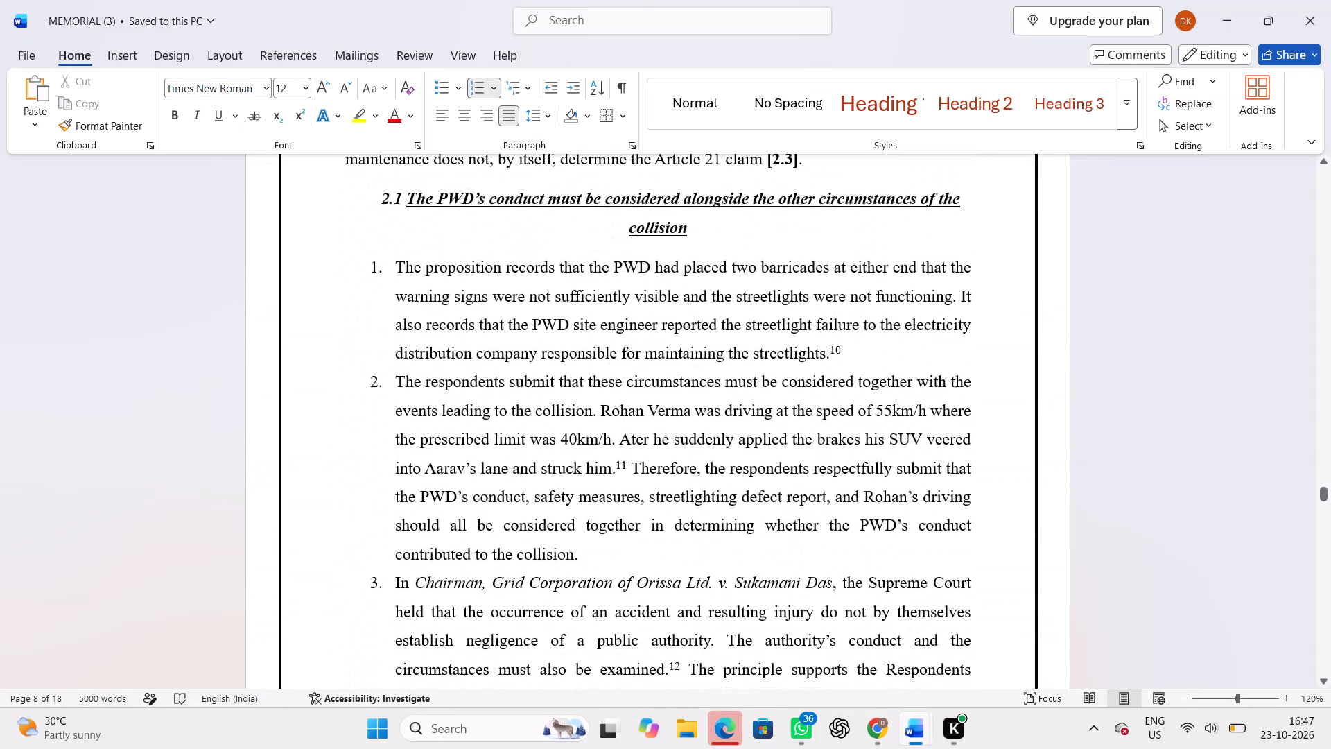
scroll(577, 494, down, 8)
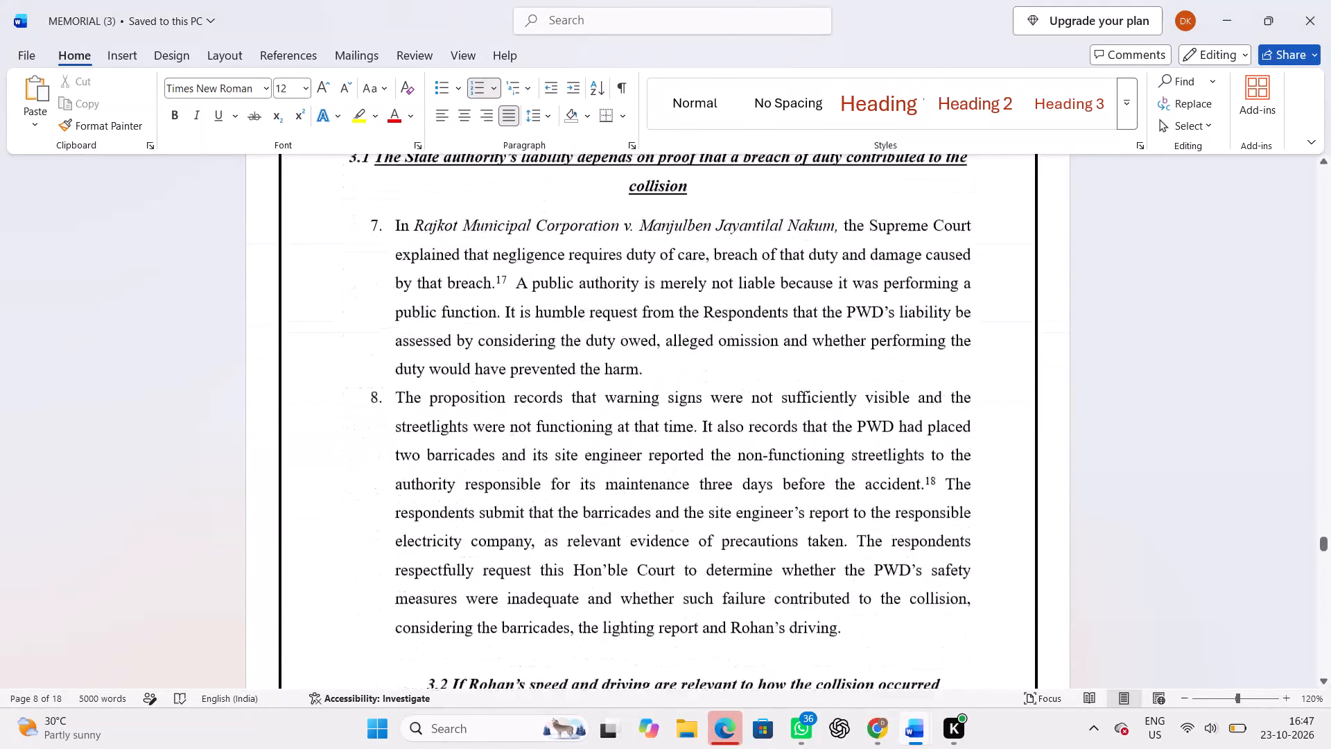
scroll(577, 494, down, 6)
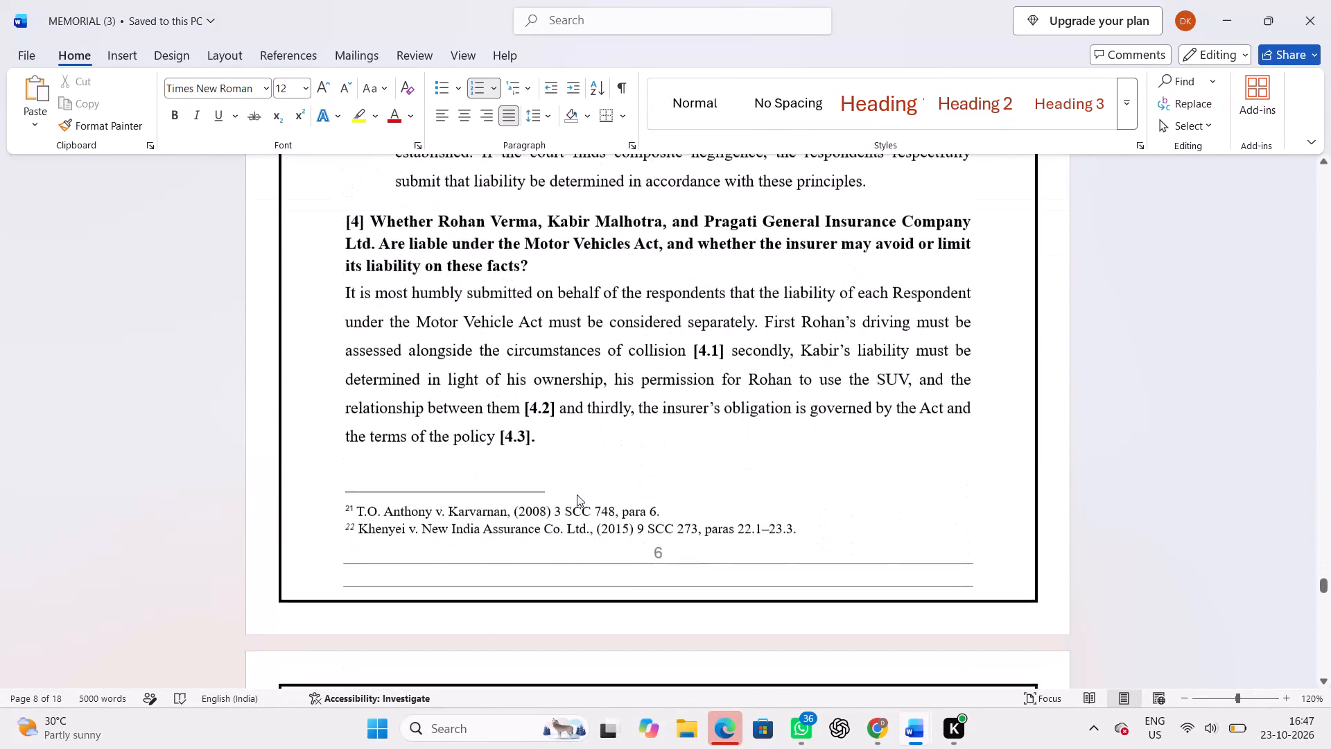
scroll(577, 494, down, 5)
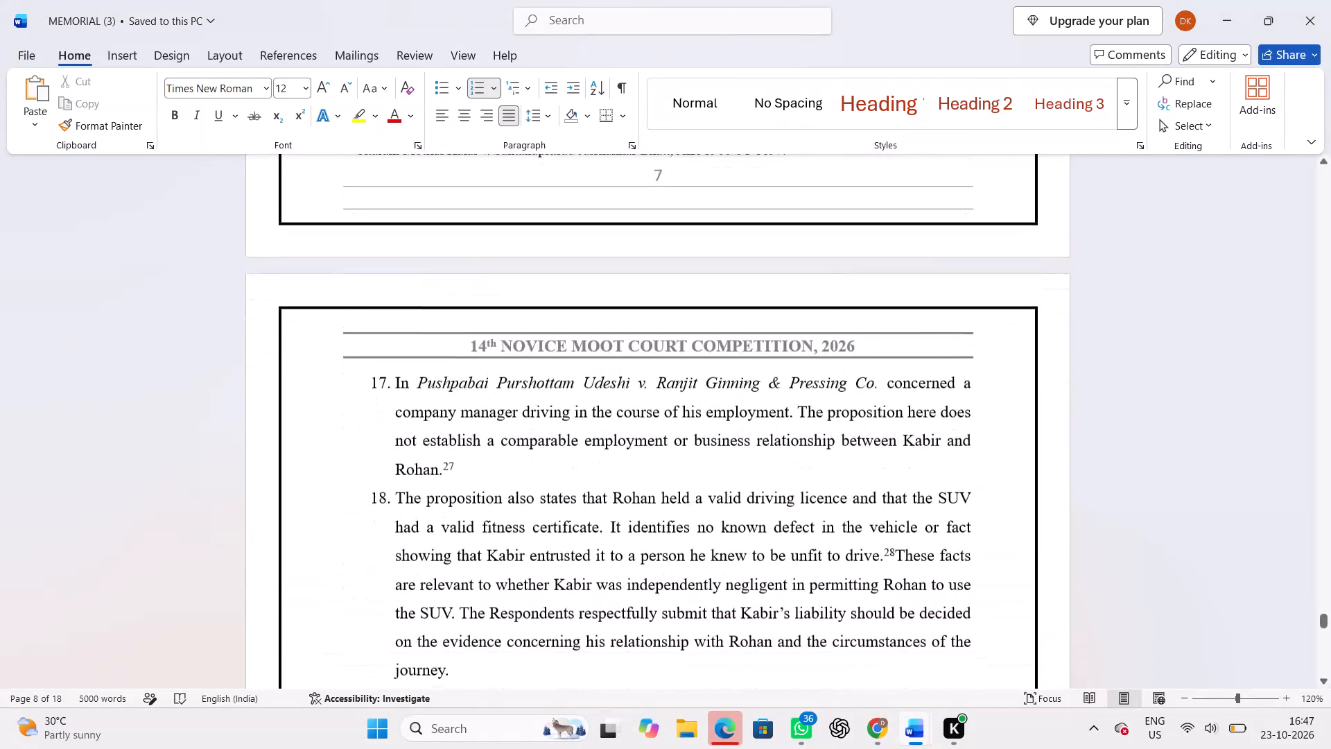
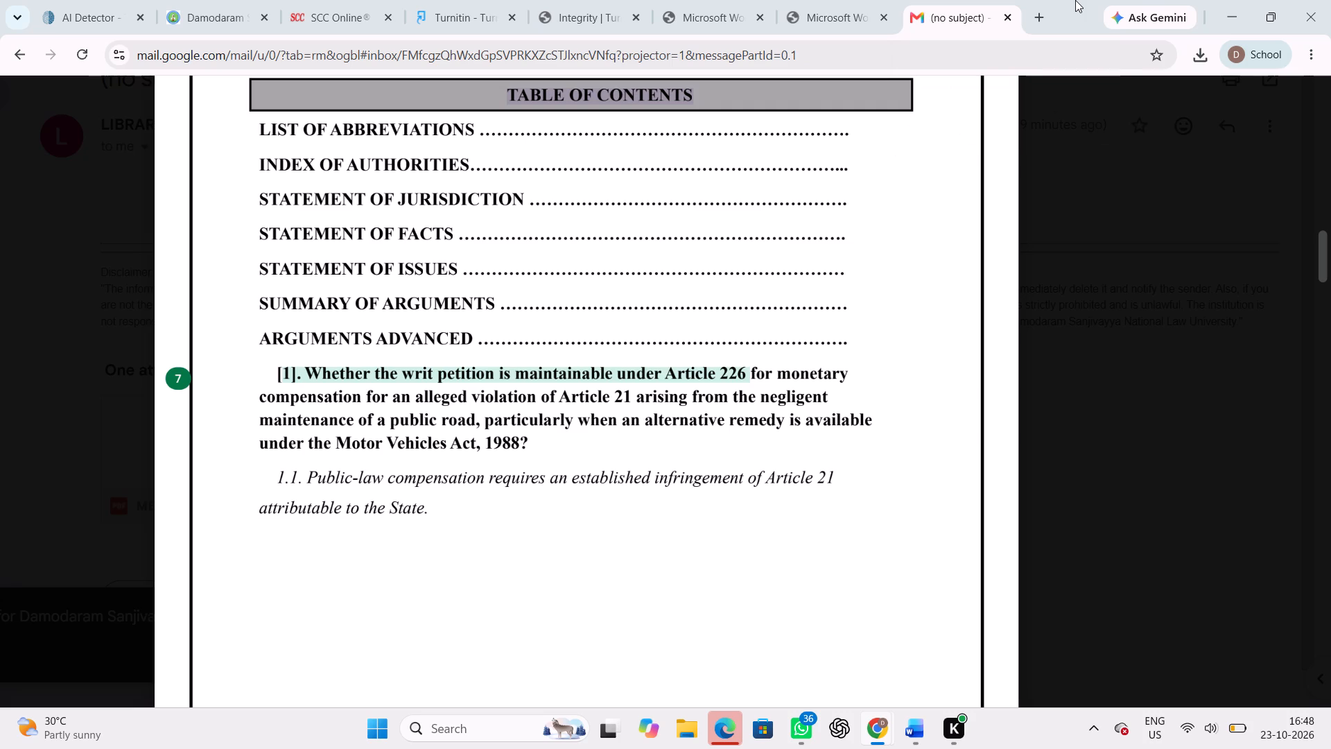
Examine the two open copies of the downloaded MEMORIAL.pdf Turnitin report for submission details, overall similarity and top sources.
click(835, 5)
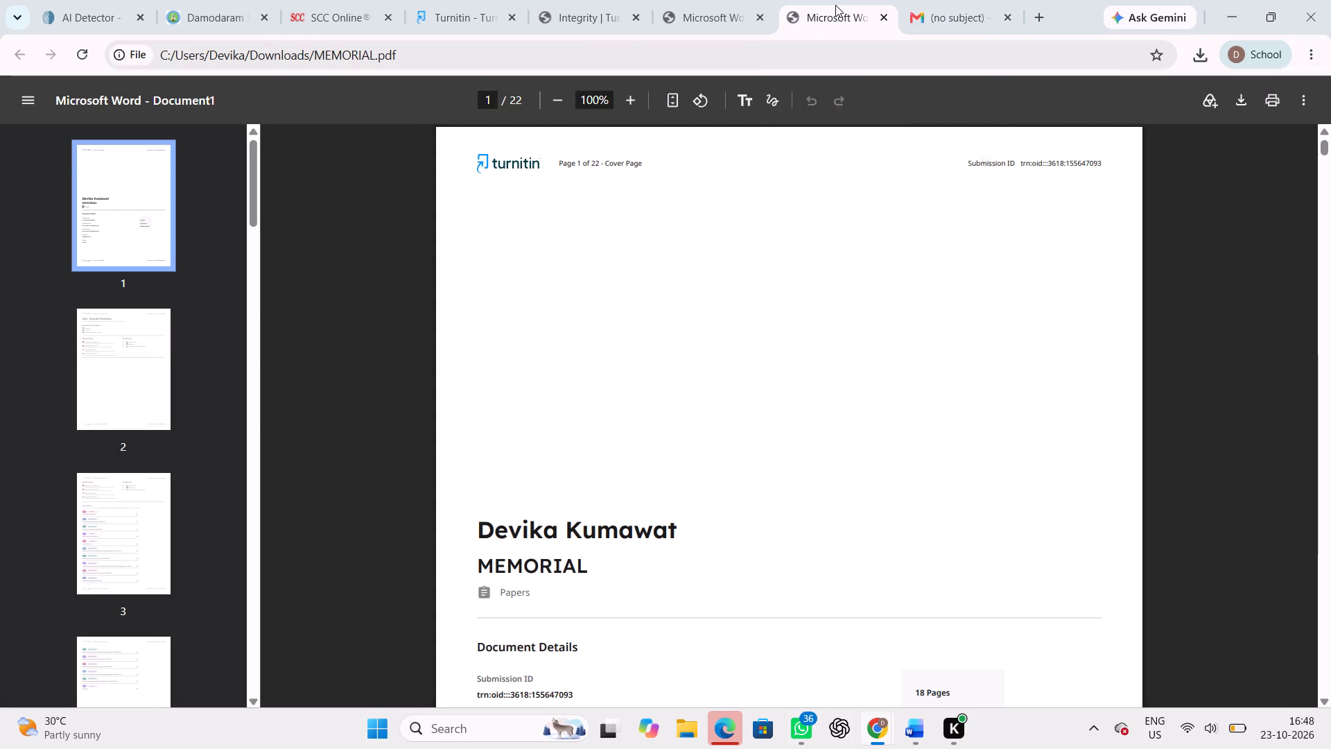
scroll(586, 369, down, 4)
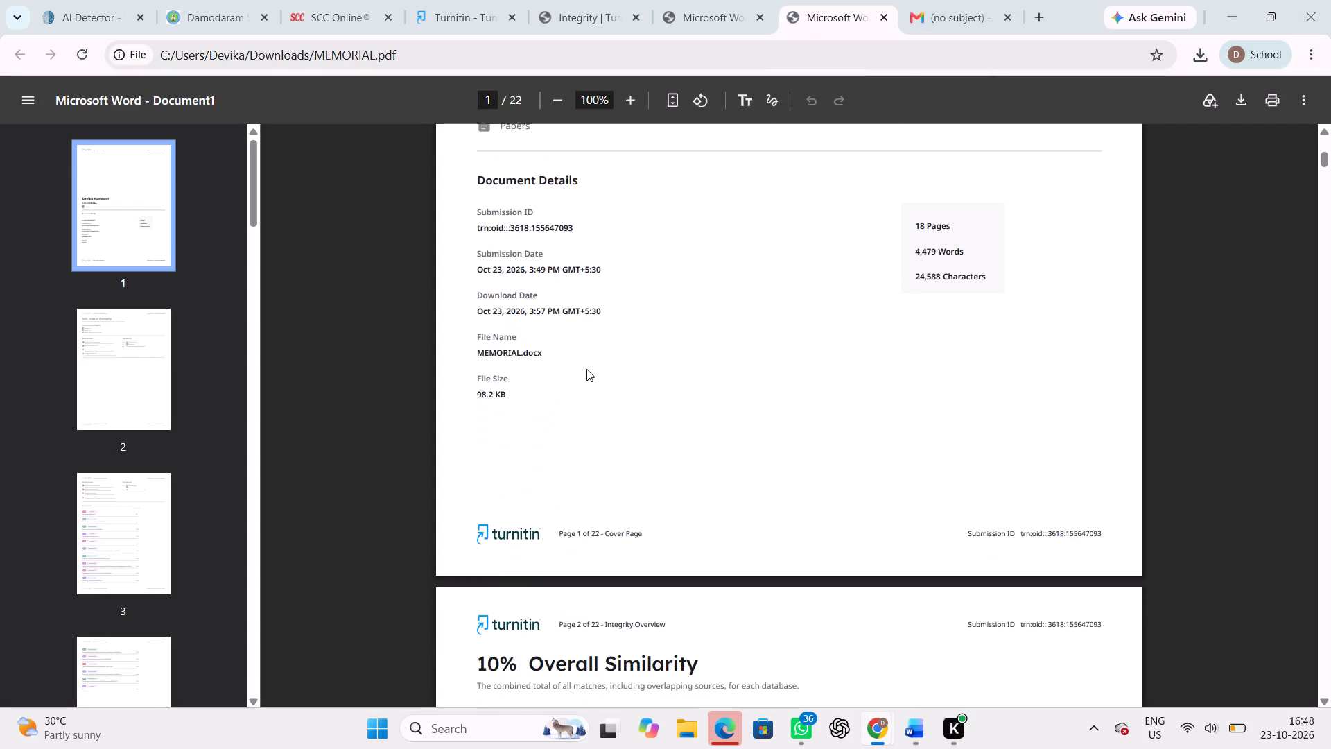
scroll(586, 369, down, 2)
click(708, 9)
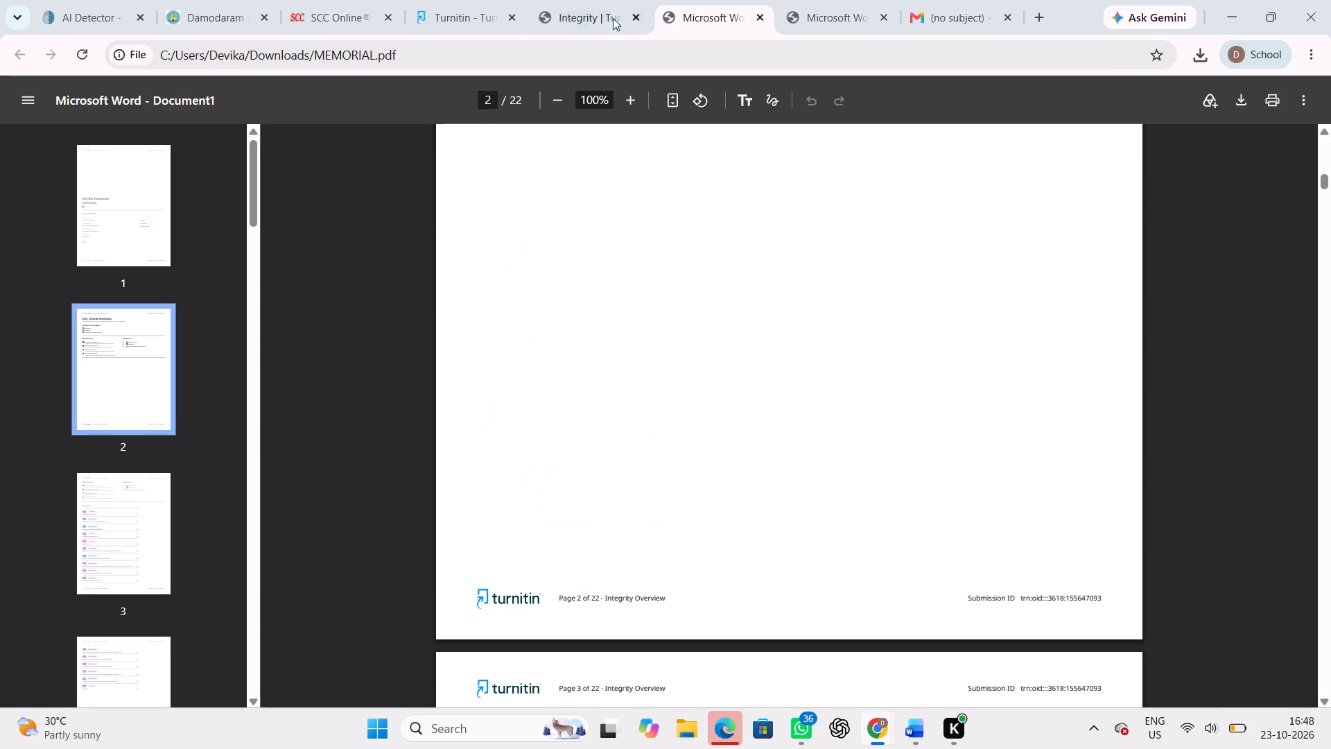
scroll(578, 377, down, 5)
scroll(578, 377, up, 1)
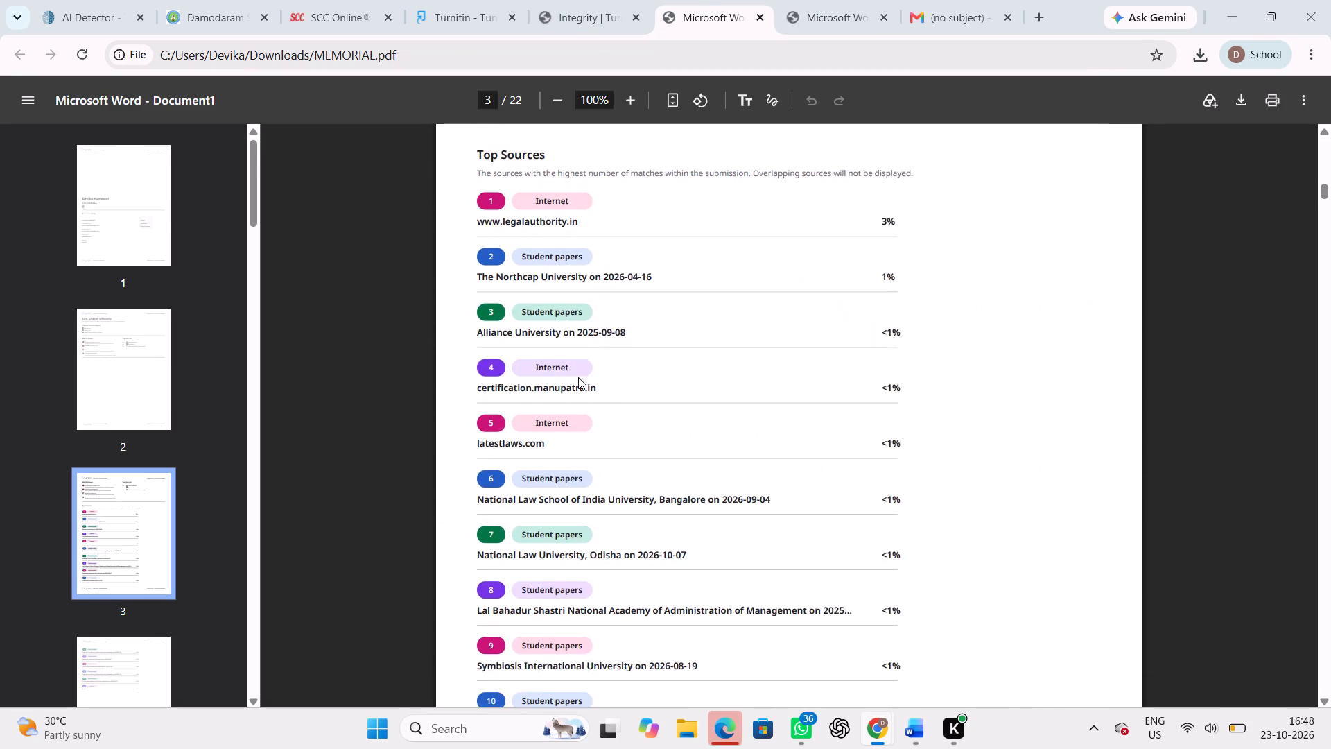
scroll(578, 377, up, 4)
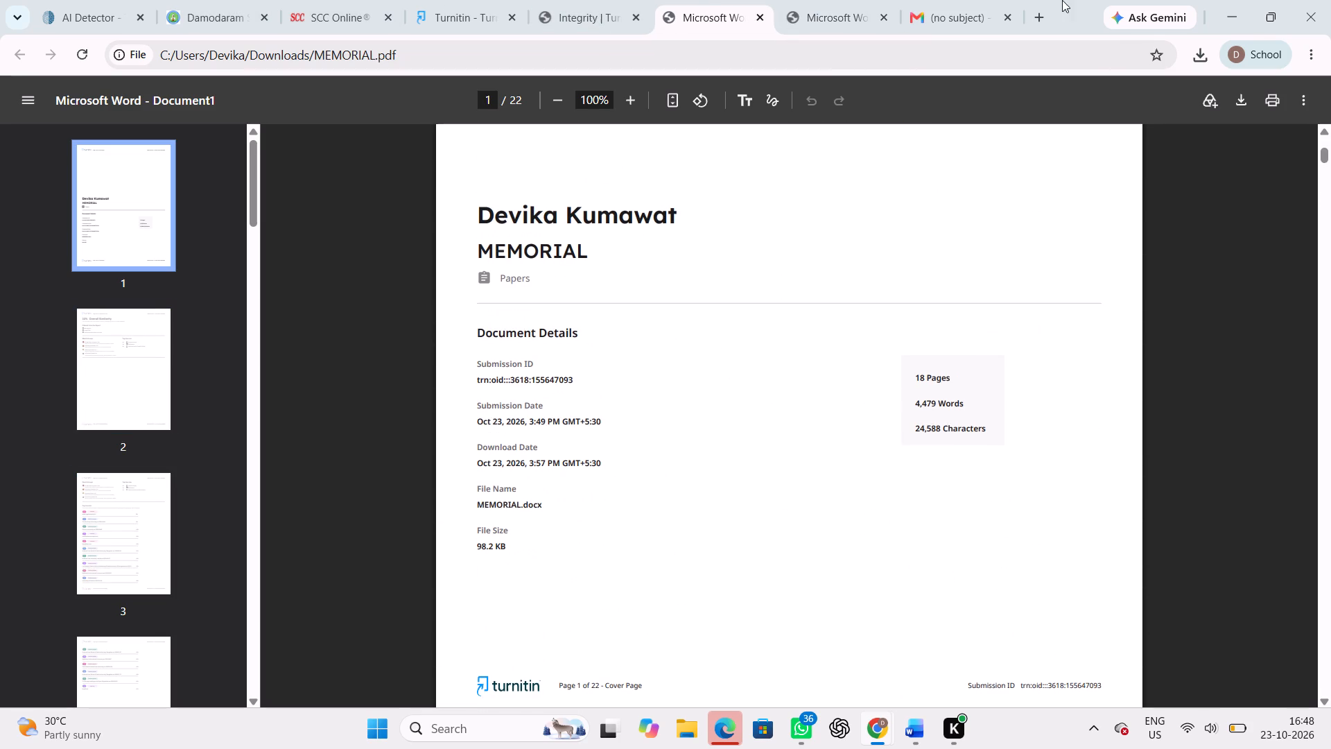
Examine the 24-page Turnitin report attached to the library's email, from its source list back to the cover page.
click(1029, 19)
click(887, 25)
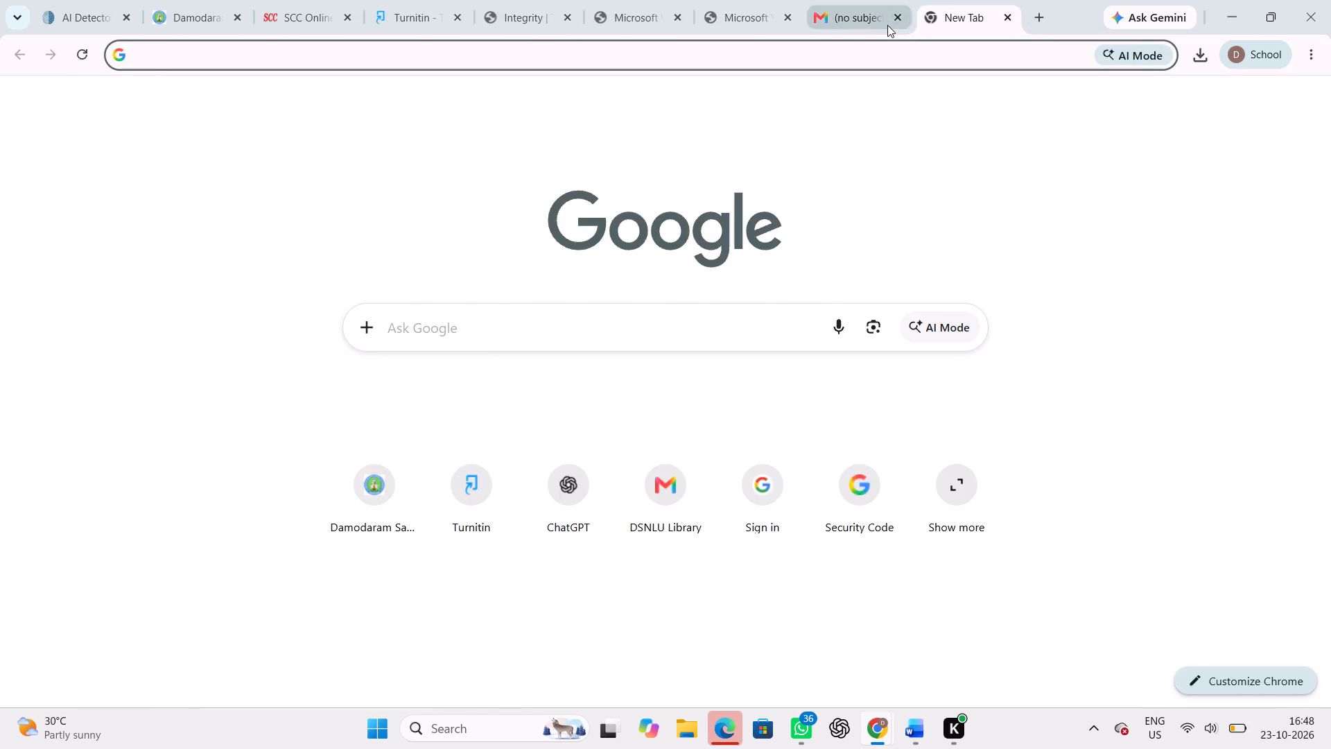
scroll(462, 325, up, 11)
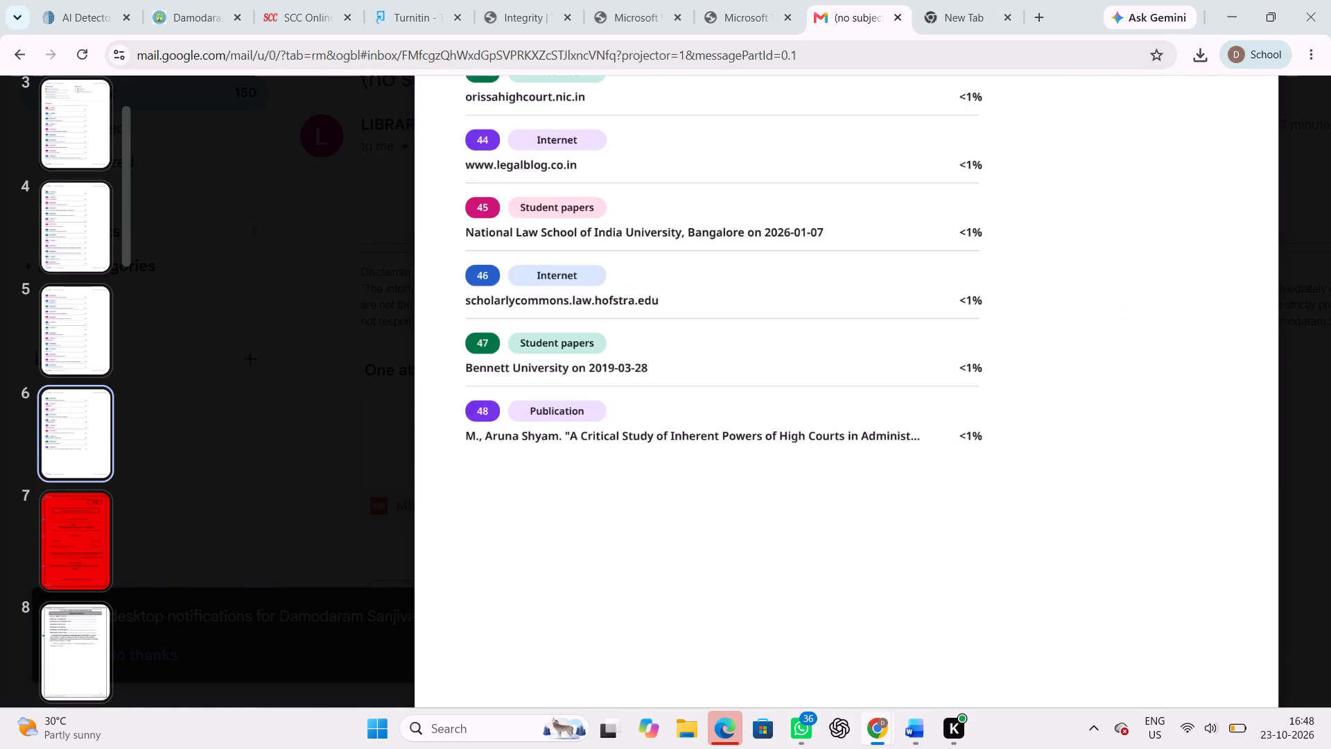
scroll(462, 325, up, 16)
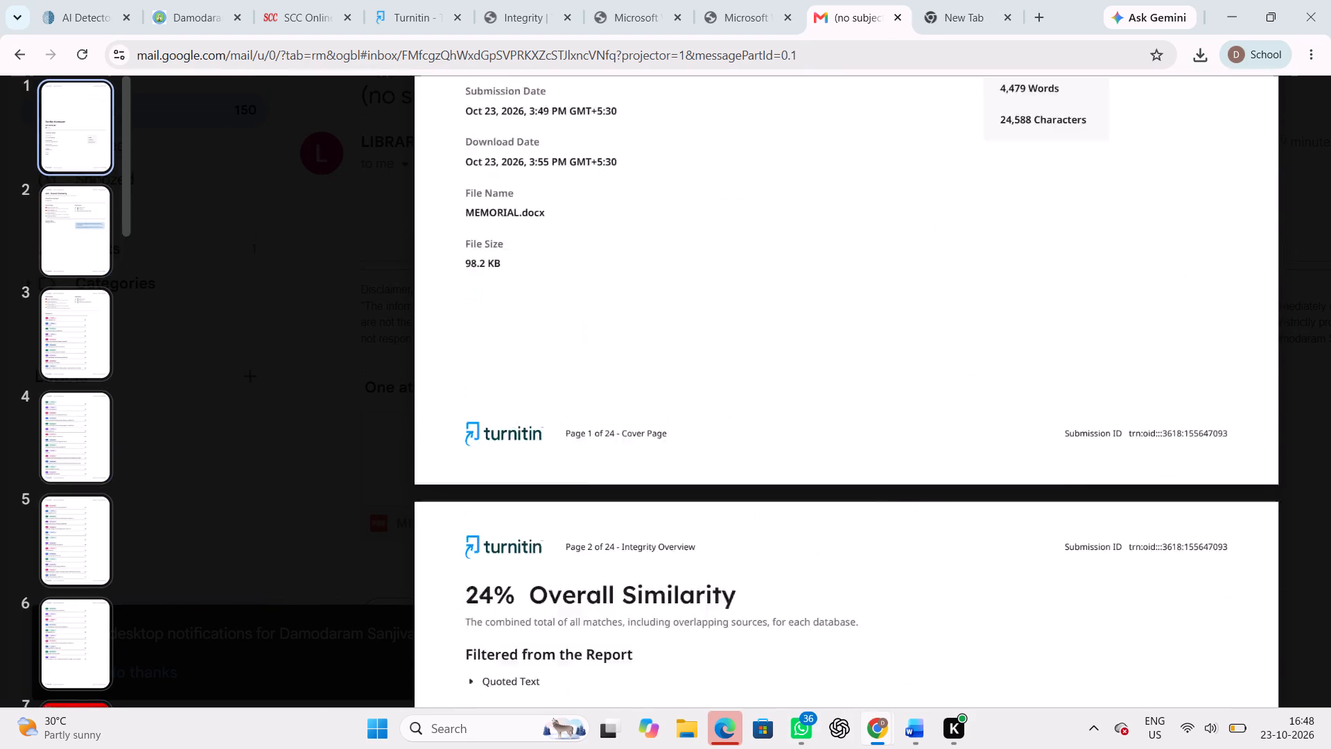
scroll(462, 325, up, 6)
scroll(462, 325, left, 3)
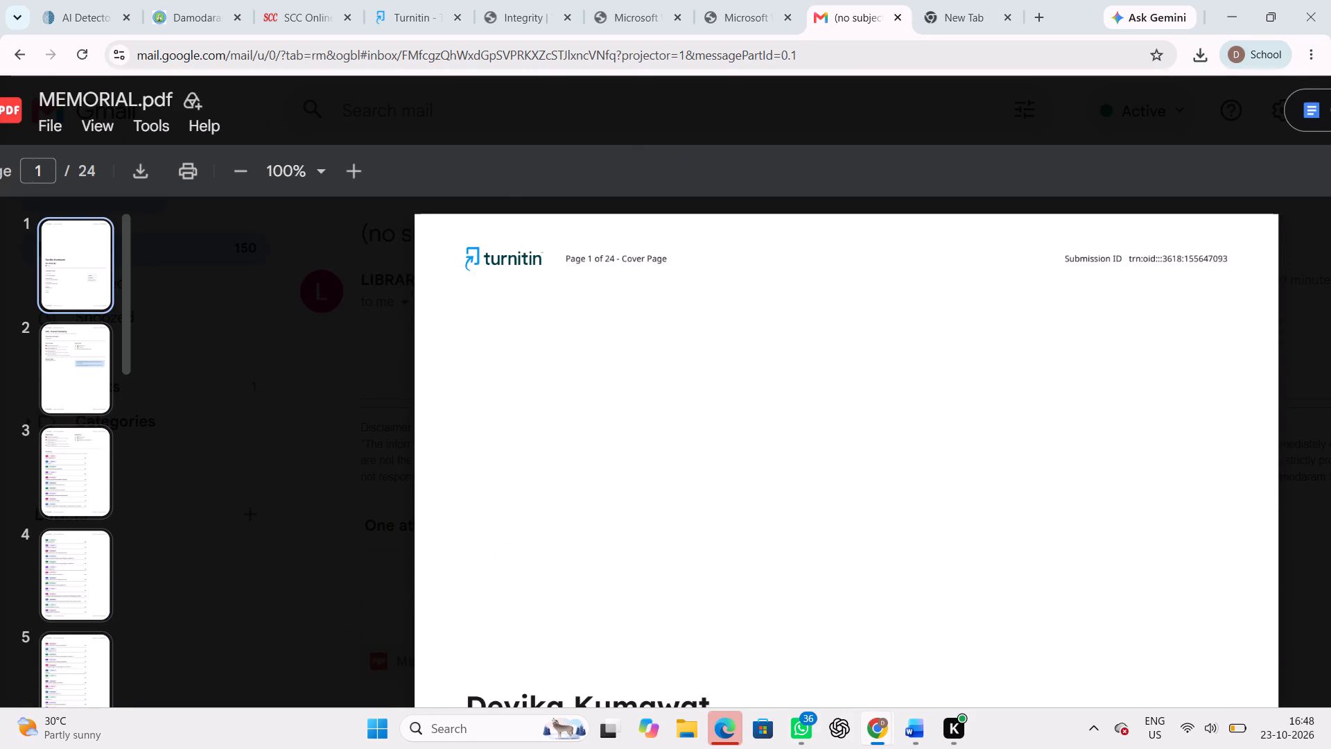
scroll(760, 259, left, 2)
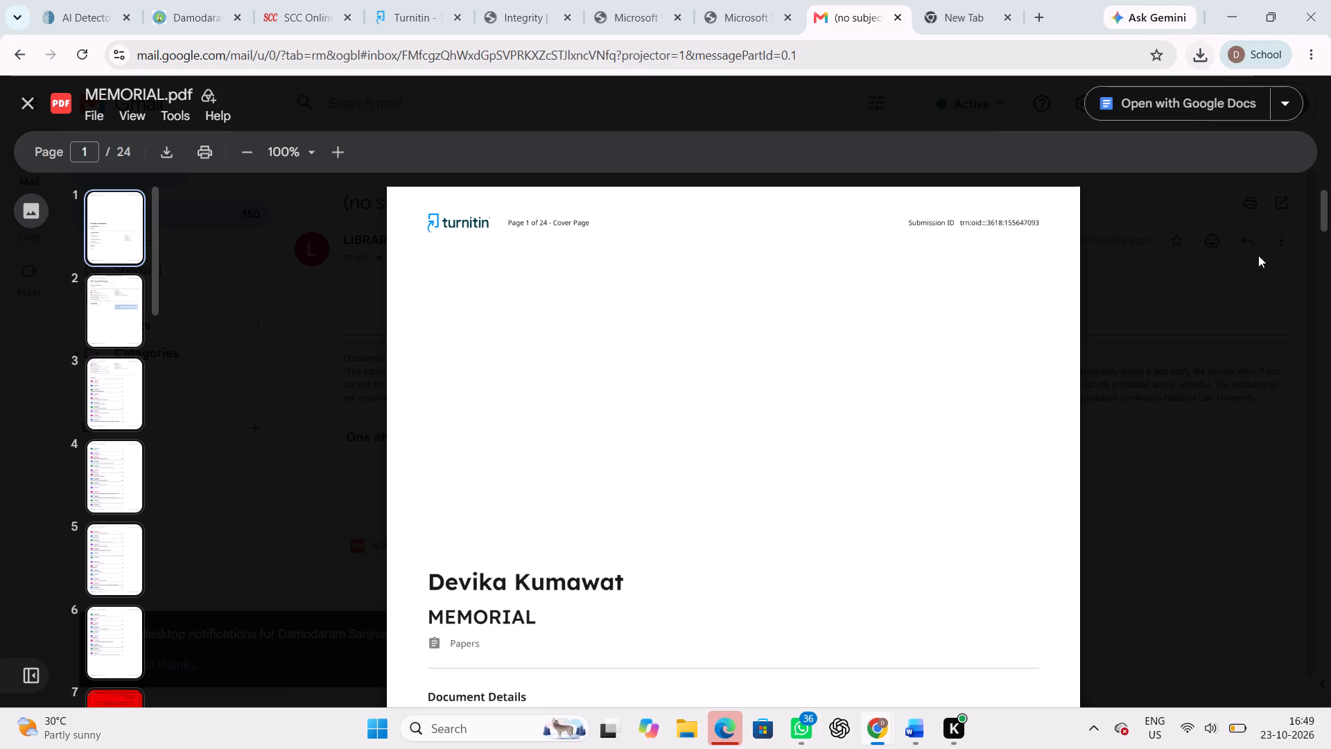